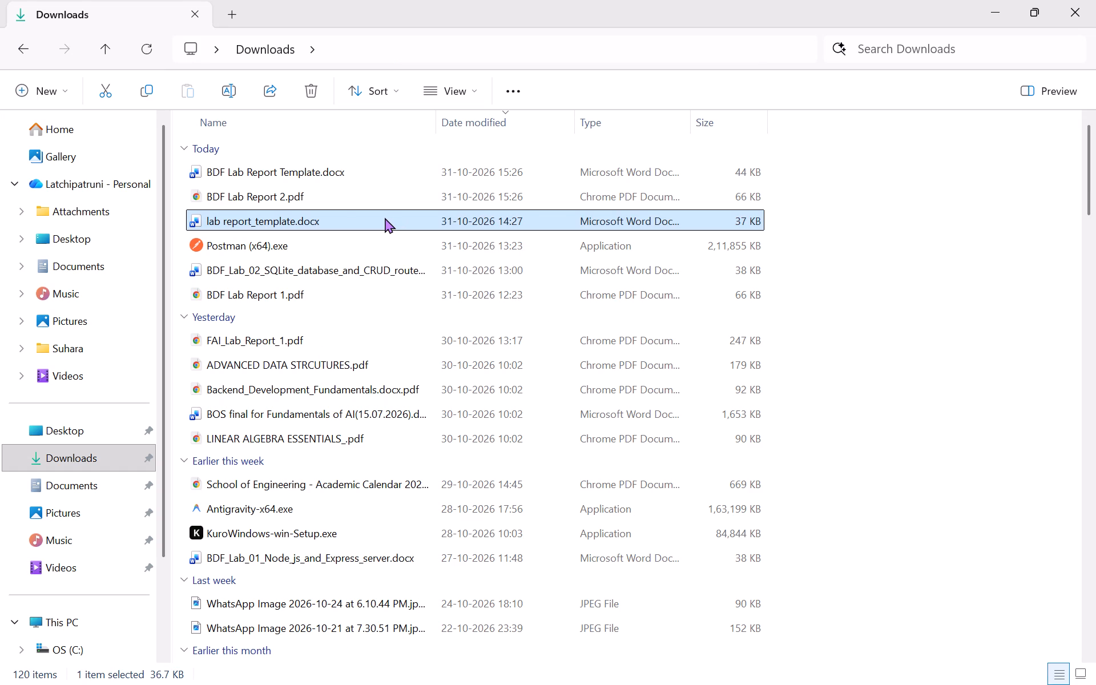
left_click(385, 217)
key("ctrl+c")
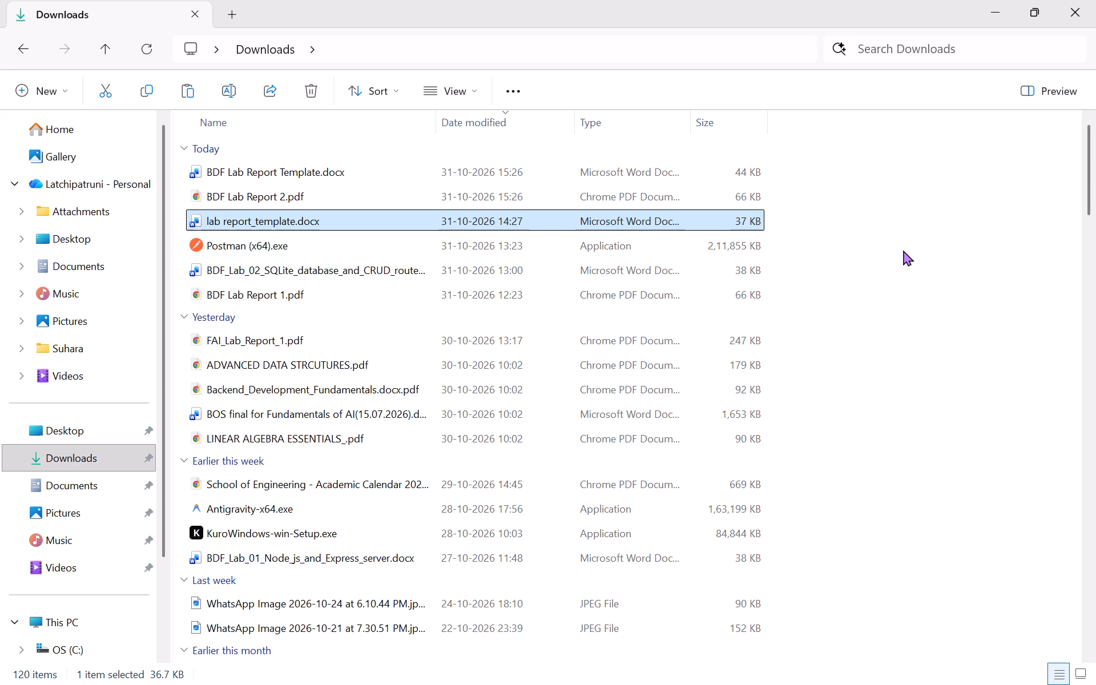
left_click(903, 250)
key("ctrl+v")
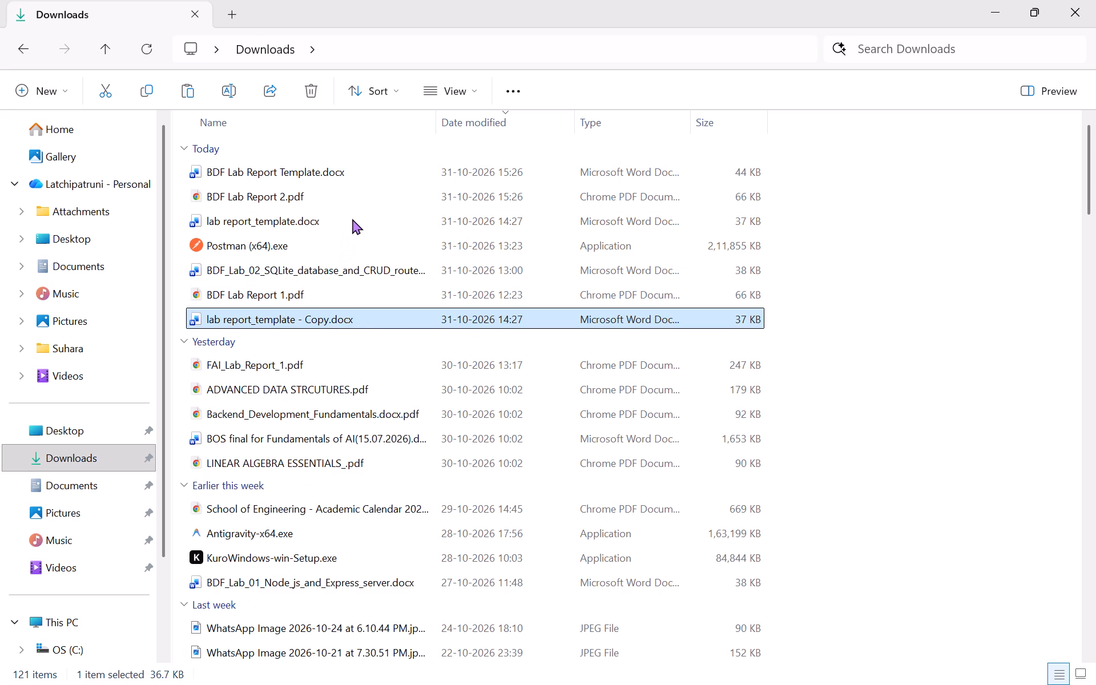
Rename the copied template file as FAI Lab Report Template.docx.
left_click(350, 319)
key("F2")
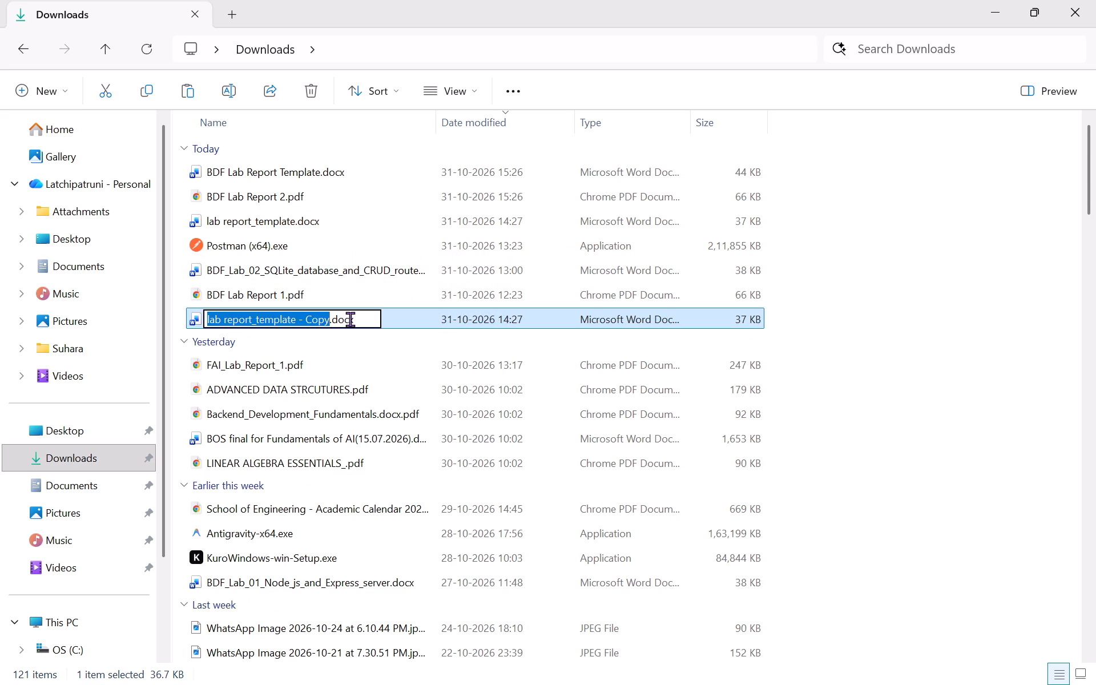
key("BackSpace")
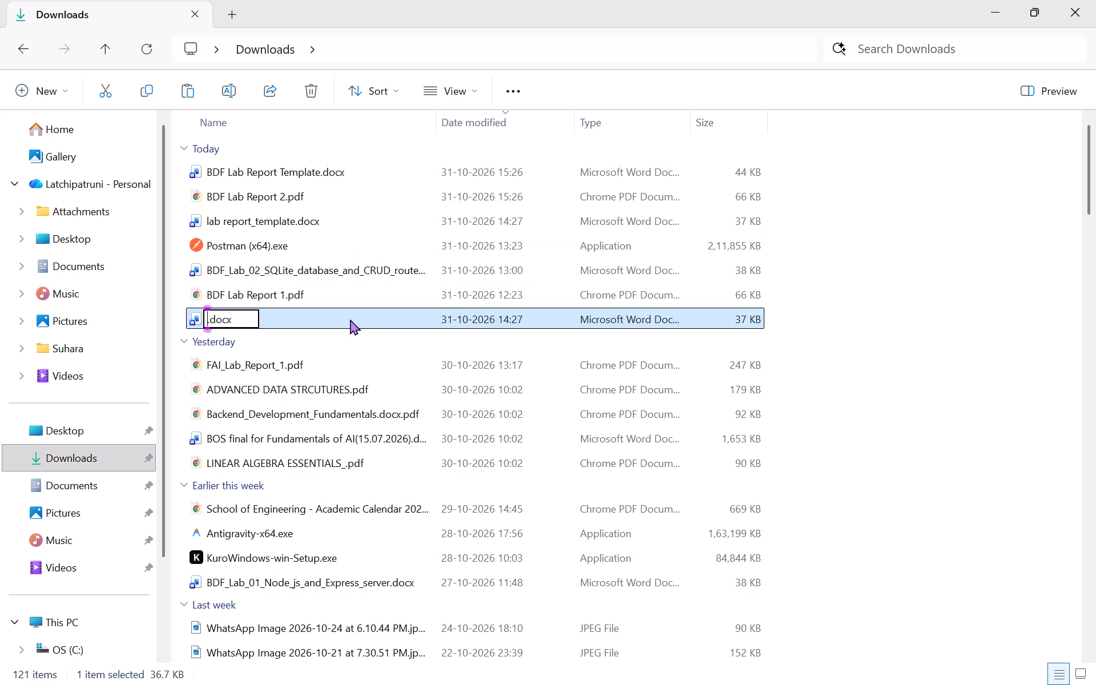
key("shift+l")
key("BackSpace")
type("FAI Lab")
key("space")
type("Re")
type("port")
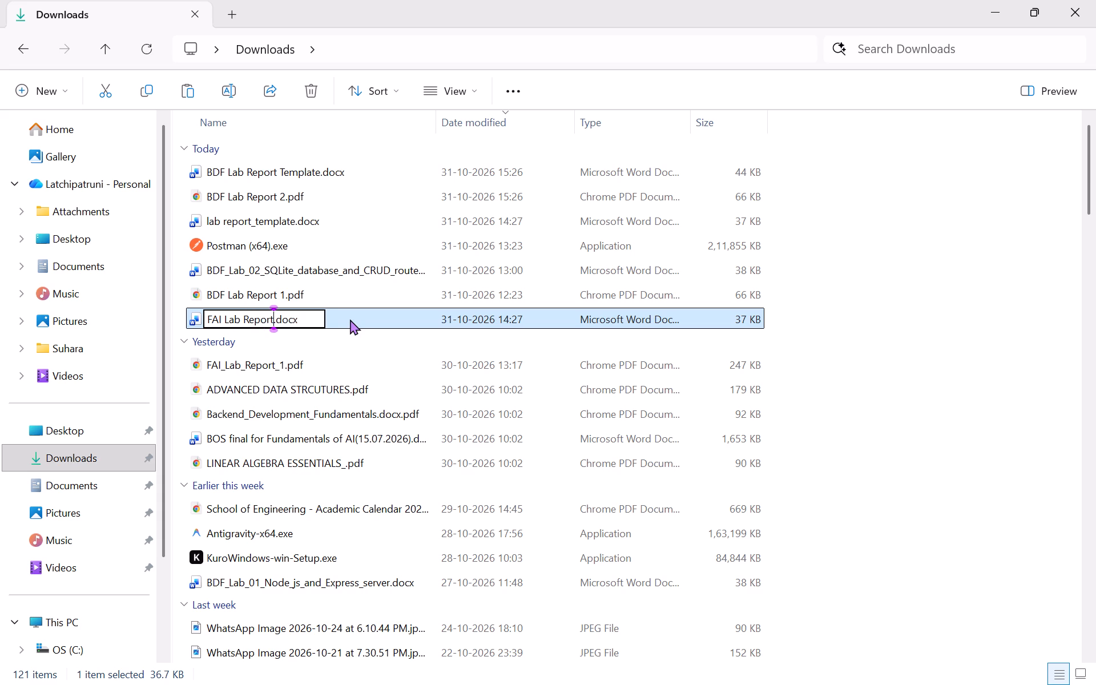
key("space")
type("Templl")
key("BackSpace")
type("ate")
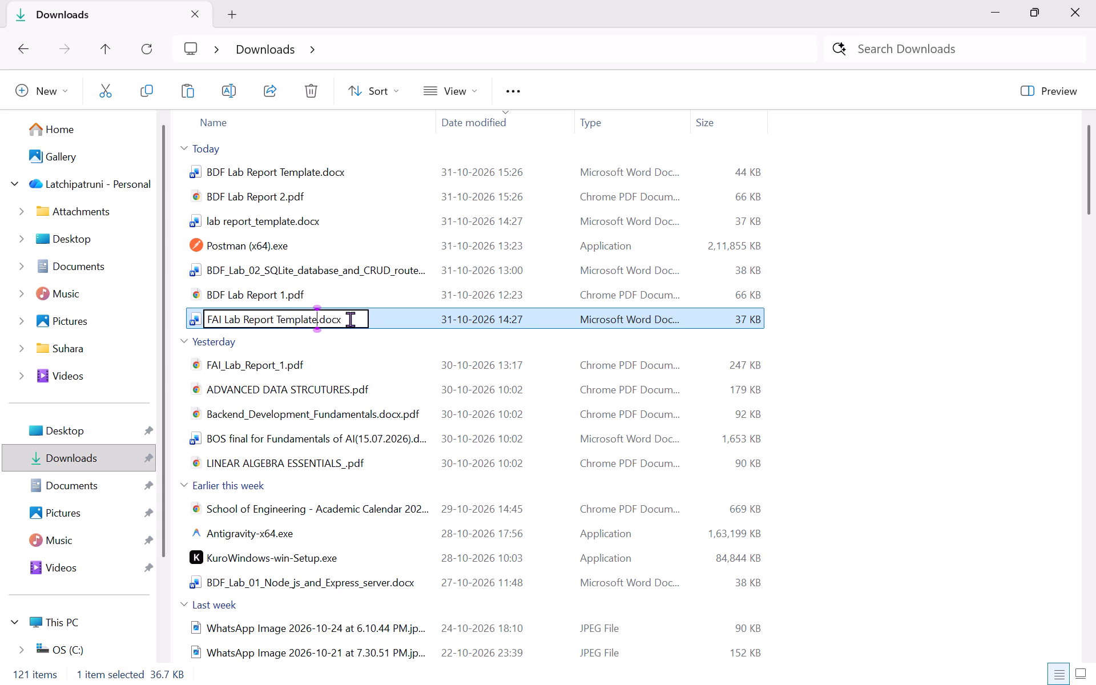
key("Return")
Open FAI Lab Report Template.docx in Word and enable editing.
double_click(350, 319)
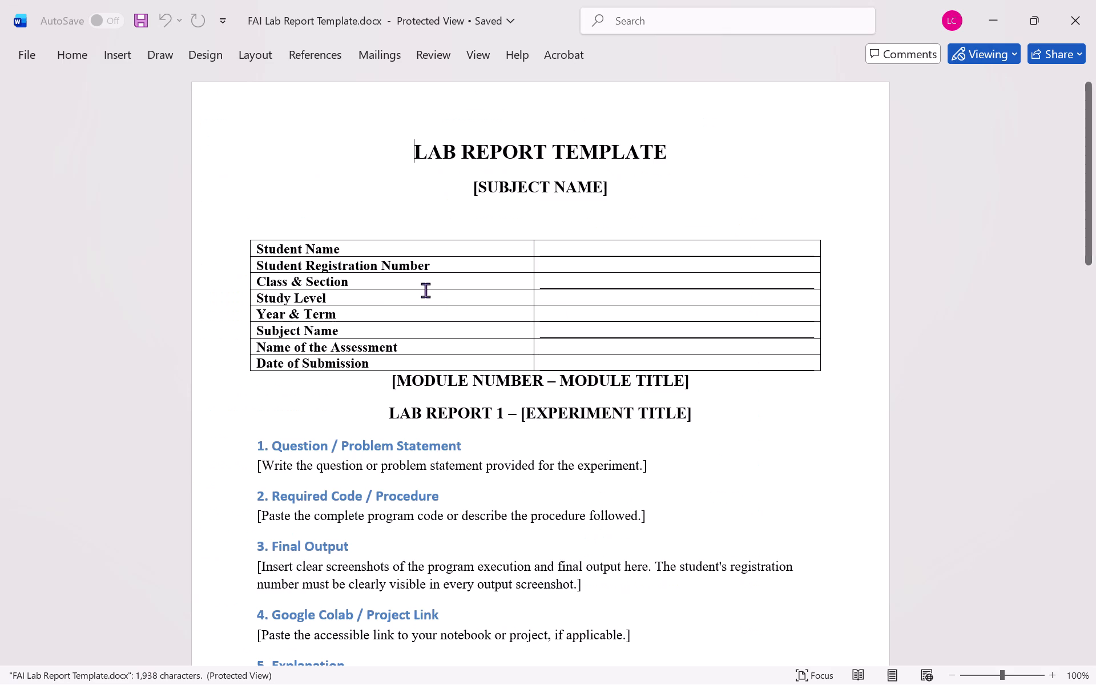
left_click(697, 85)
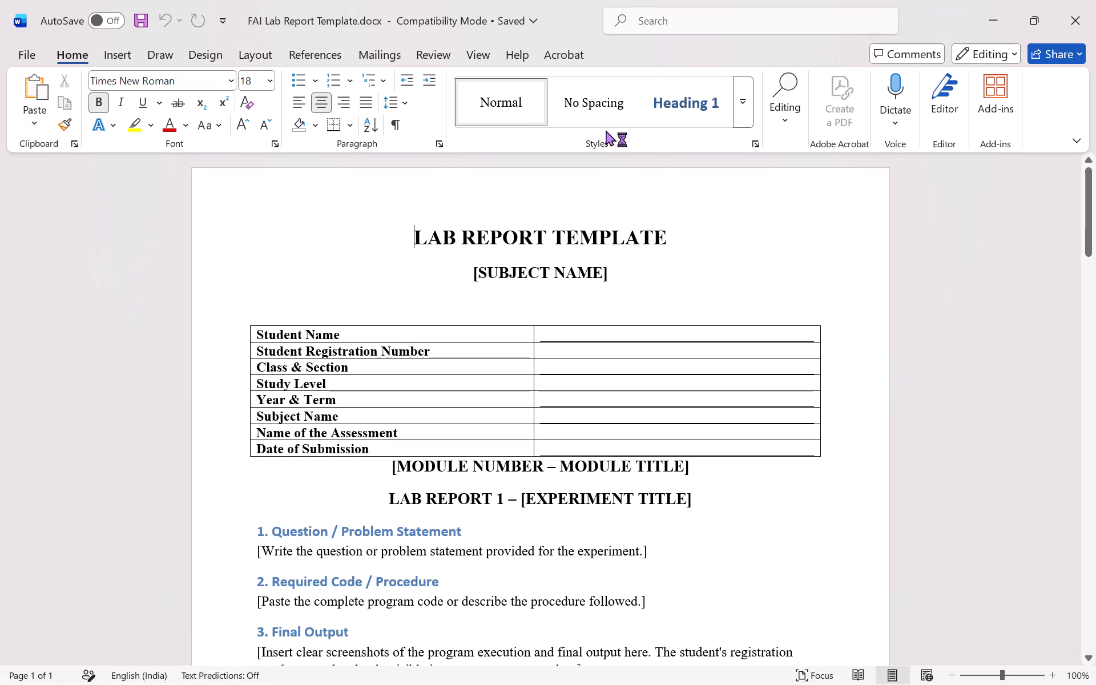
Insert the Aurora Higher Education and Research Academy banner from the clipboard history into the page header.
double_click(572, 191)
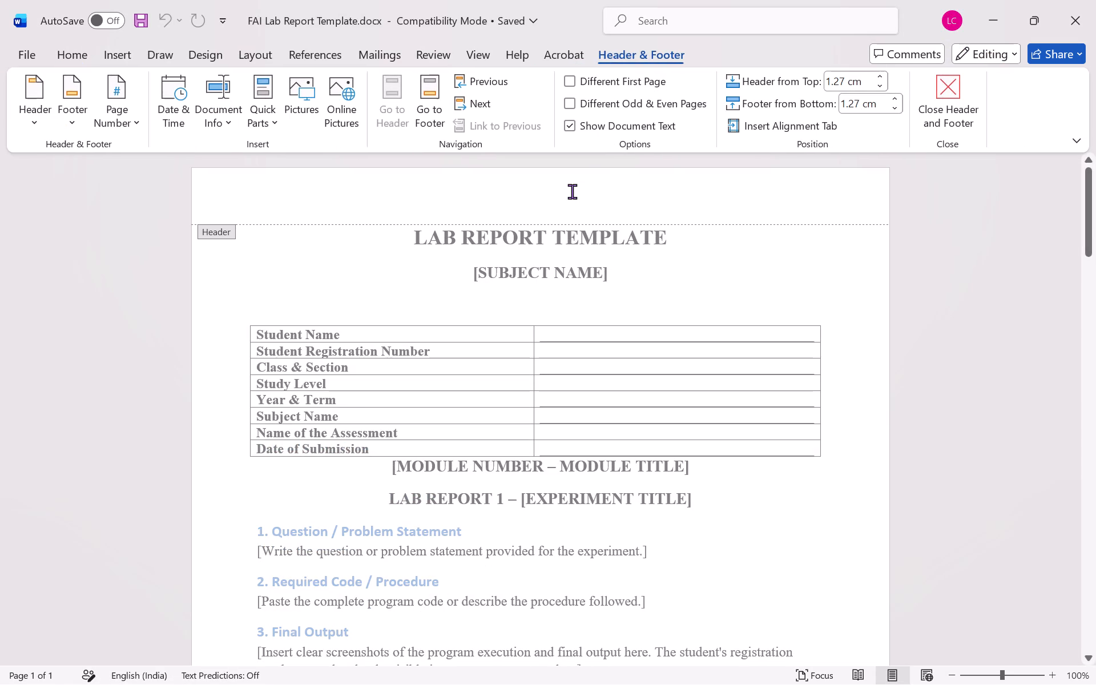
key("super+v")
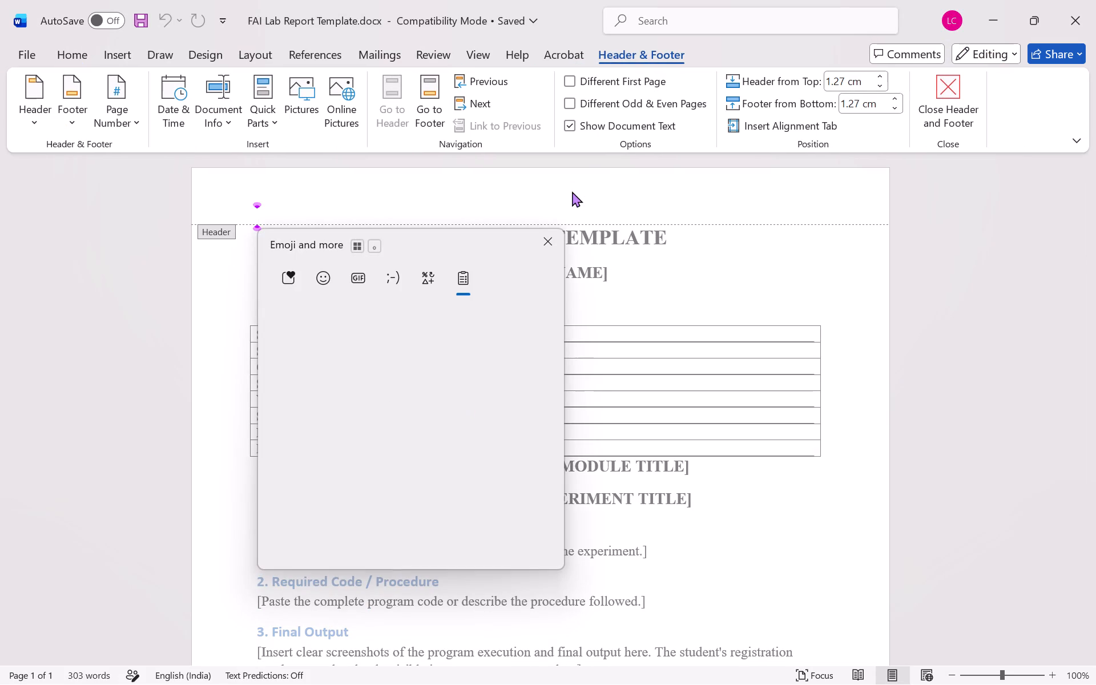
left_click(412, 384)
key("ctrl+v")
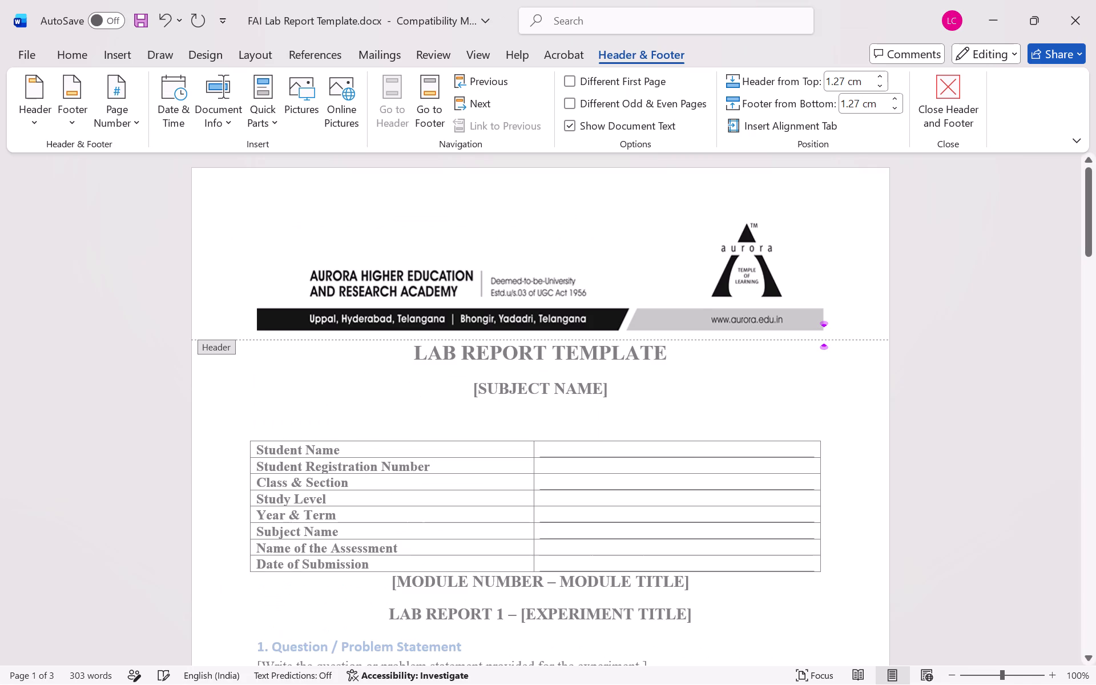
Try to move the header banner upward, and stretch it slightly wider.
left_click_drag(498, 287, 505, 198)
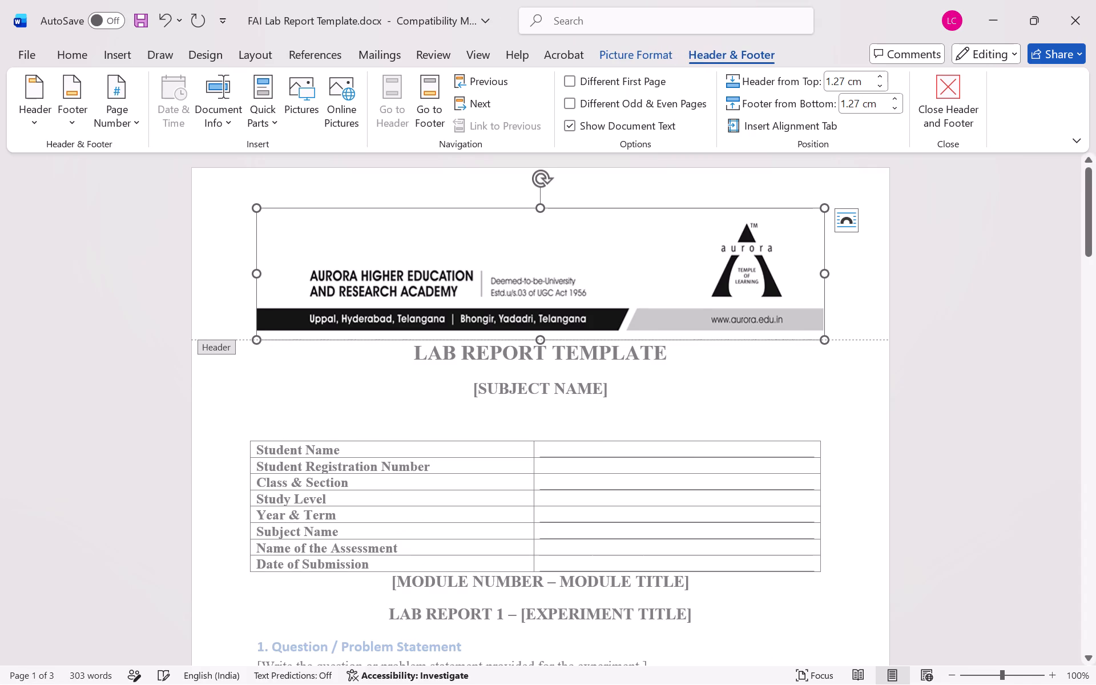
left_click(255, 274)
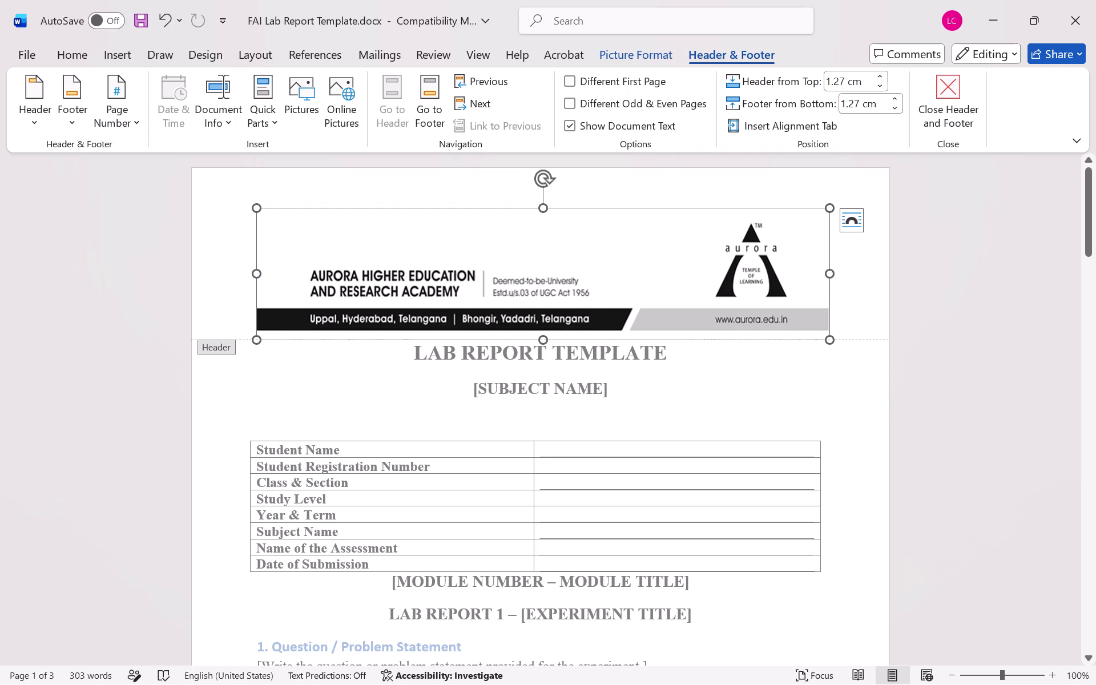
left_click(427, 292)
Set the header's distance from the top of the page to 0 cm.
left_click(252, 309)
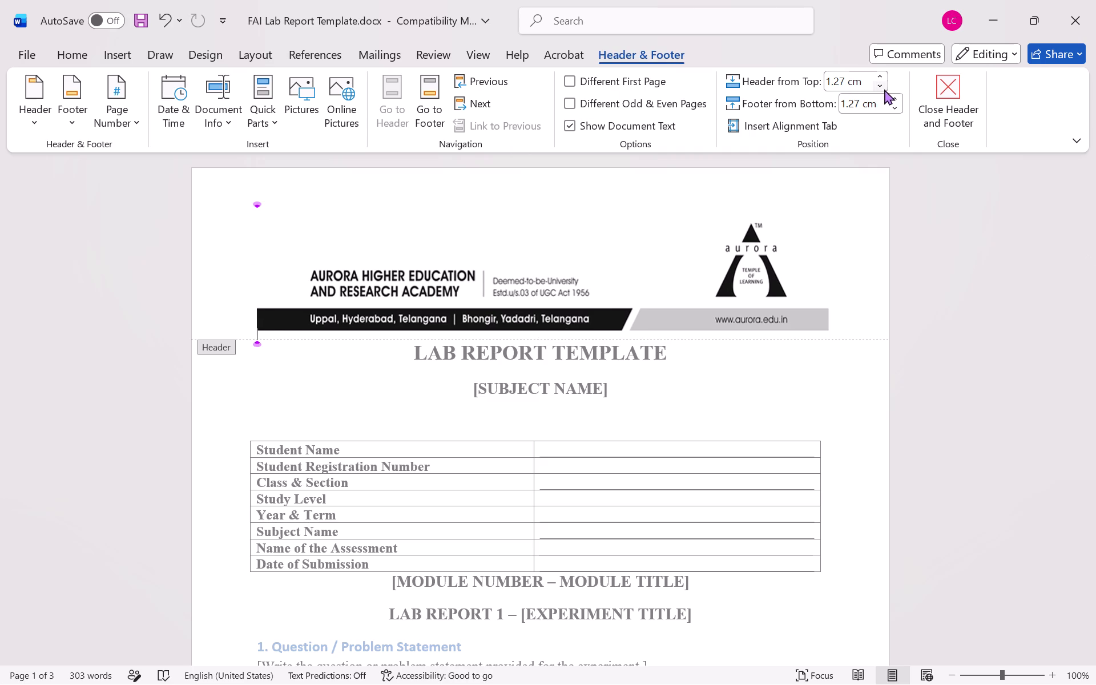
triple_click(881, 74)
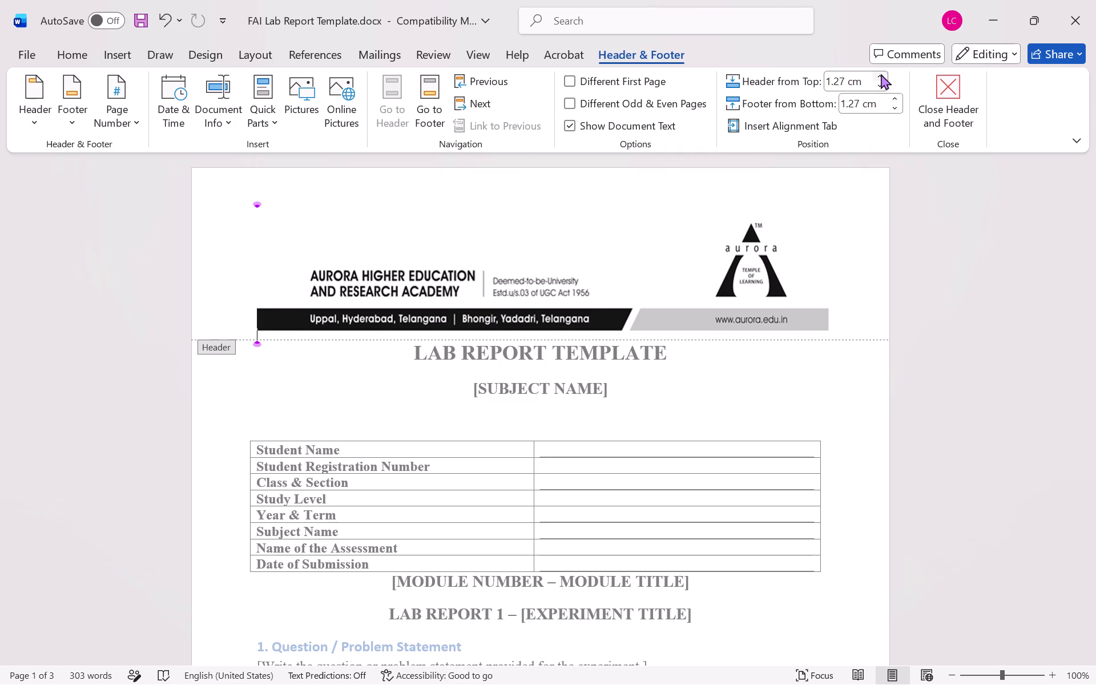
left_click(880, 86)
triple_click(880, 86)
left_click(880, 86)
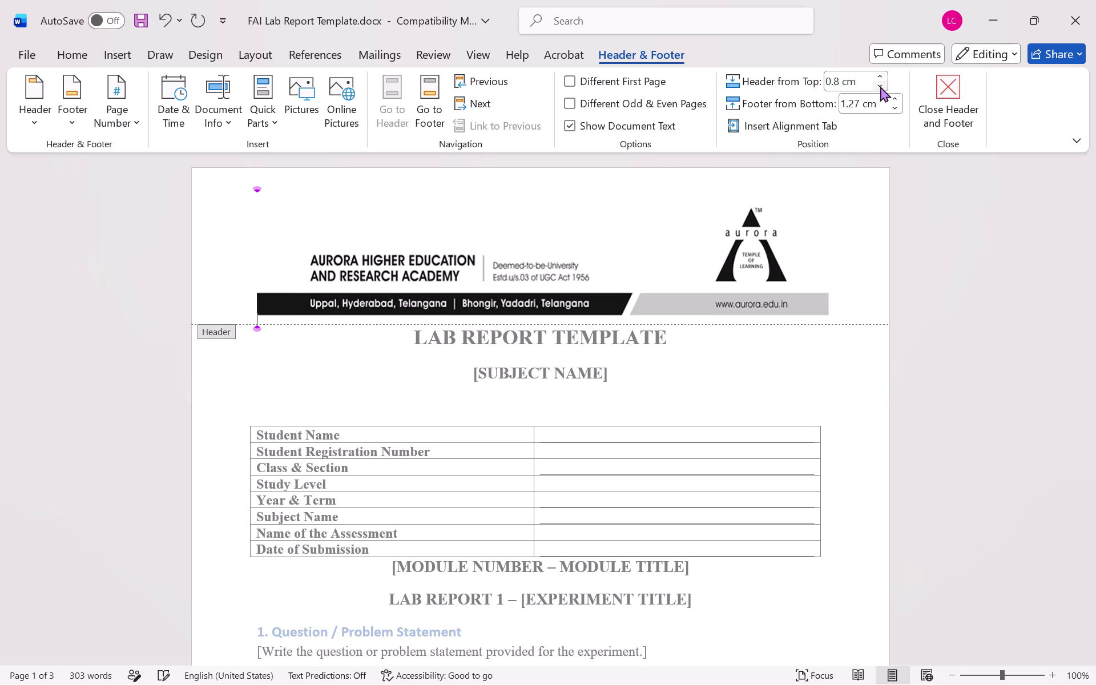
triple_click(880, 86)
triple_click(880, 87)
left_click(880, 87)
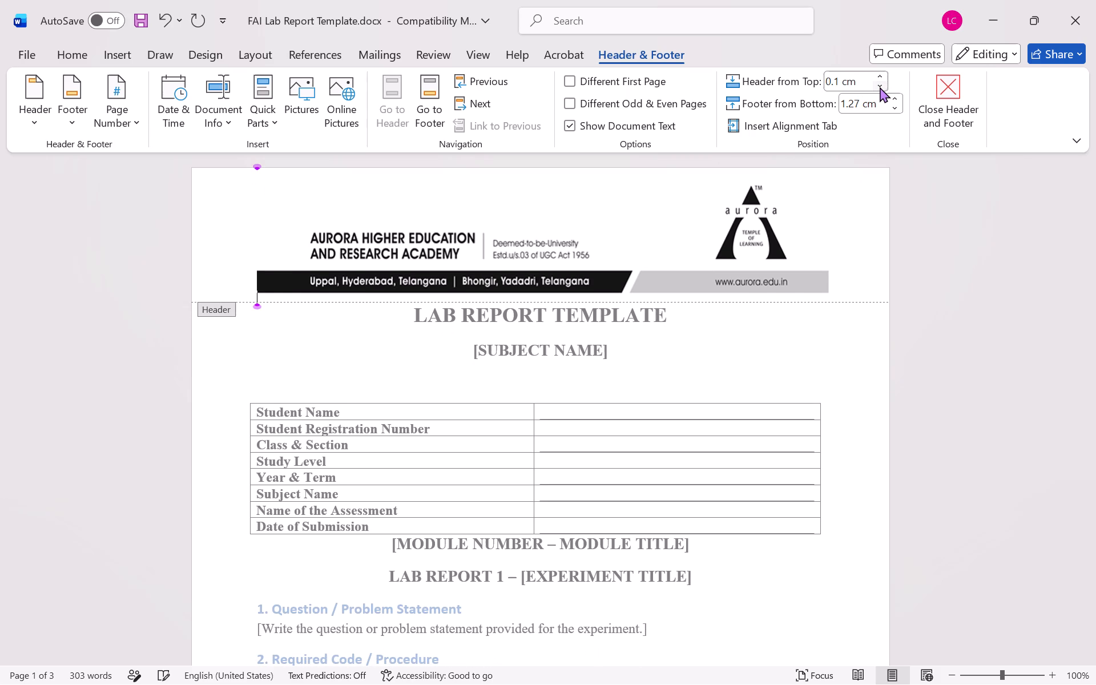
left_click(880, 87)
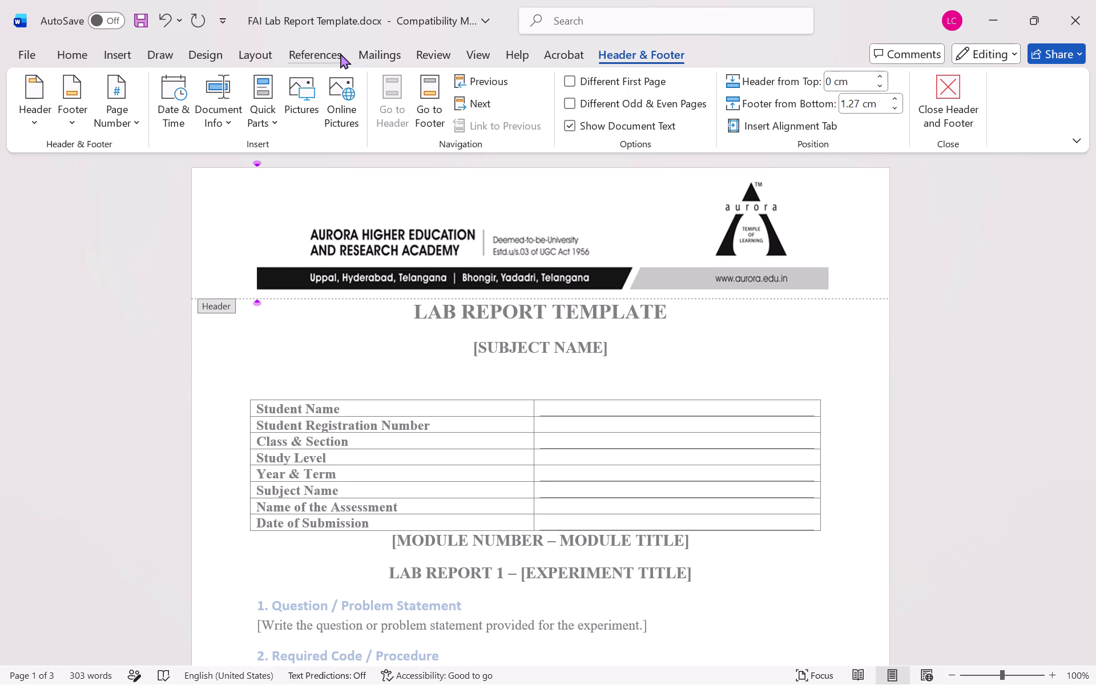
Set the left indent of the header banner's paragraph to -2 cm so it starts at the page edge.
left_click(249, 53)
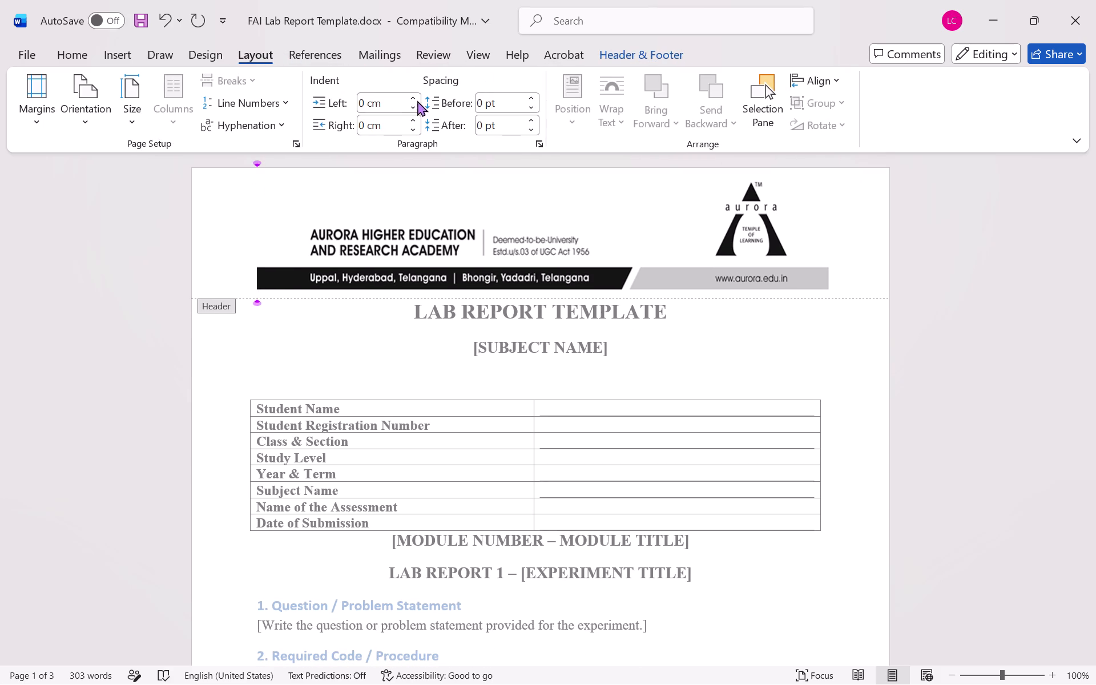
triple_click(413, 108)
triple_click(413, 108)
triple_click(413, 108)
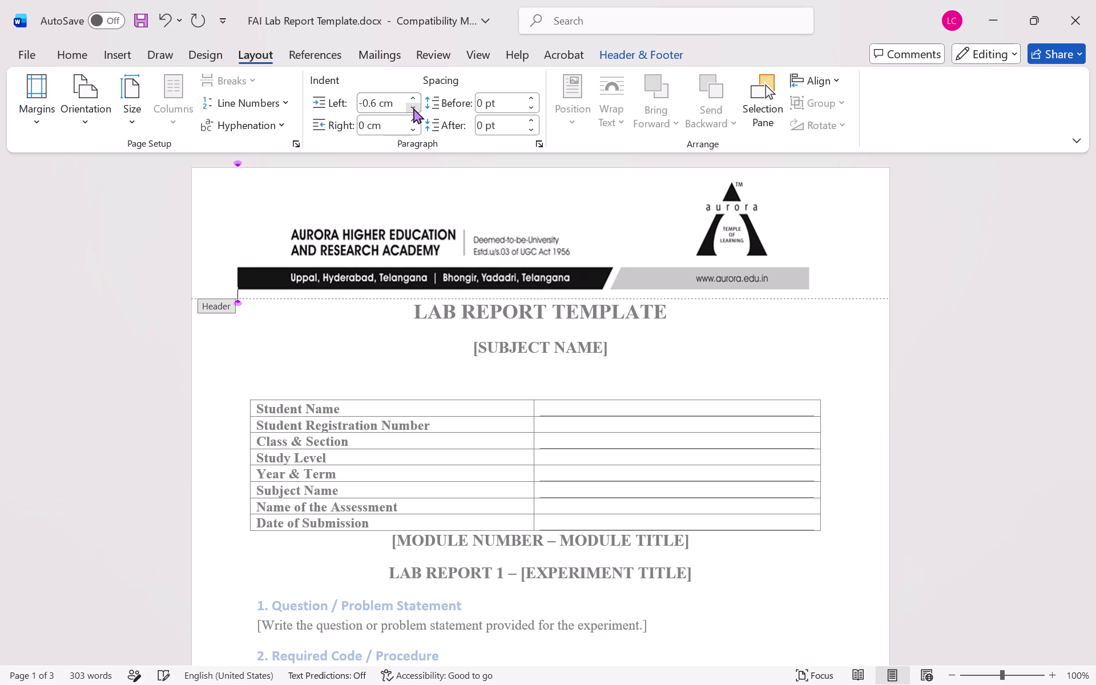
triple_click(413, 108)
triple_click(413, 108)
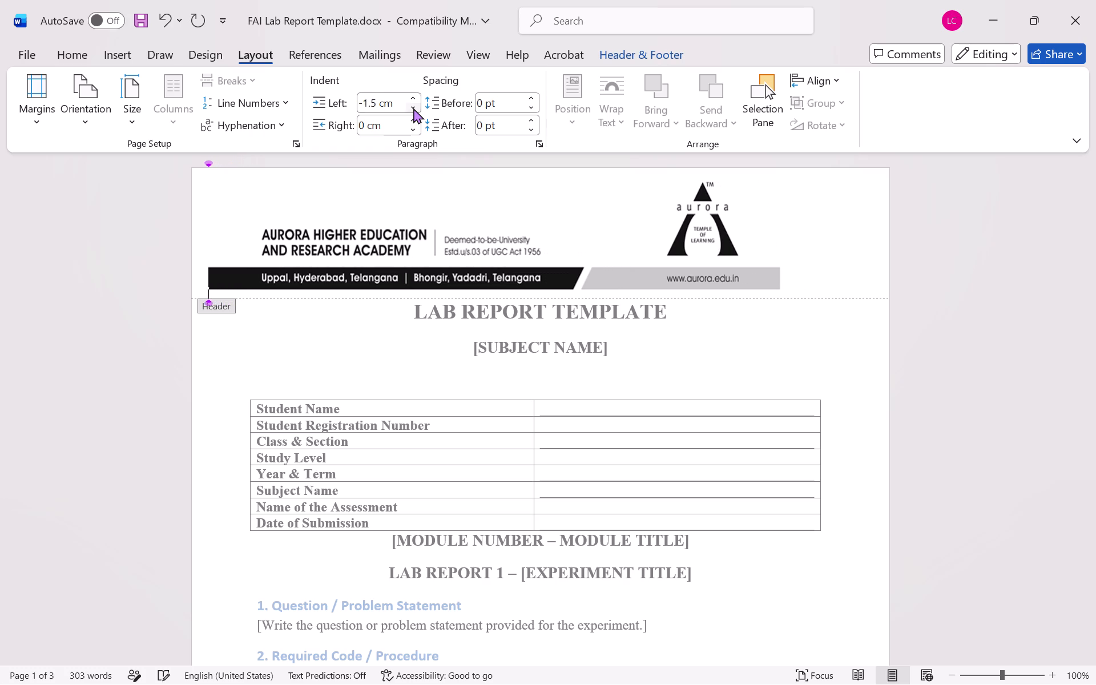
triple_click(413, 108)
left_click(413, 108)
left_click(413, 108)
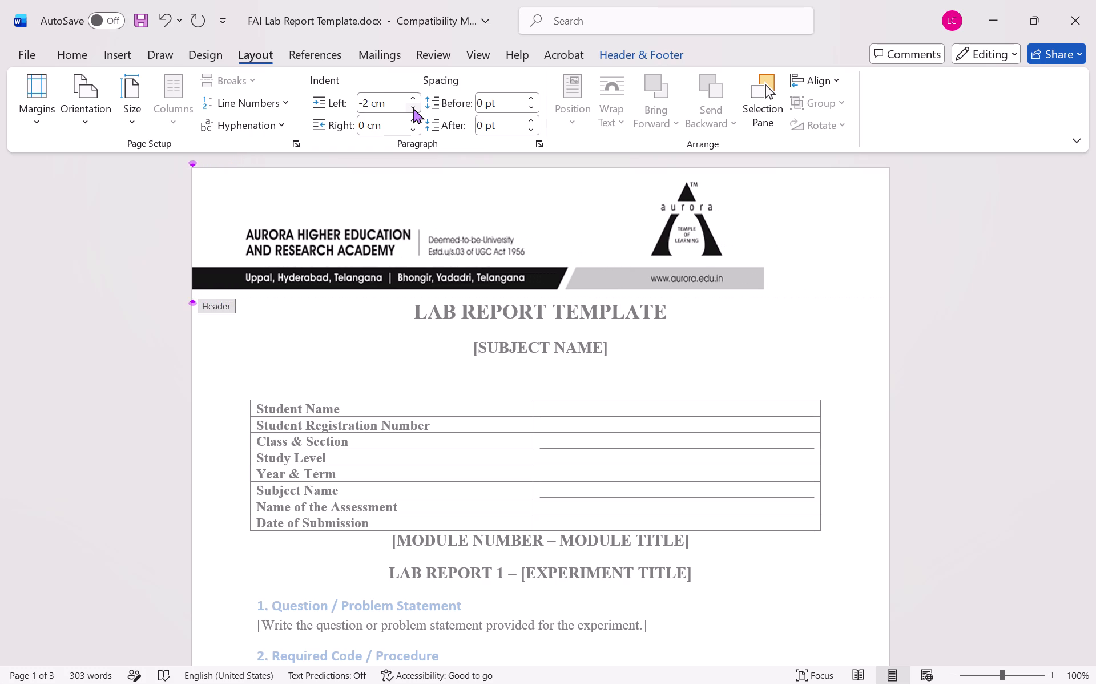
left_click(413, 108)
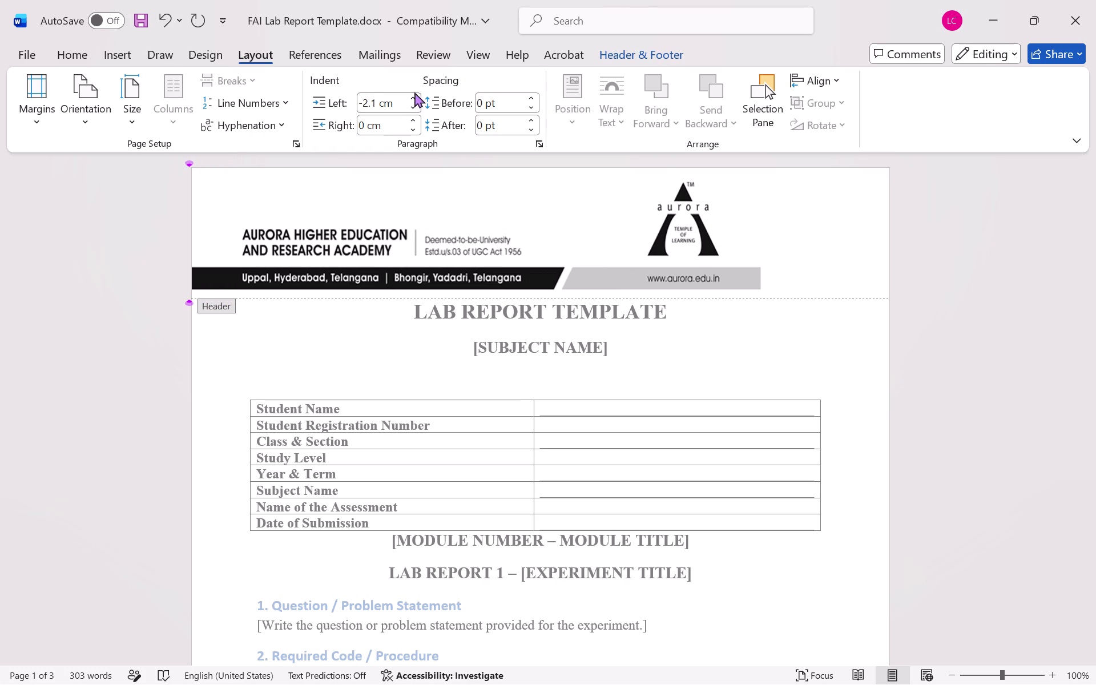
left_click(413, 92)
left_click(413, 98)
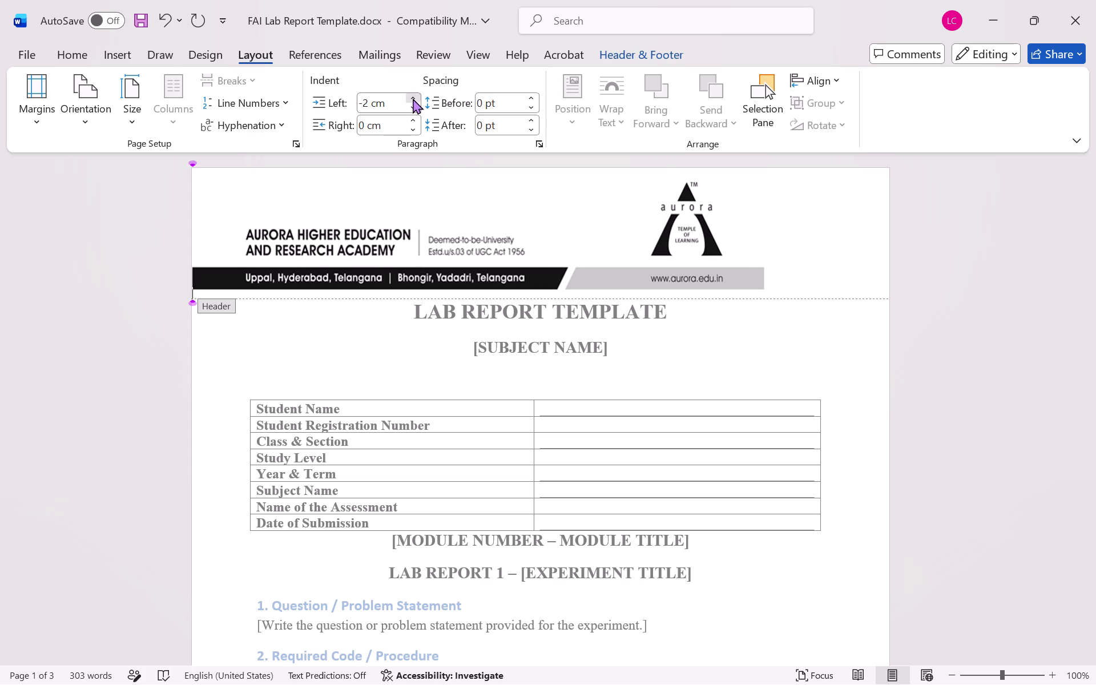
Resize the header banner to span the full page width at roughly half its height, and return to the document body.
left_click(425, 202)
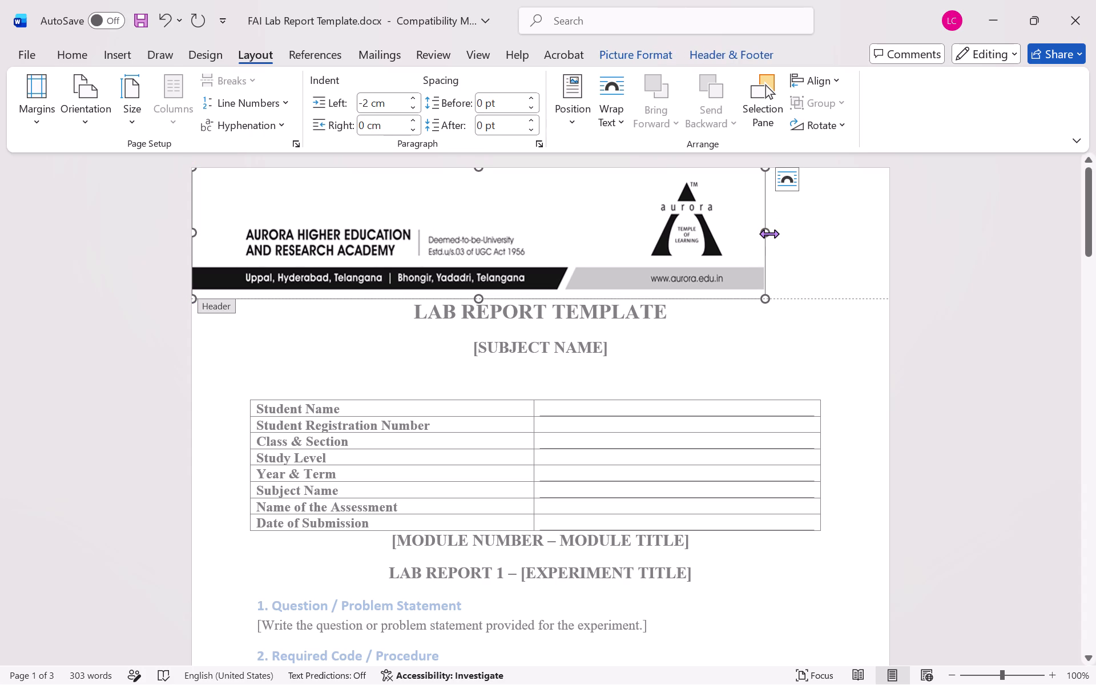
left_click_drag(769, 233, 884, 227)
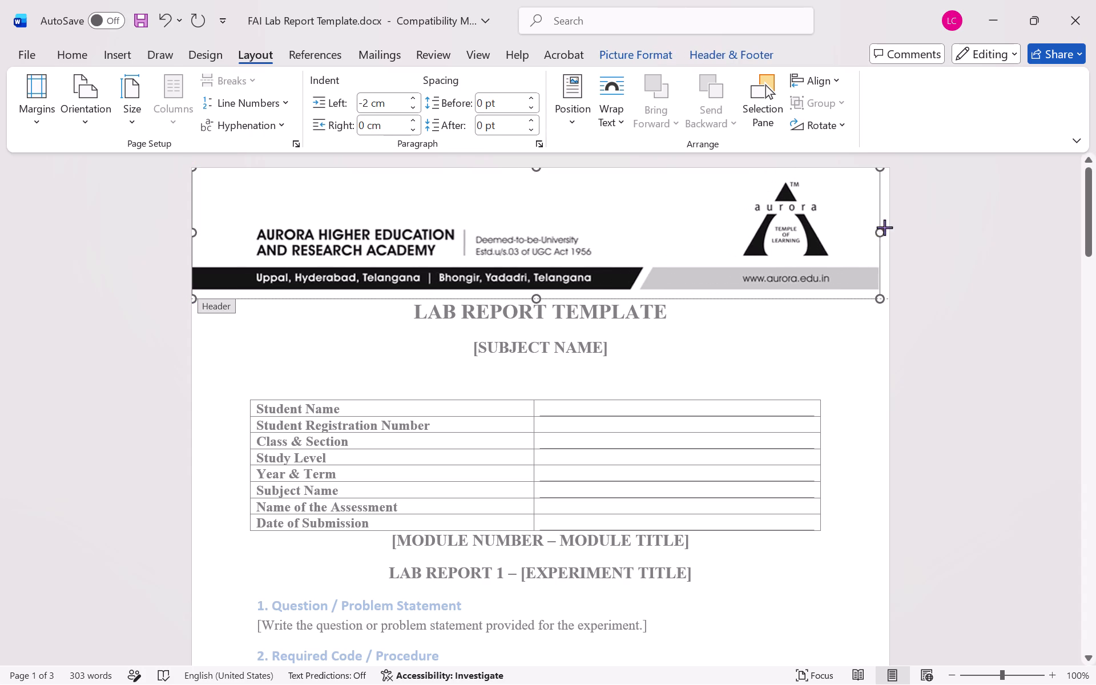
left_click_drag(884, 227, 891, 227)
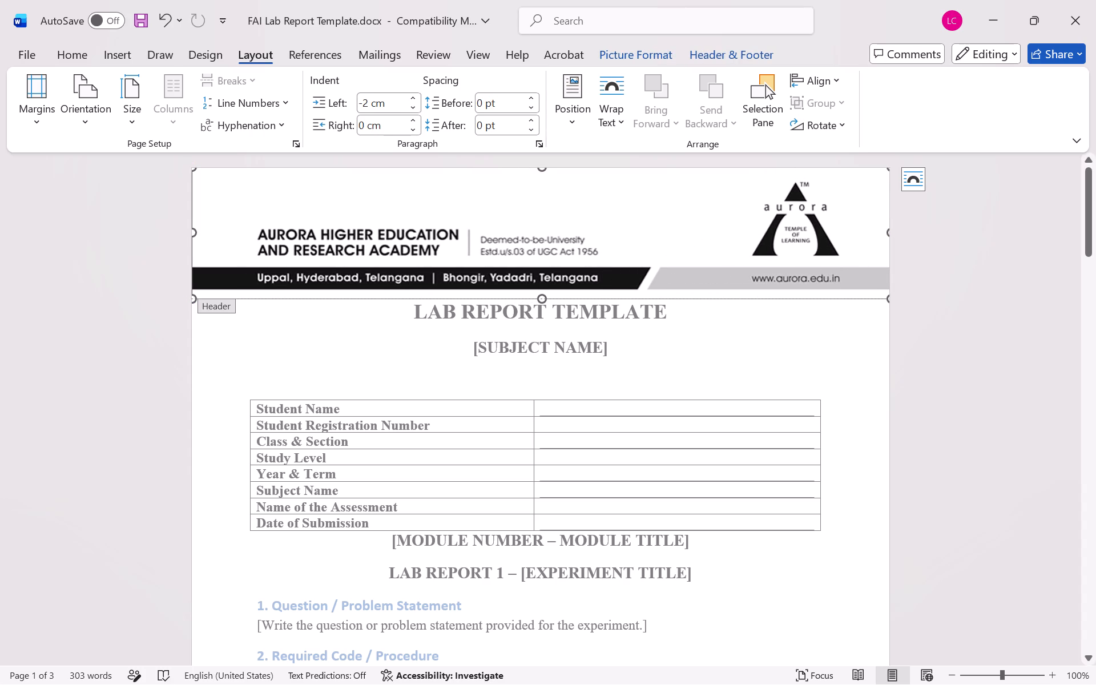
left_click_drag(540, 299, 545, 216)
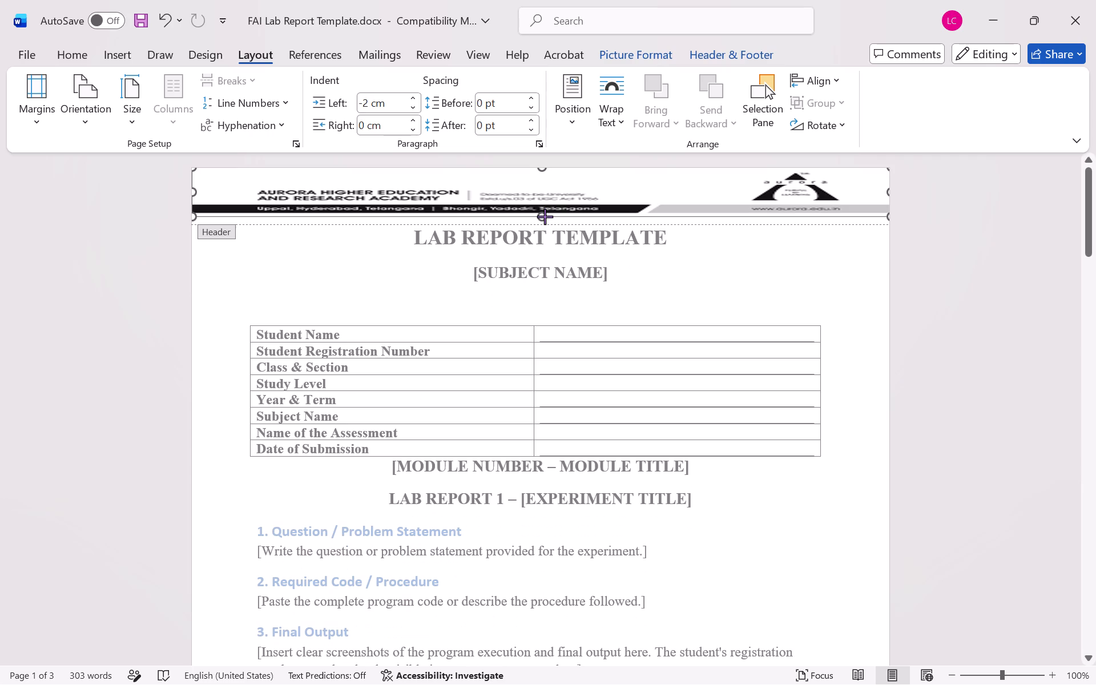
left_click_drag(545, 216, 546, 248)
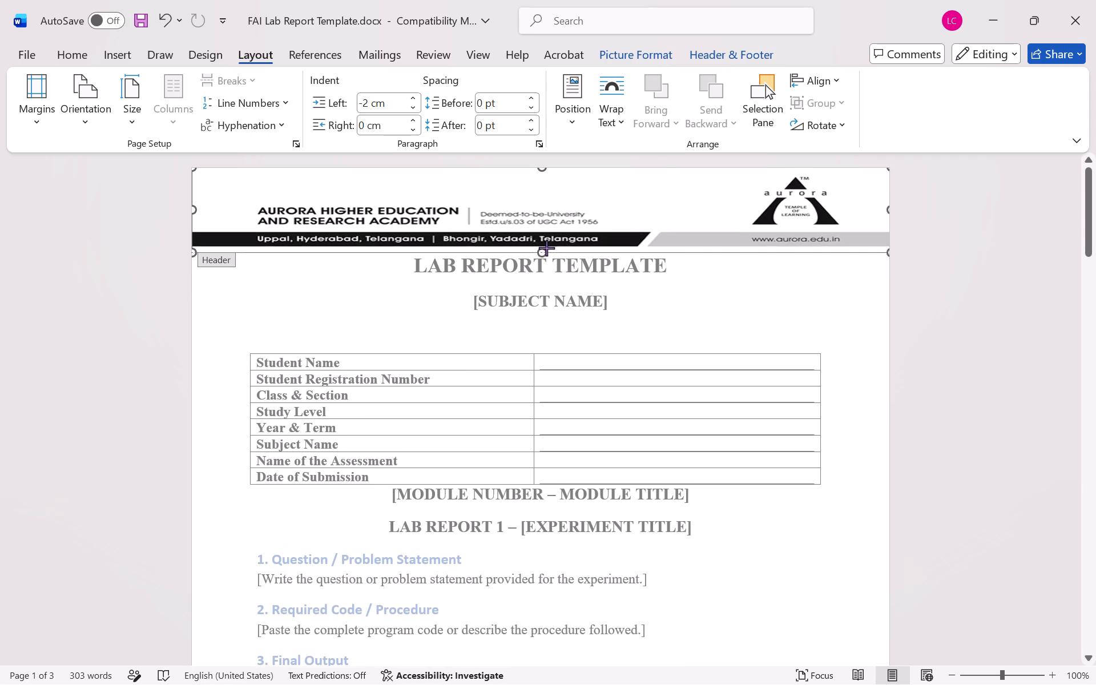
left_click_drag(546, 248, 546, 244)
left_click(673, 324)
double_click(626, 308)
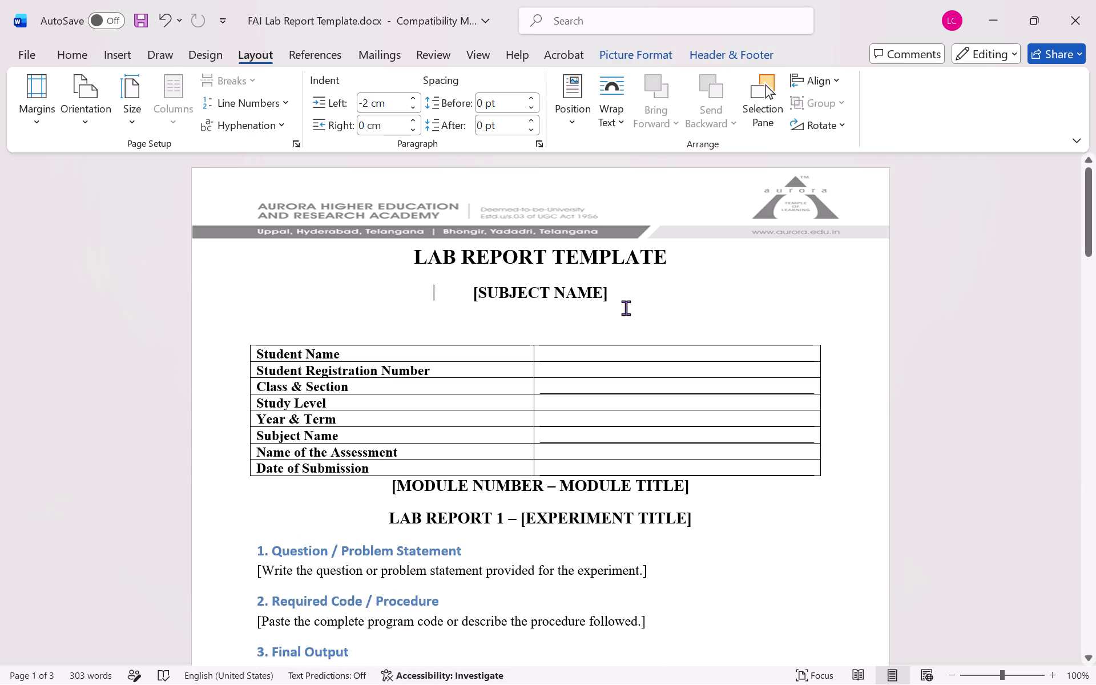
Delete the "LAB REPORT TEMPLATE" title line from the top of the first page.
left_click_drag(666, 255, 541, 256)
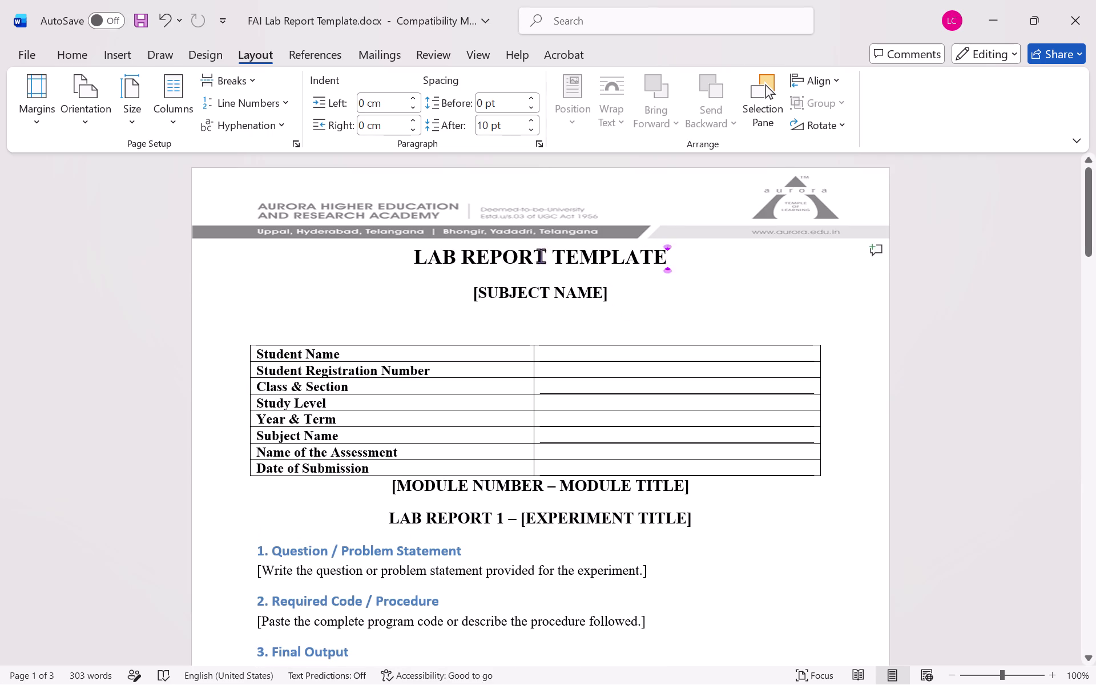
left_click_drag(541, 256, 426, 256)
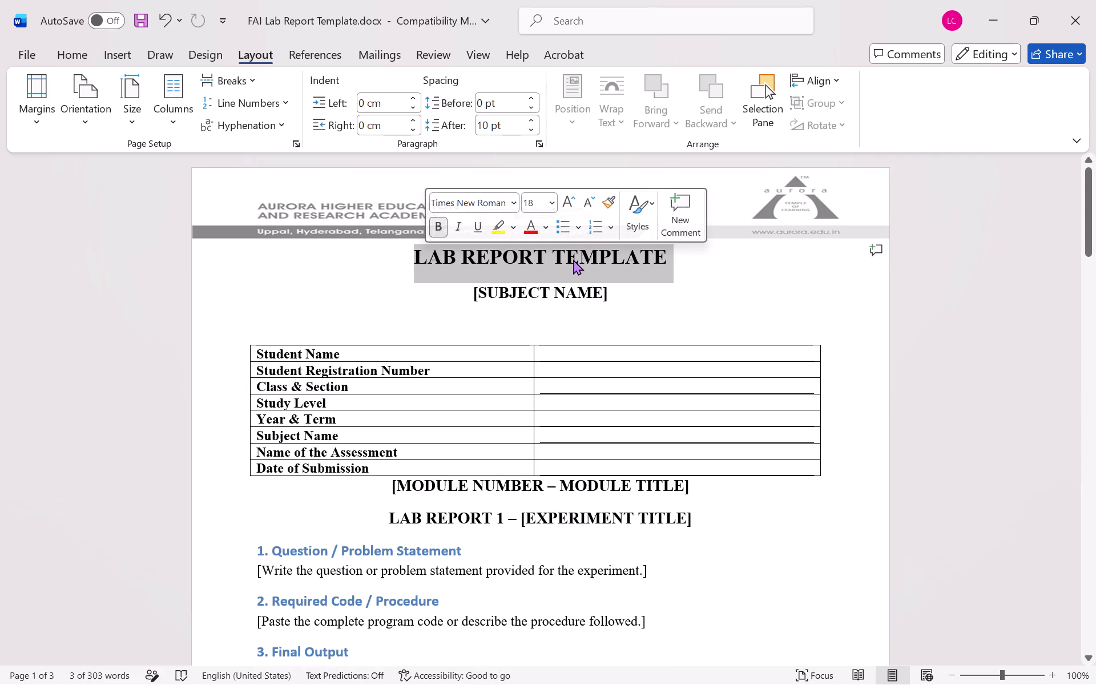
left_click(573, 259)
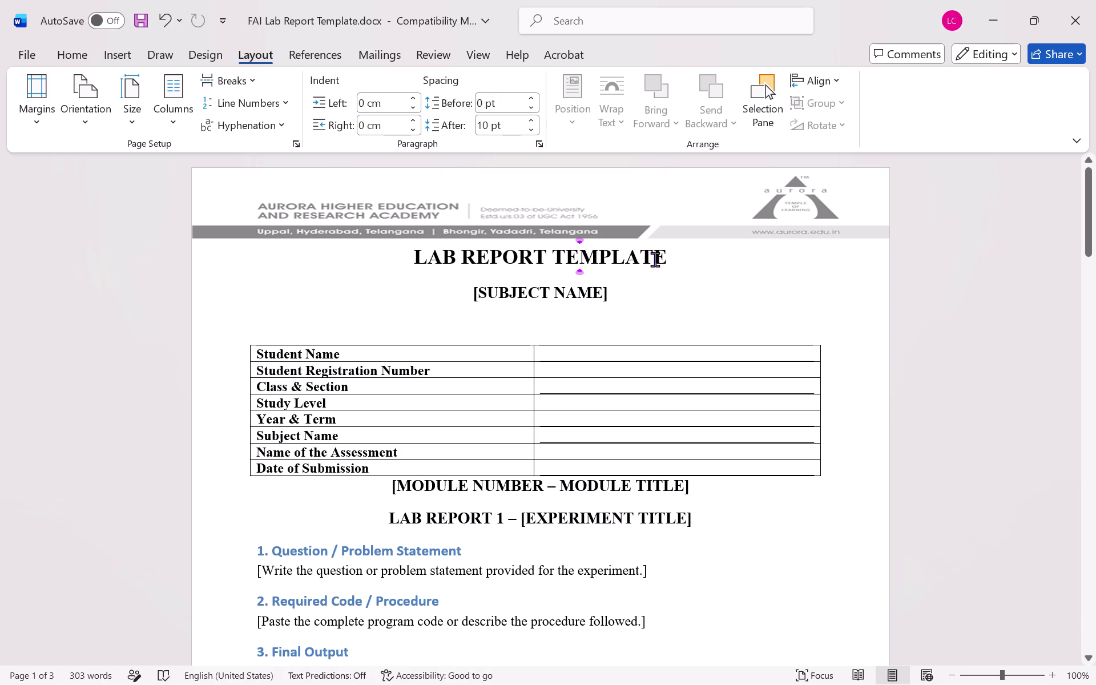
left_click_drag(668, 255, 593, 247)
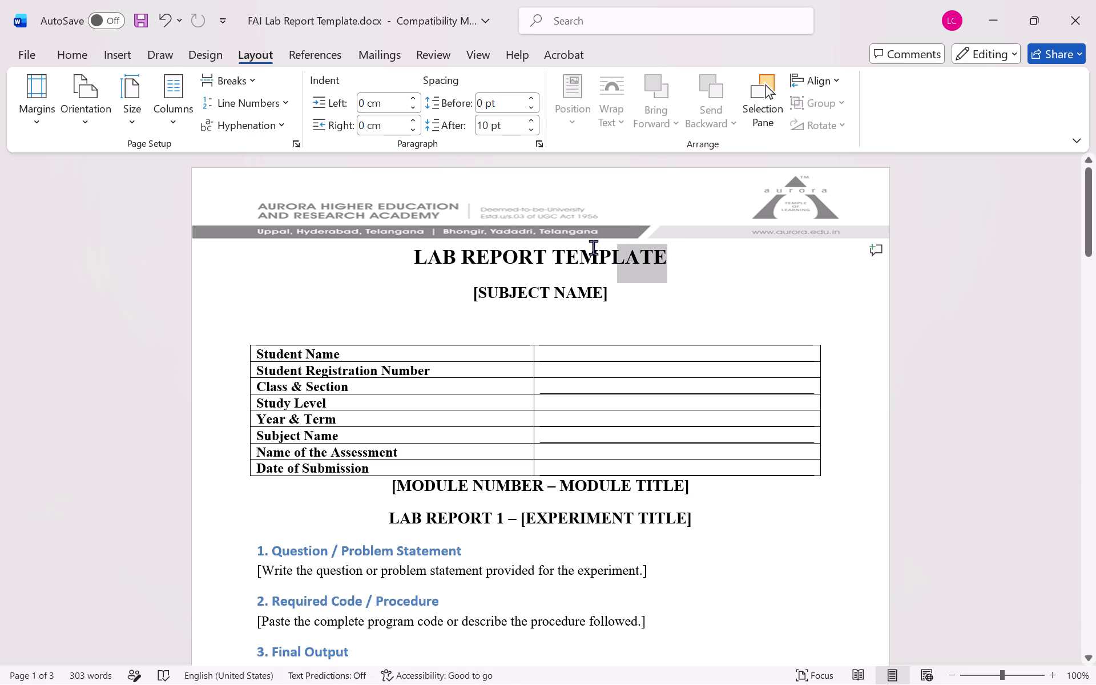
left_click_drag(593, 247, 490, 249)
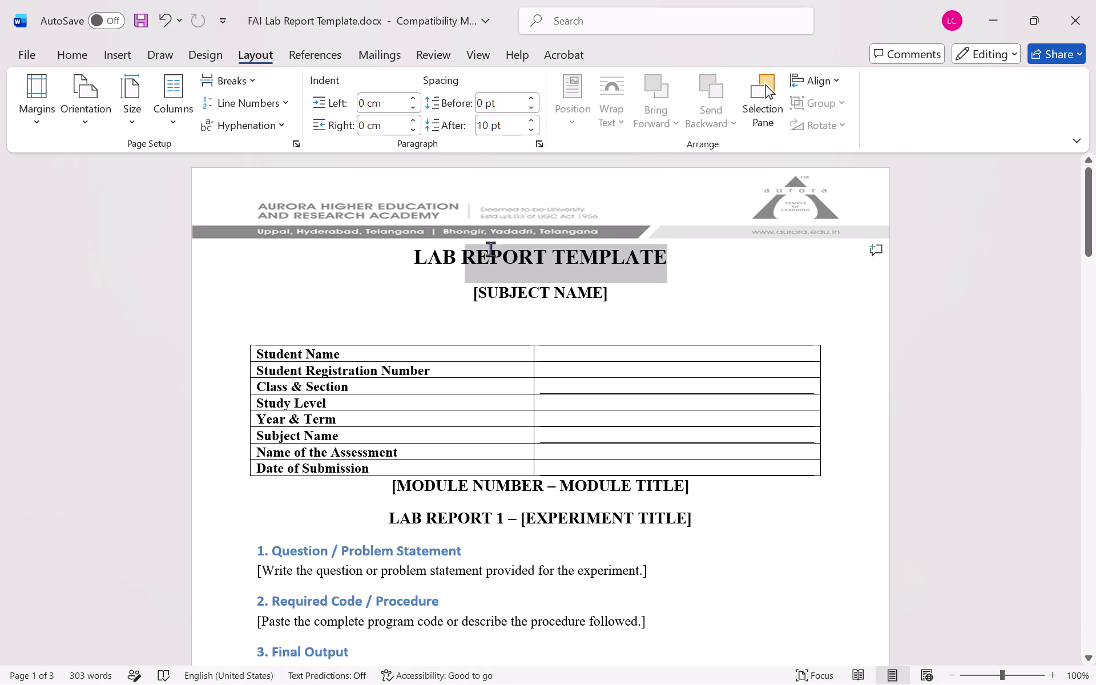
left_click_drag(490, 249, 408, 276)
key("BackSpace")
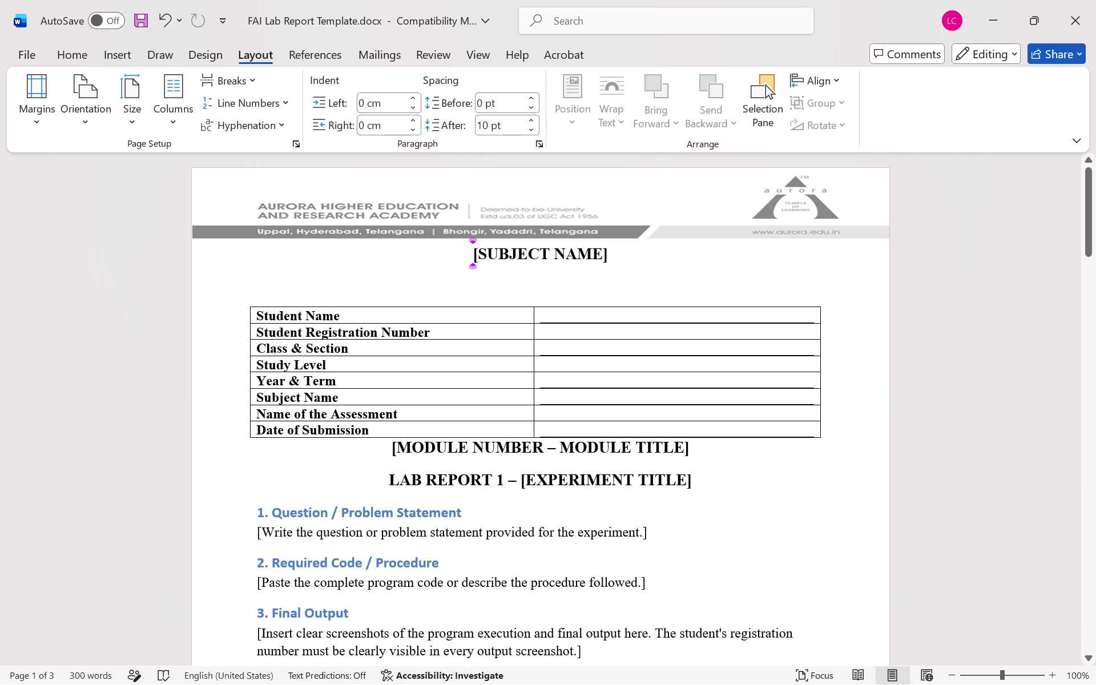
Replace the [SUBJECT NAME] placeholder with the heading "FUNDAMENTALS OF ARTIFICAL INTELLIGENCE".
key("Right")
key("Right")
key("Right")
key("Right")
key("Right")
key("Right")
key("Right")
key("Right")
key("Right")
key("Right")
key("Right")
key("Right")
key("Right")
key("Right")
key("Right")
key("Left")
key("BackSpace")
key("BackSpace")
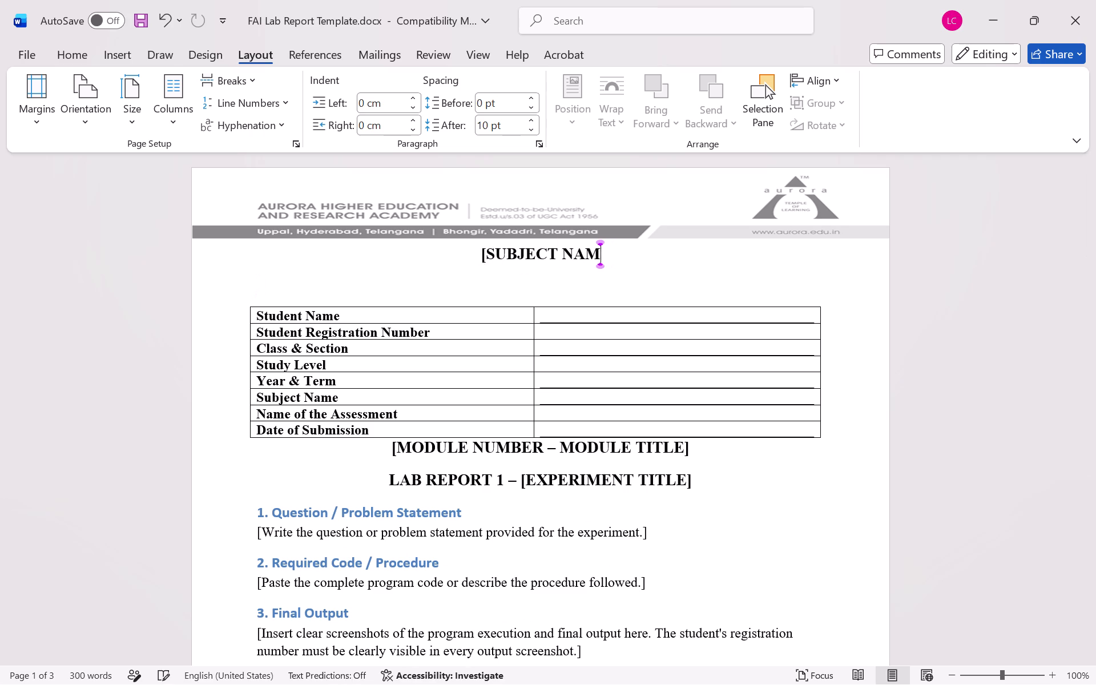
key("BackSpace")
key("BackSpace")
key("BackSpace")
key("BackSpace")
key("BackSpace")
key("BackSpace")
key("BackSpace")
key("BackSpace")
key("BackSpace")
key("BackSpace")
key("BackSpace")
key("BackSpace")
key("BackSpace")
key("BackSpace")
key("BackSpace")
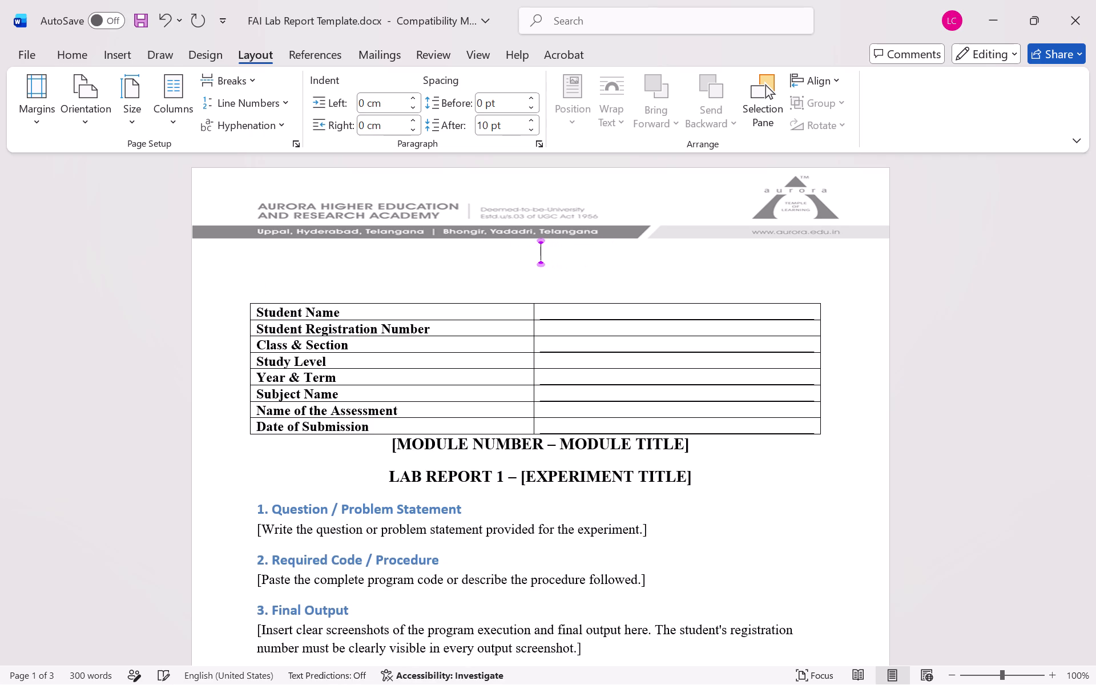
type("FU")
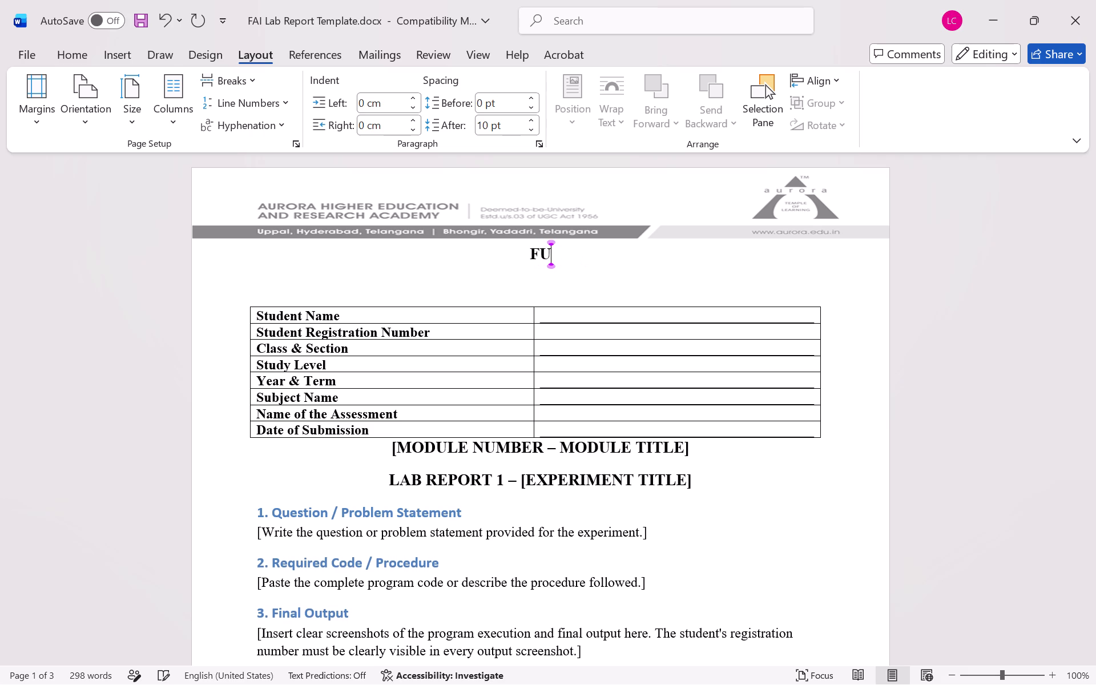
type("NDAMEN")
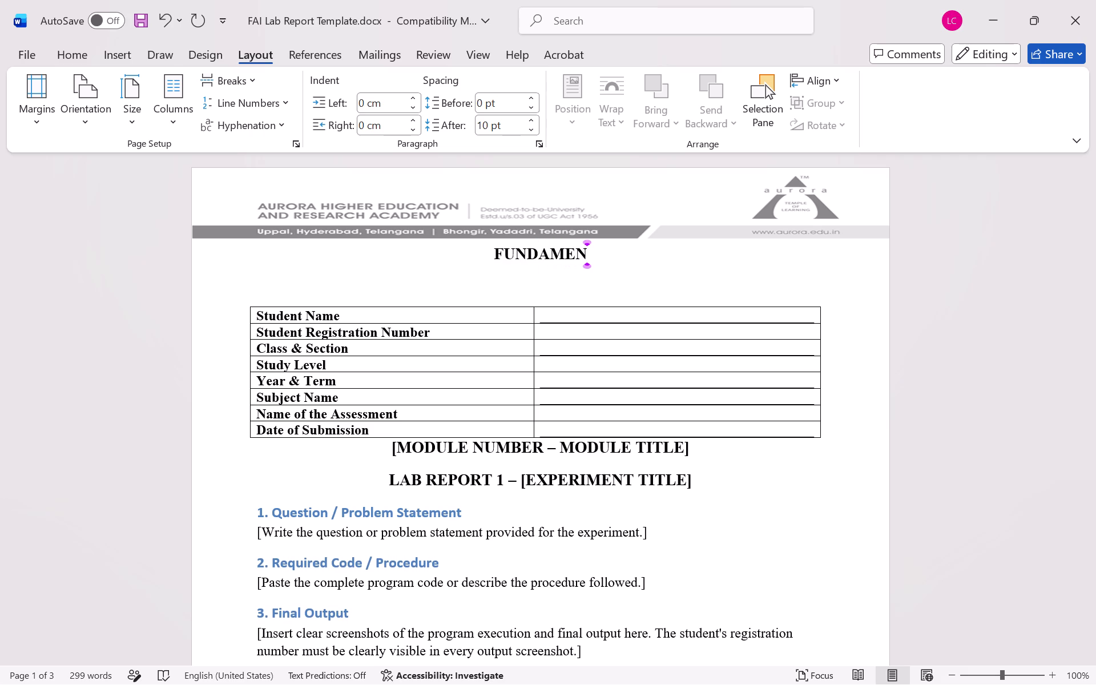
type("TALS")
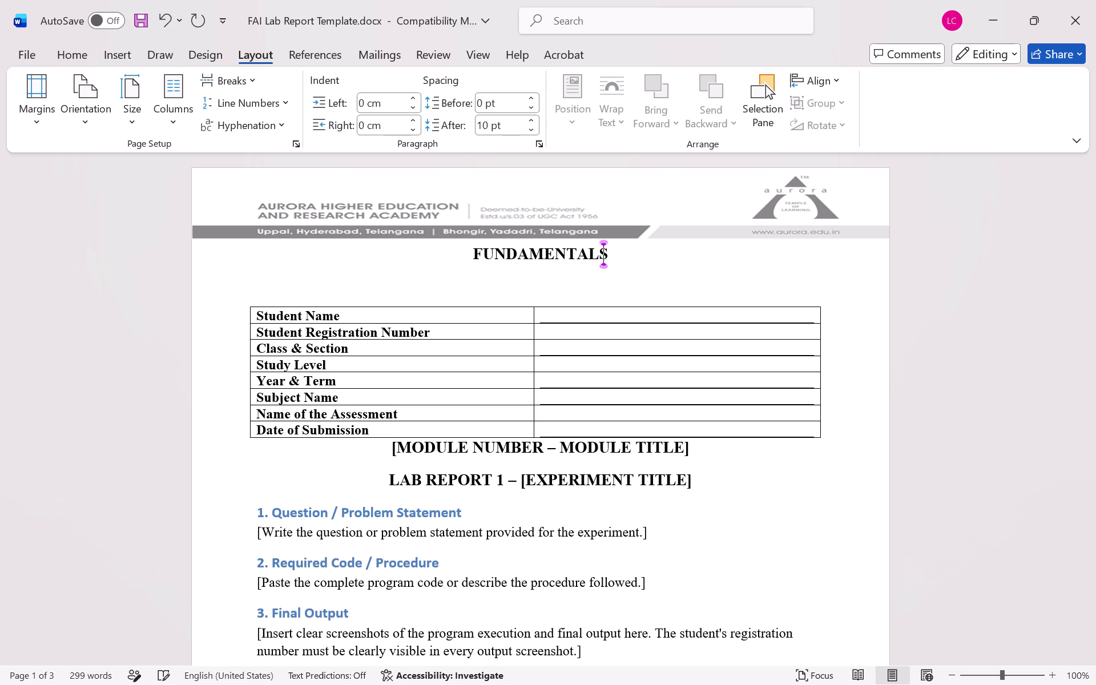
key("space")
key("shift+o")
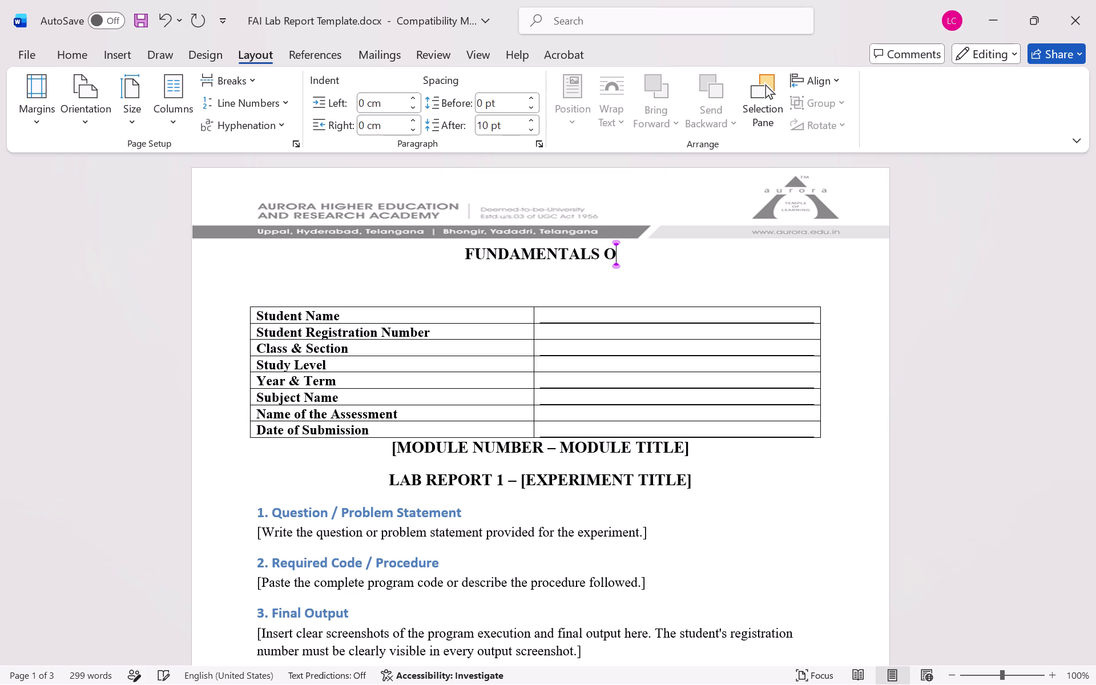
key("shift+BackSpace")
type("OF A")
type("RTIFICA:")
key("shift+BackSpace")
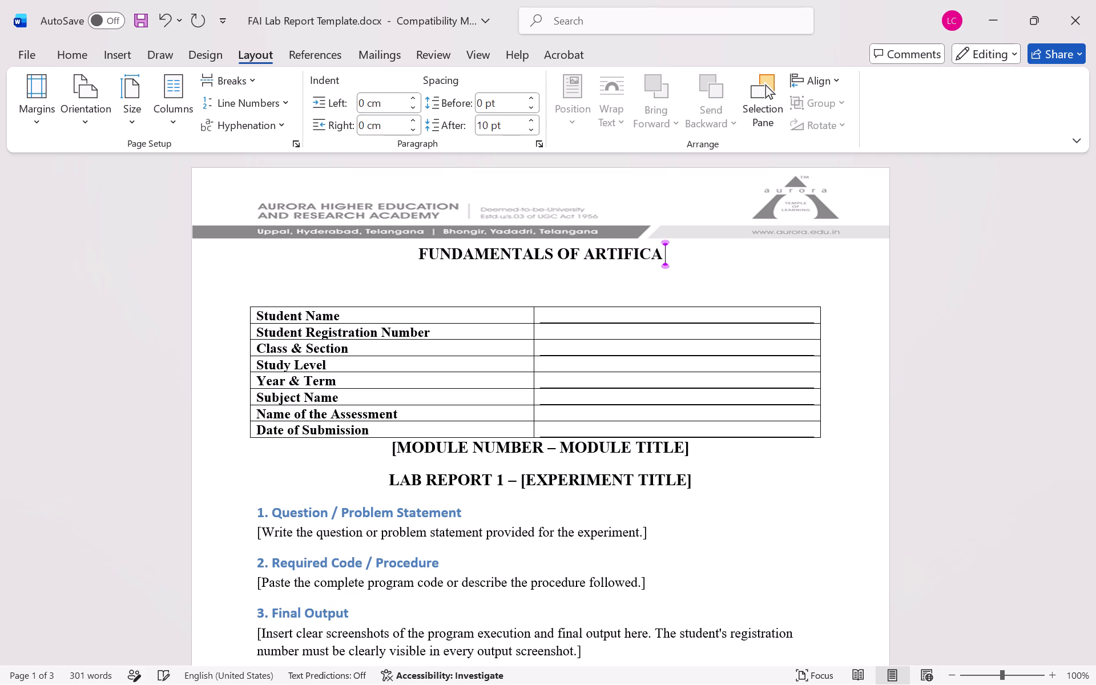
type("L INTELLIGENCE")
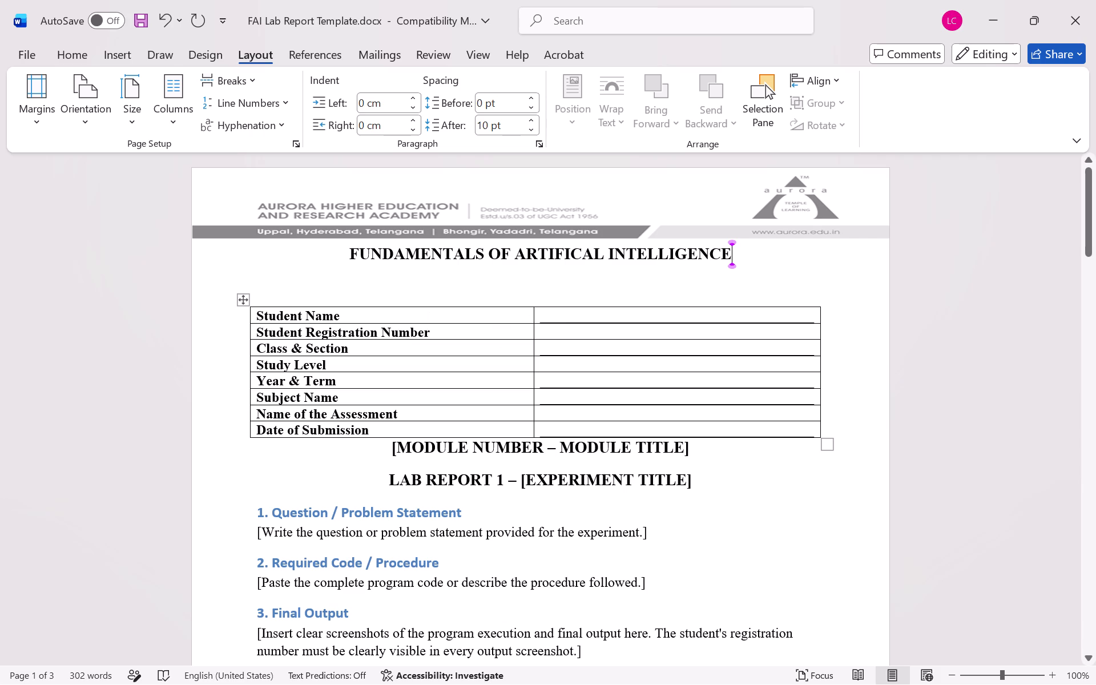
Enter the student's full name in the Student Name row of the details table, replacing the blank underline.
left_click(562, 312)
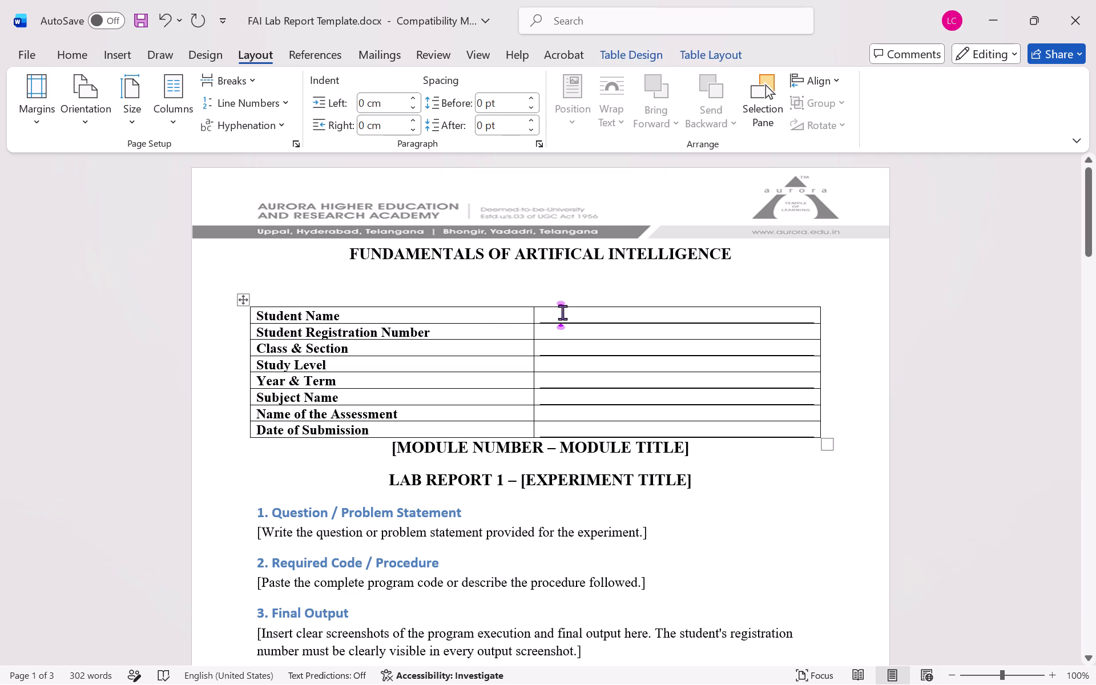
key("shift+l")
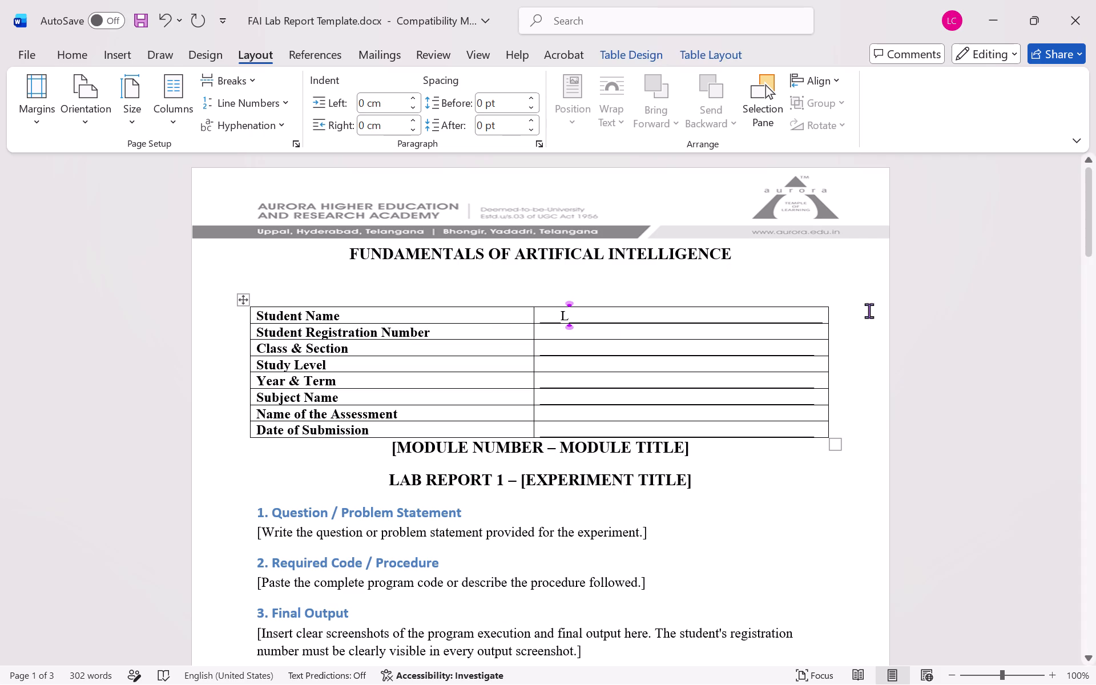
left_click(63, 51)
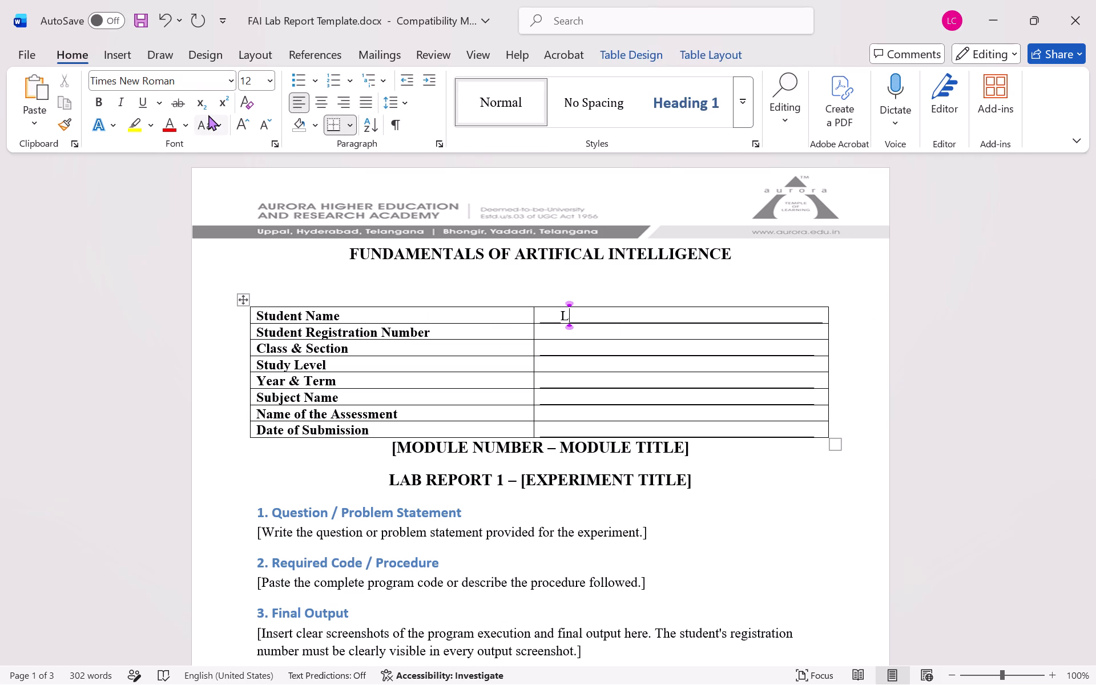
key("BackSpace")
key("BackSpace")
key("BackSpace")
key("BackSpace")
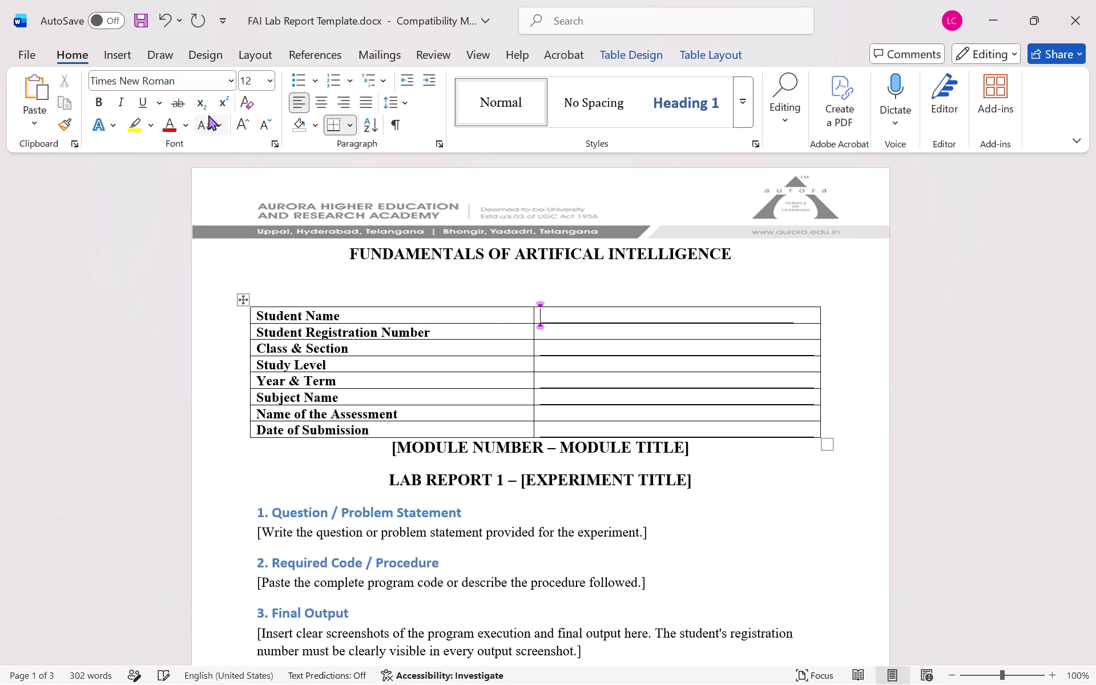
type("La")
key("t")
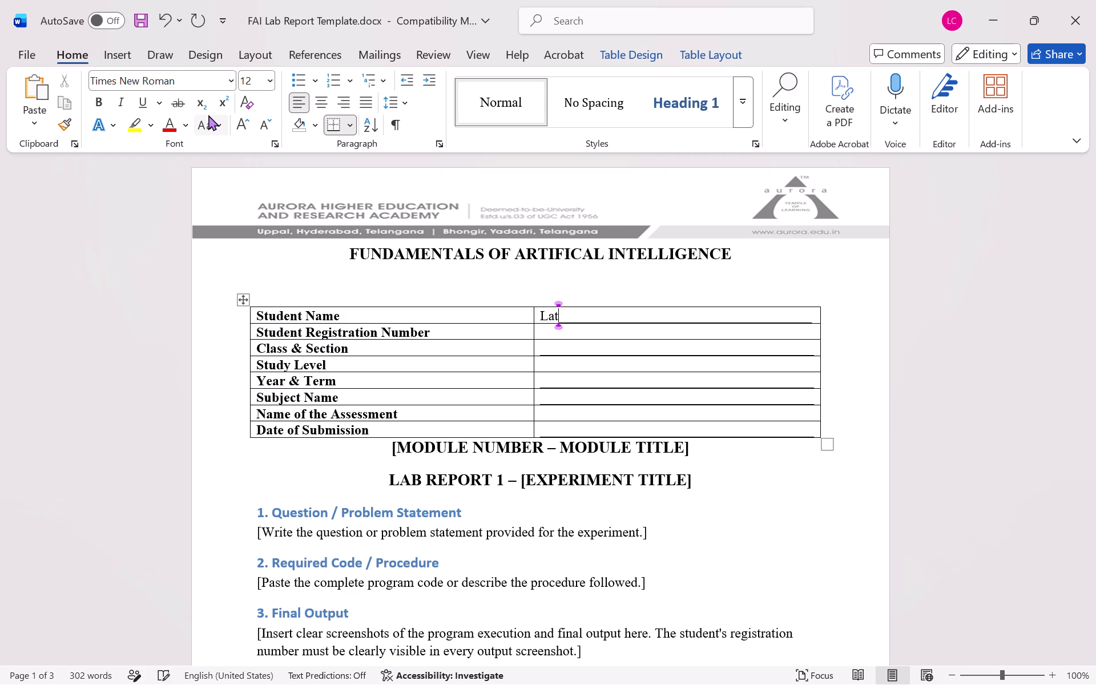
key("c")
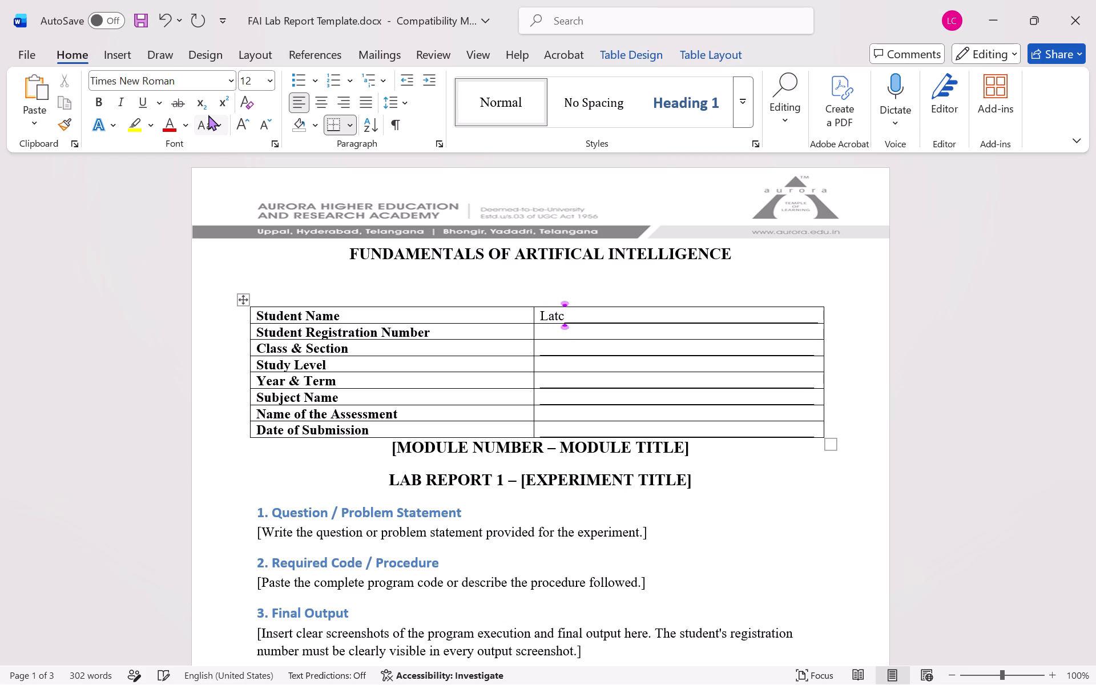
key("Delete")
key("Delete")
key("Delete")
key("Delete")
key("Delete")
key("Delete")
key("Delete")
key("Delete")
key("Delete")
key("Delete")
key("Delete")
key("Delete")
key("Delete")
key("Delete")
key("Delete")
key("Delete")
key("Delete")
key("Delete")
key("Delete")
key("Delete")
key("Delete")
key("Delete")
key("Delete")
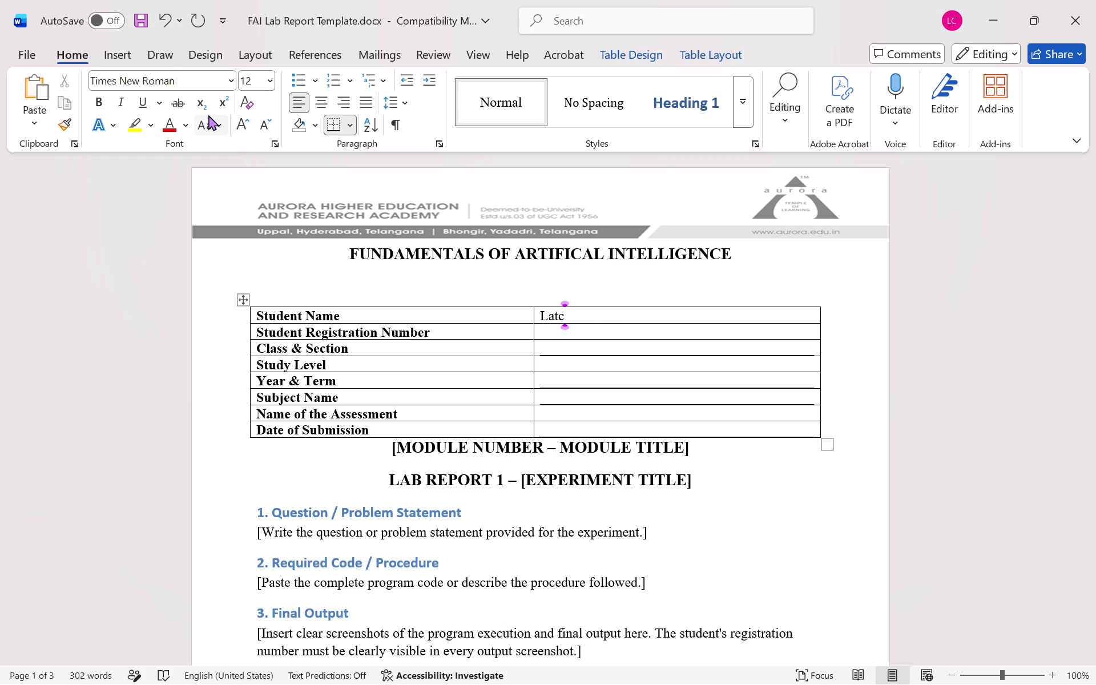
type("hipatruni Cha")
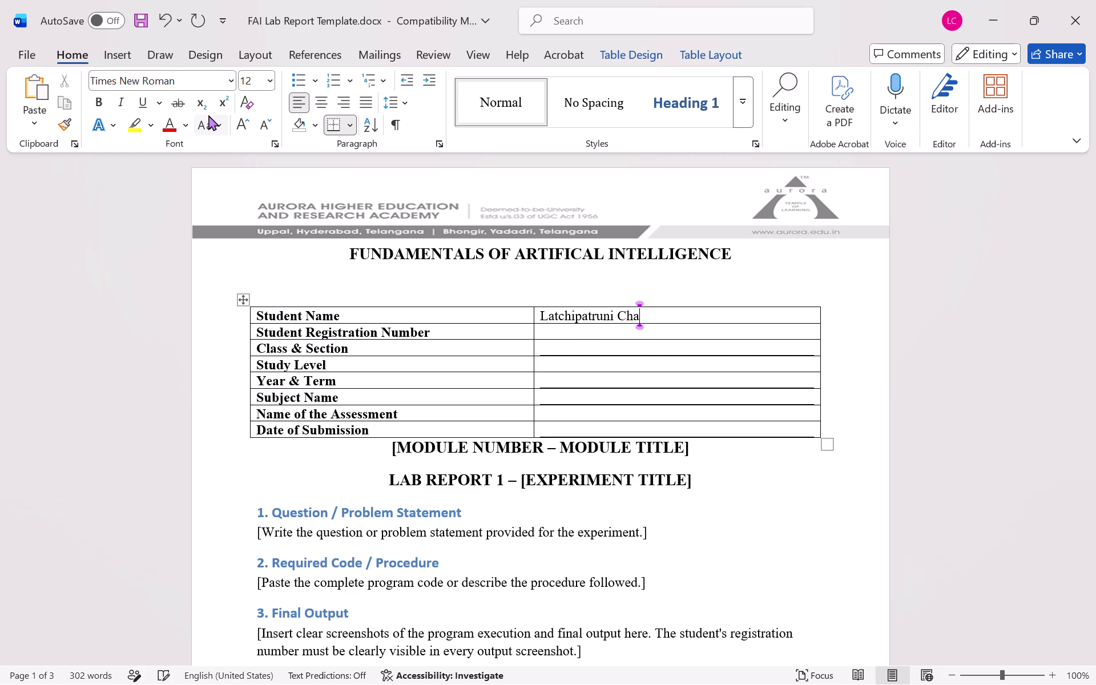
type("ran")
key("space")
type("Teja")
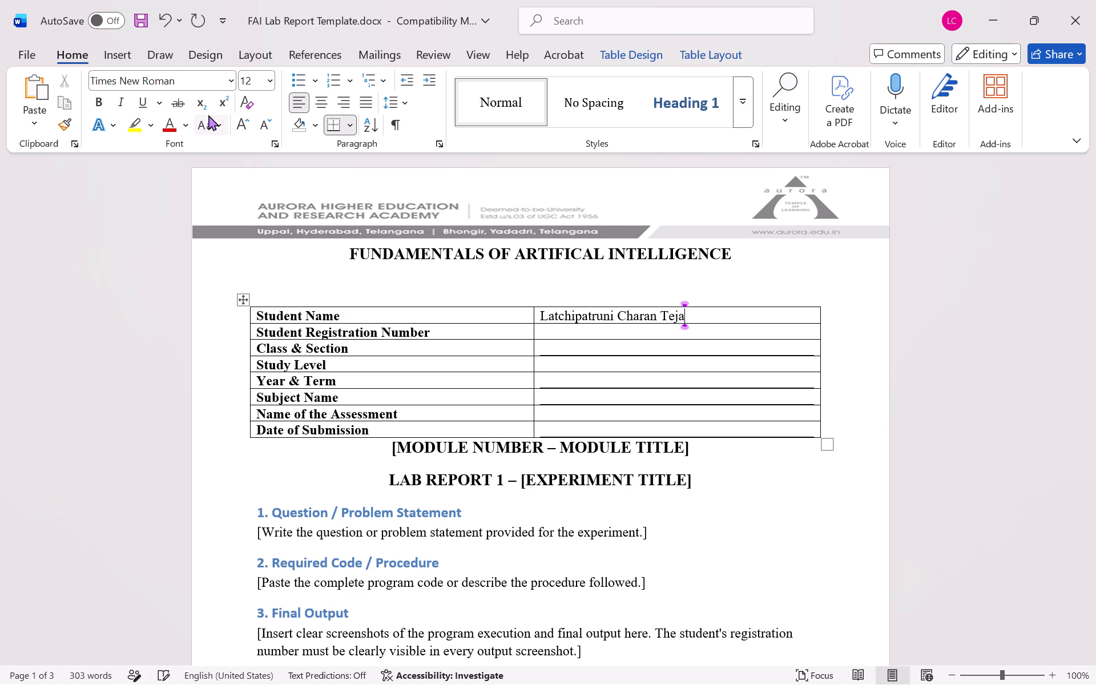
Enter the student's registration number in the Student Registration Number row, clearing the blank filler before it.
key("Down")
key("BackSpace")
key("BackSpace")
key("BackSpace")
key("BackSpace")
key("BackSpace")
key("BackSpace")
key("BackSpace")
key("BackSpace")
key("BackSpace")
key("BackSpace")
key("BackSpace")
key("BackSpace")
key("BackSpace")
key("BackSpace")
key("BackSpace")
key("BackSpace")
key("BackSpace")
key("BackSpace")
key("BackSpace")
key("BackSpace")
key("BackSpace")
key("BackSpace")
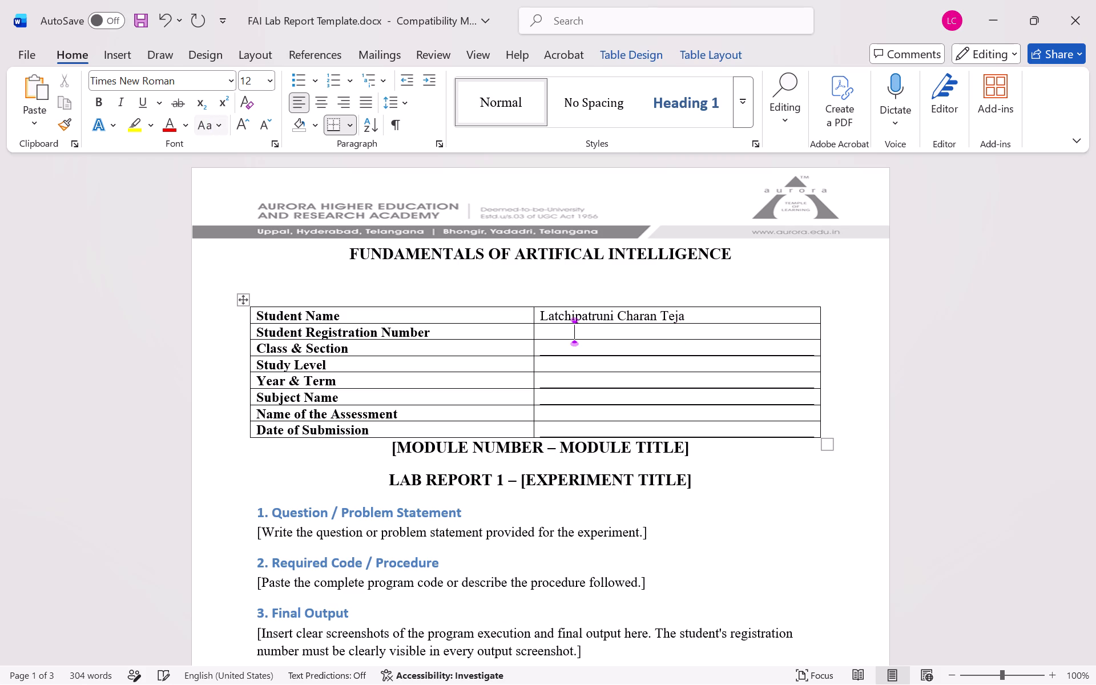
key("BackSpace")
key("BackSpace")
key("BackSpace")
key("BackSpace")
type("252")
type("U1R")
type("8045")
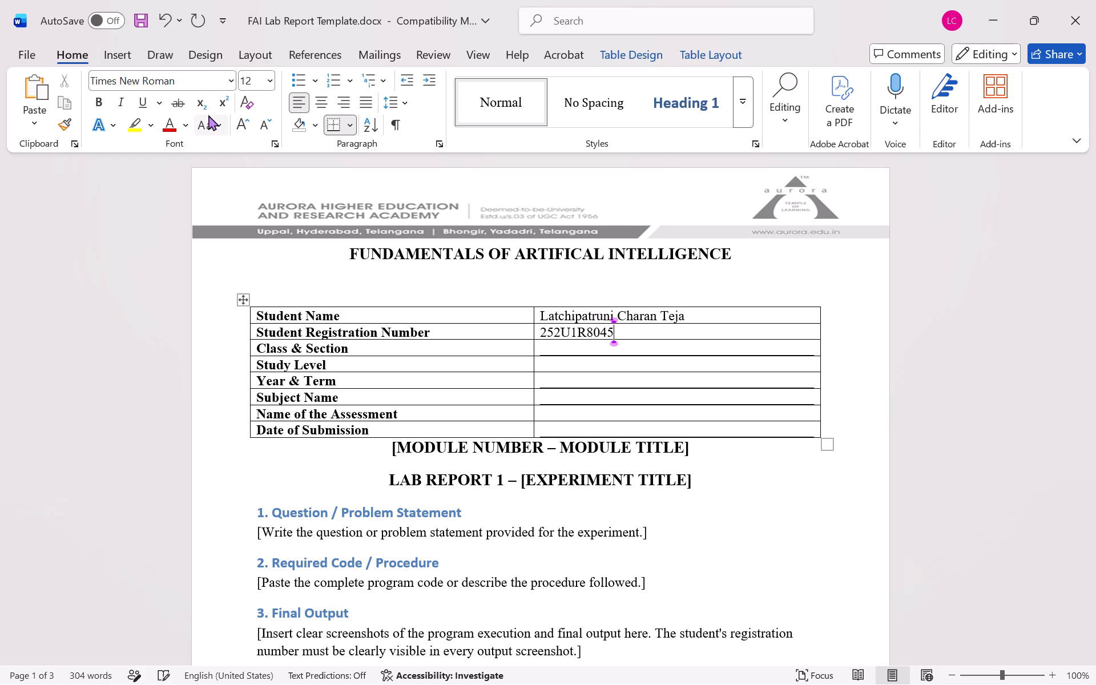
Replace the blank underline in the Class & Section row of the details table with "CSE(QE) – 2B S-13 204".
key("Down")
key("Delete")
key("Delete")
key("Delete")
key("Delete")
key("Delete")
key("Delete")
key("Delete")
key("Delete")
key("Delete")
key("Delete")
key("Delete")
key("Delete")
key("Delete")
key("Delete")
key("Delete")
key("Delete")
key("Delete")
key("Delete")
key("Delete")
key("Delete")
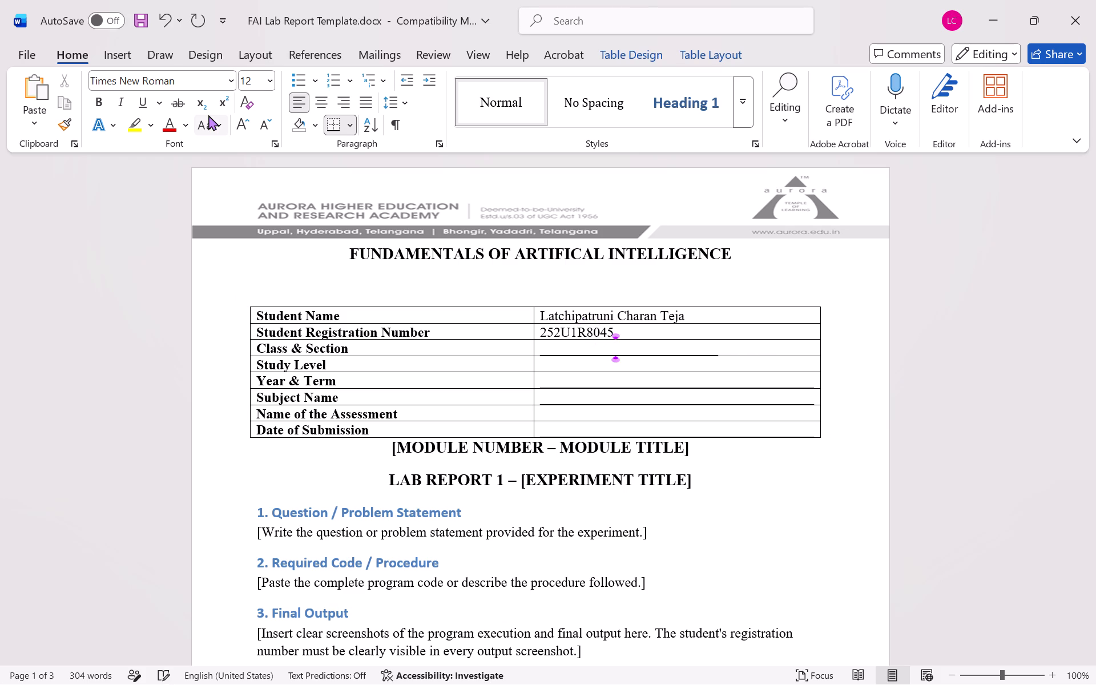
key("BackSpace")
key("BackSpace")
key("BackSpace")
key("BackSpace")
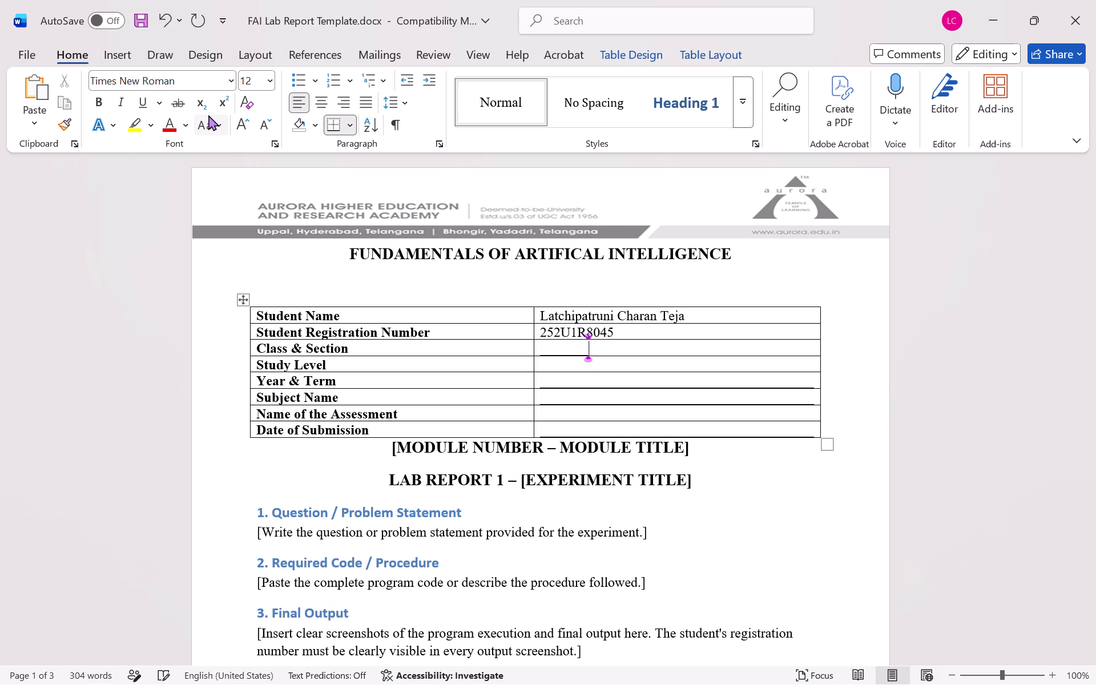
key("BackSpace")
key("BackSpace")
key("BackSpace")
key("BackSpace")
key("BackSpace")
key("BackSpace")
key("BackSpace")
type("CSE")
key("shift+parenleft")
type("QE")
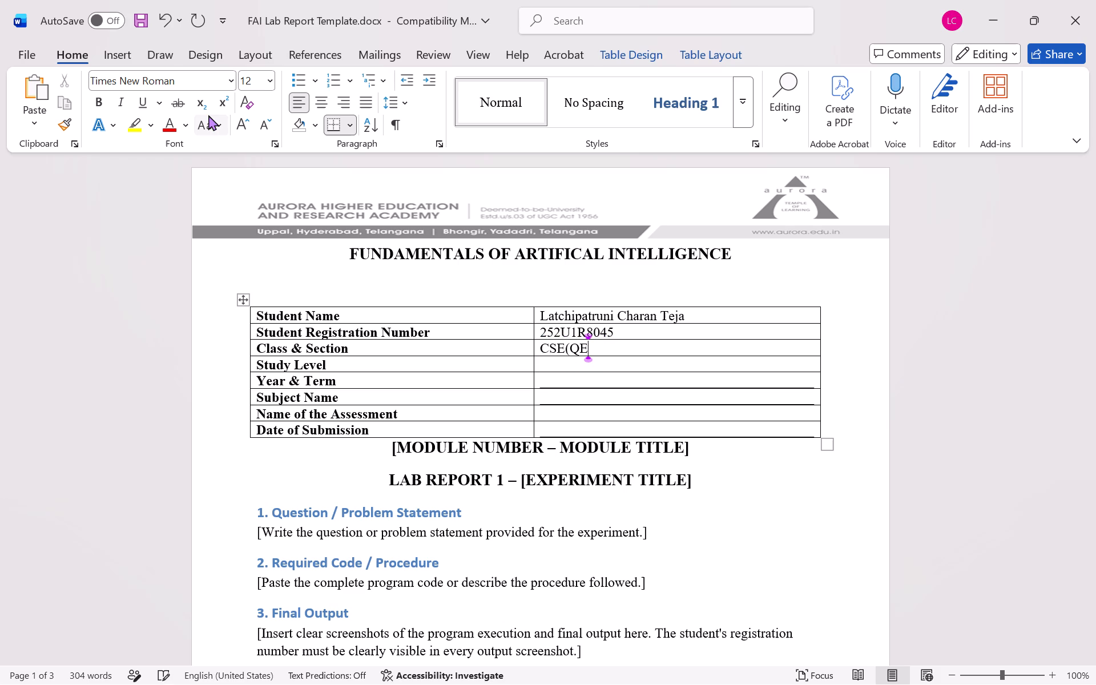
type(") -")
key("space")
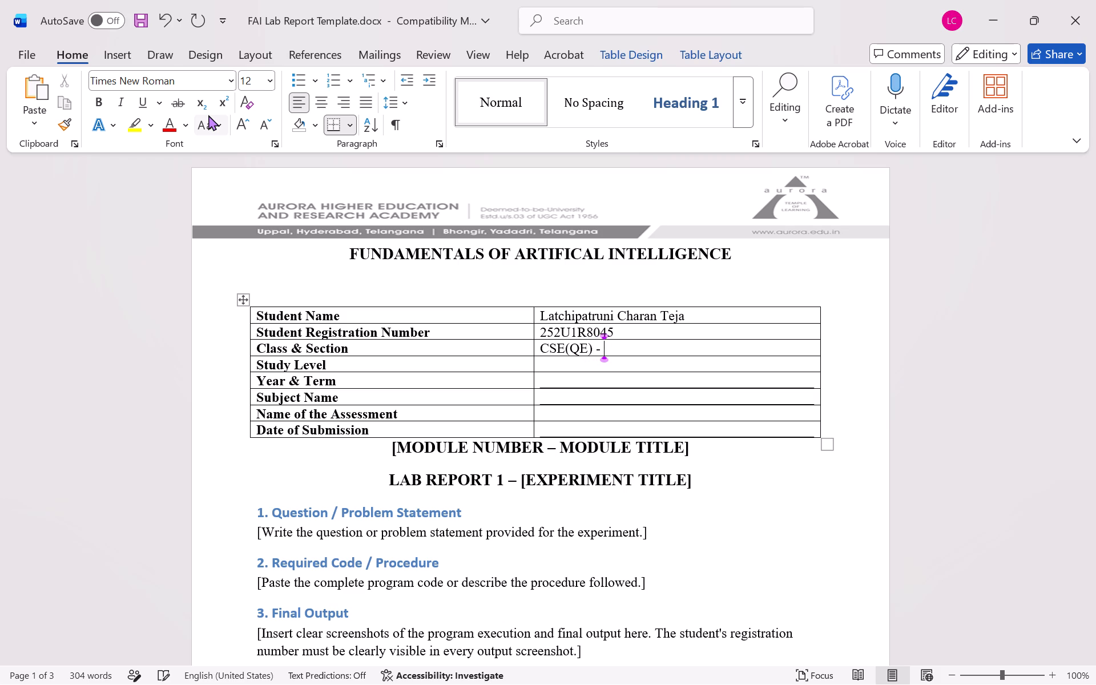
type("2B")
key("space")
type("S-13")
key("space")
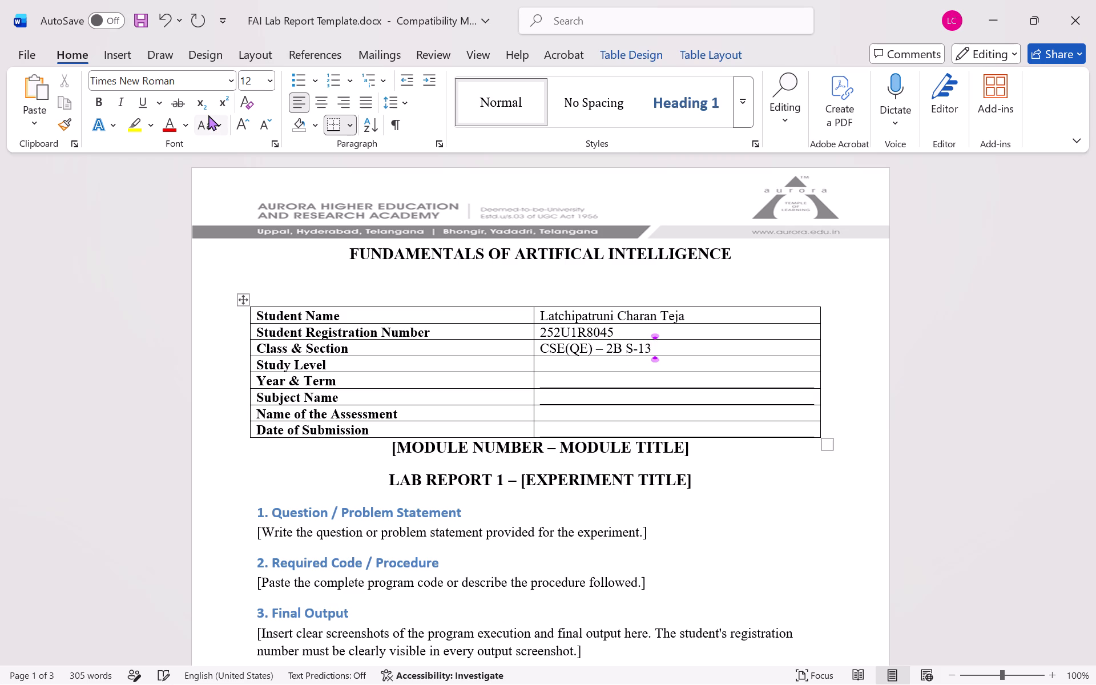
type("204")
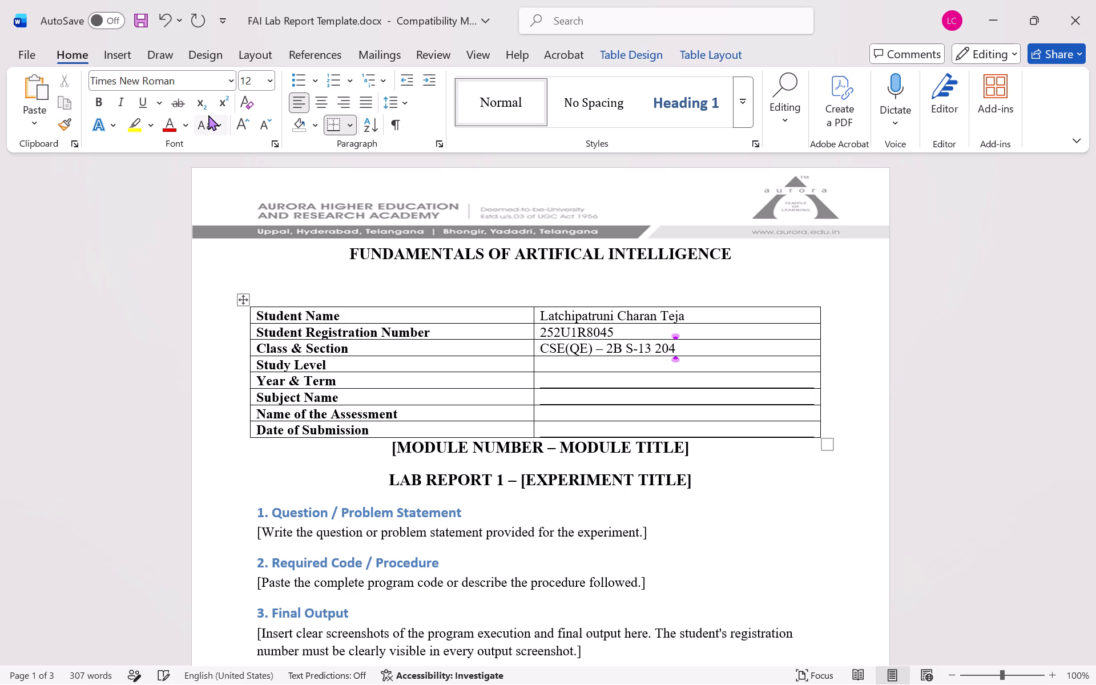
Clear the blank filler in the Study Level row and enter "UG".
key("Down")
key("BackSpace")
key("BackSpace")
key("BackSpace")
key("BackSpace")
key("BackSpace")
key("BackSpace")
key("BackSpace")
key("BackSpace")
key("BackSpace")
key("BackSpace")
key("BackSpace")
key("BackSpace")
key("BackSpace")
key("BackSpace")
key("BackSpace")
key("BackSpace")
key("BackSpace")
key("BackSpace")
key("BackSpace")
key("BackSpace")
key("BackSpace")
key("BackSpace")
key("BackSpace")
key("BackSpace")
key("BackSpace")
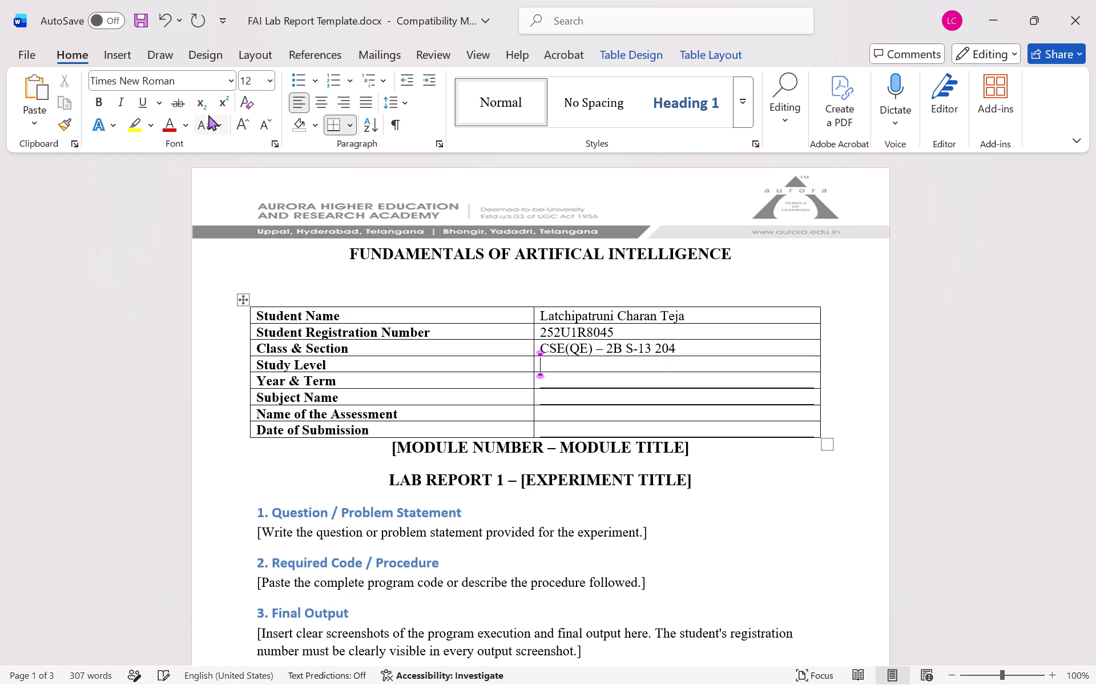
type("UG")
Replace the blank underline in the Year & Term row with "2nd year & 2nd term", setting both "nd" suffixes as superscript.
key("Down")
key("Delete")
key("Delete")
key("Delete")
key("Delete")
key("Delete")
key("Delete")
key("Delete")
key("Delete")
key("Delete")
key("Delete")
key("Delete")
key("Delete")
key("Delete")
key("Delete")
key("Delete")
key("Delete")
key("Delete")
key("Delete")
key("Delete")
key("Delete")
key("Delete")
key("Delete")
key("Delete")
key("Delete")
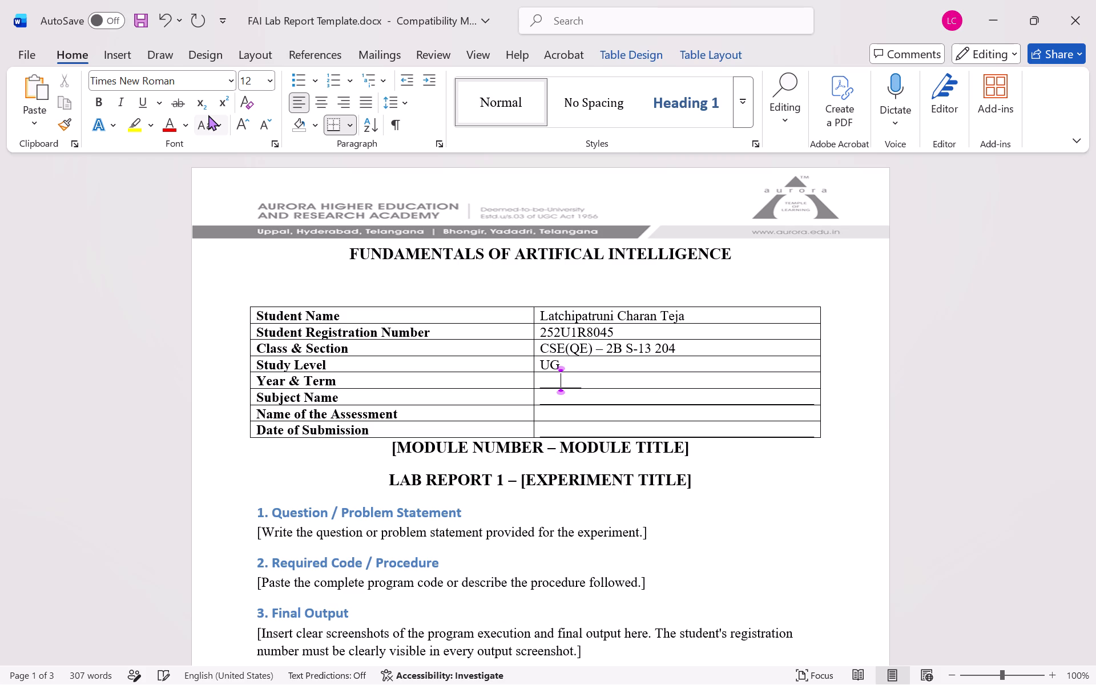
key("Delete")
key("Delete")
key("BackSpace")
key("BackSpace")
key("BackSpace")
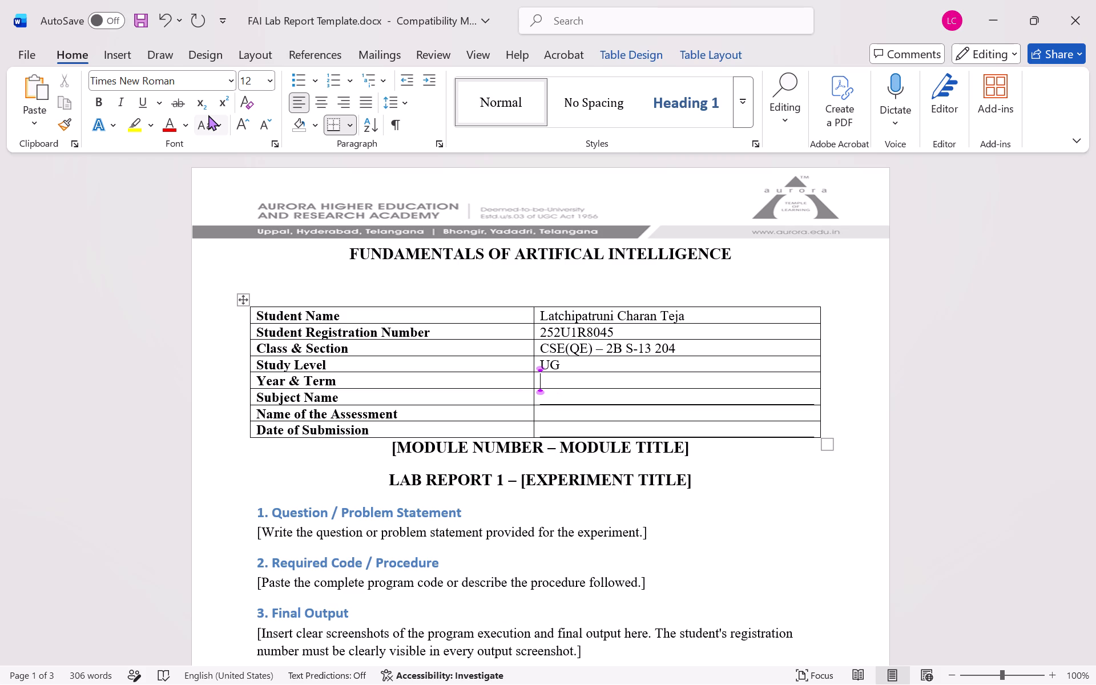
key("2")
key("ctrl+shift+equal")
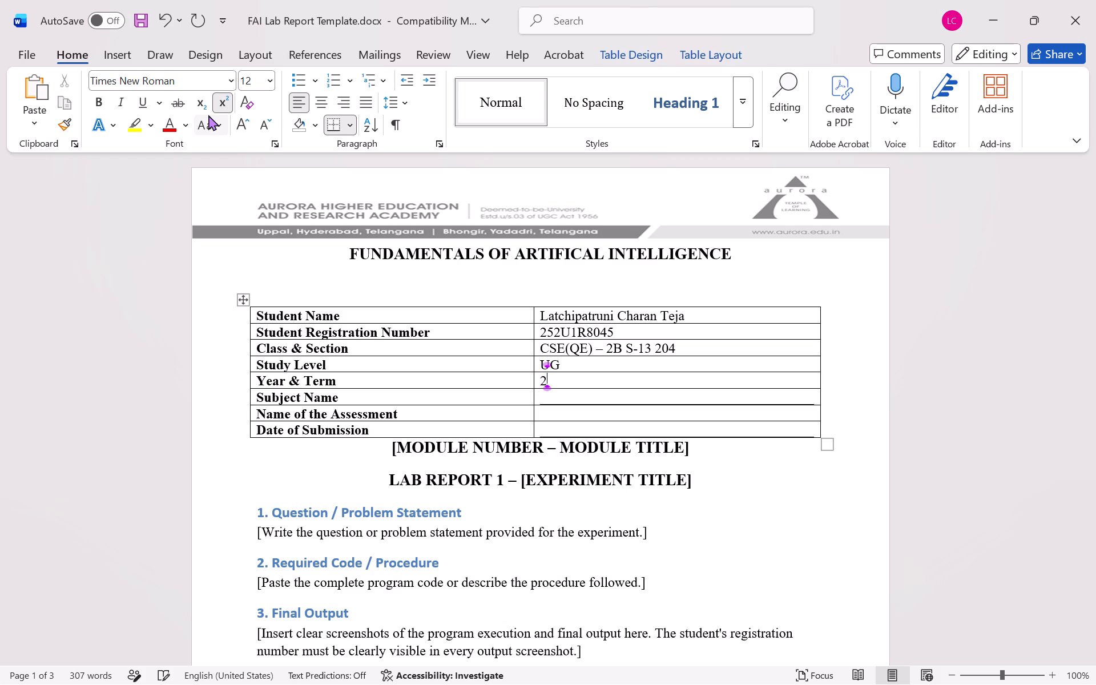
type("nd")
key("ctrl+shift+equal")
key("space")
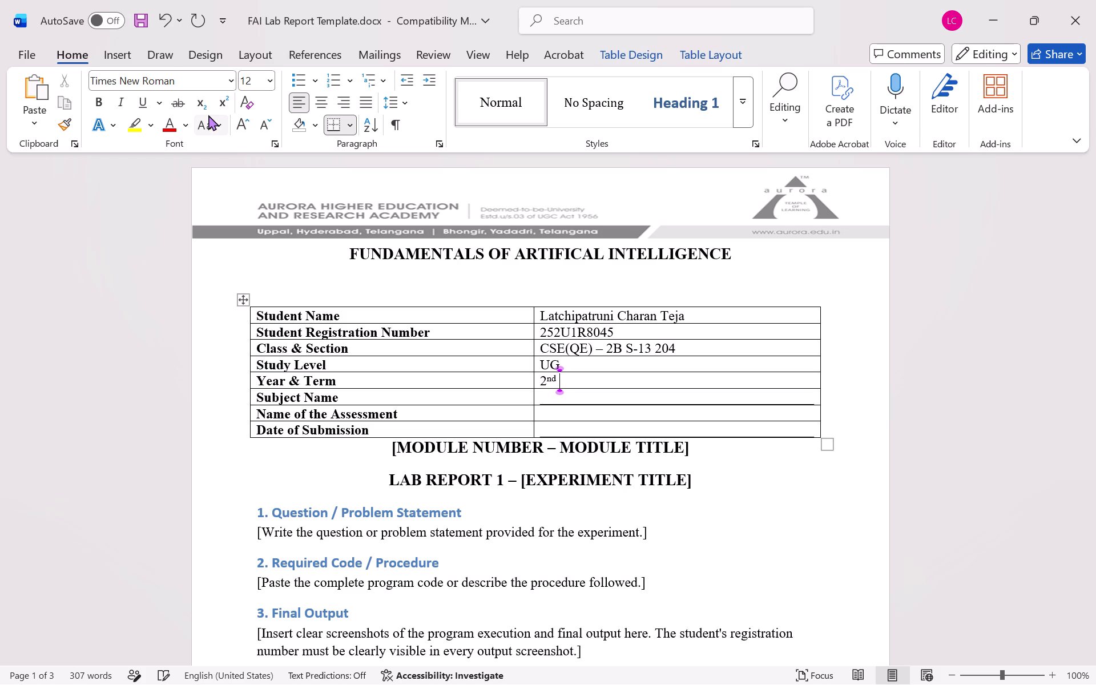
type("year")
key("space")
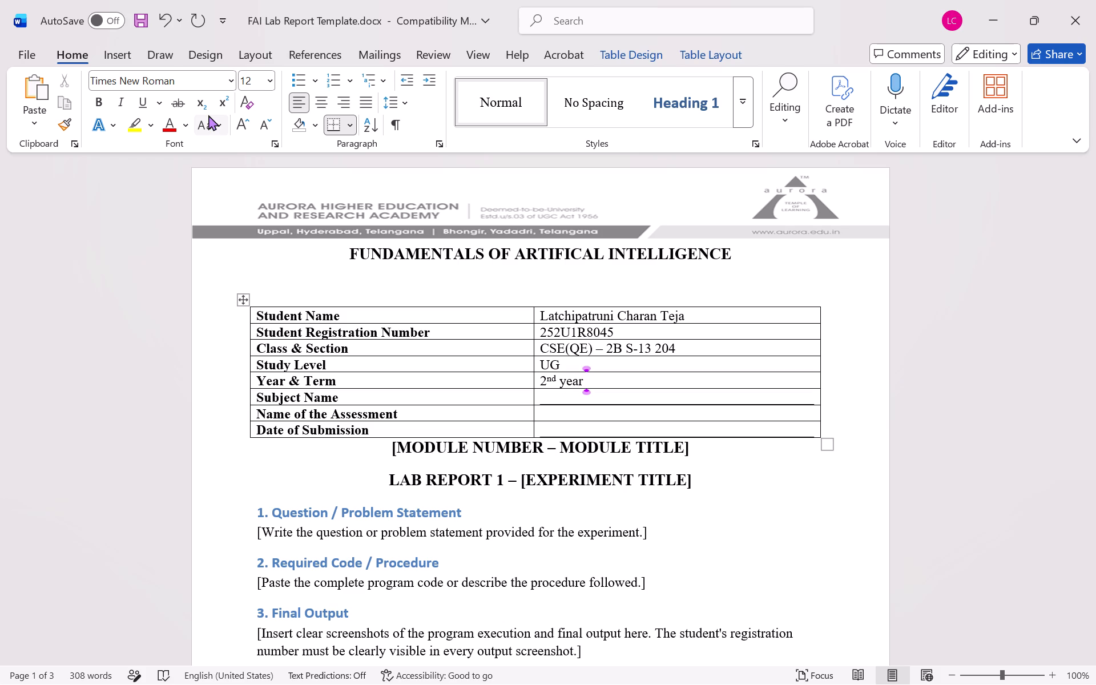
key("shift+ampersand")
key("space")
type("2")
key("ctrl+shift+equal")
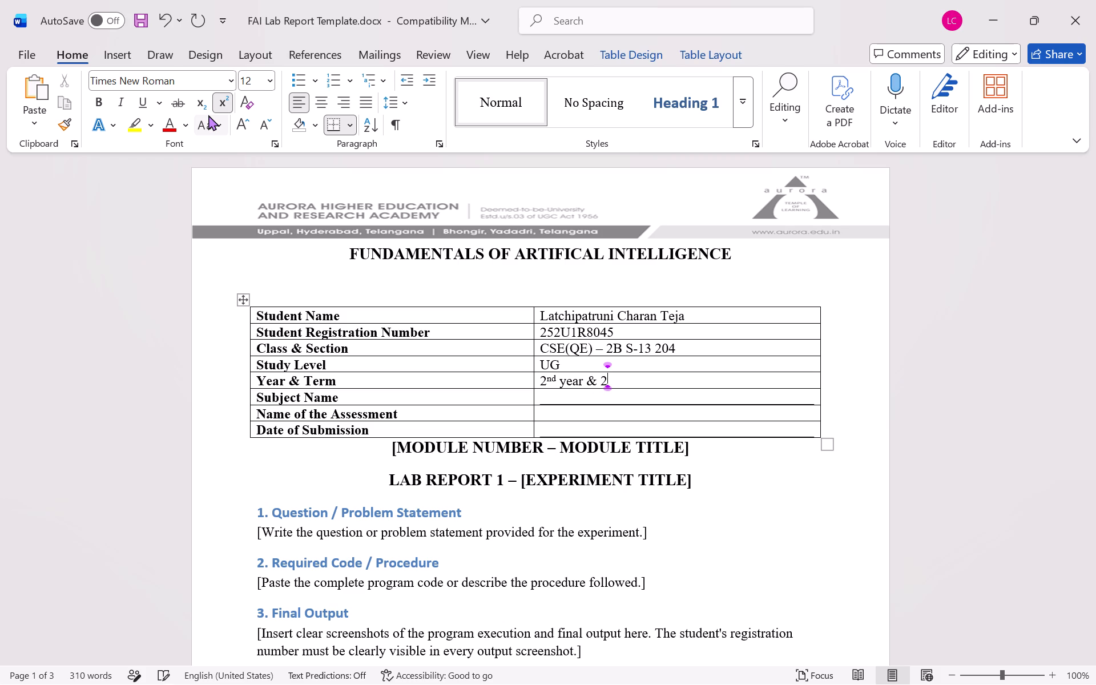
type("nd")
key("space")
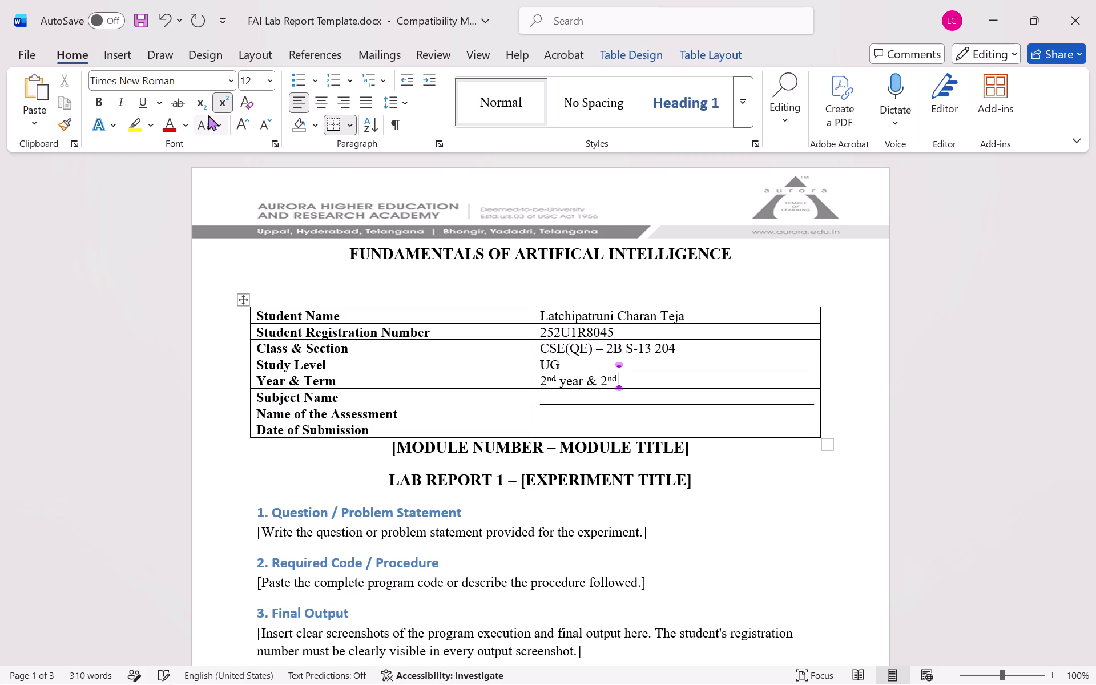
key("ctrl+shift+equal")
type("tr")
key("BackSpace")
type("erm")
Clear the blank underline from the Subject Name row of the details table.
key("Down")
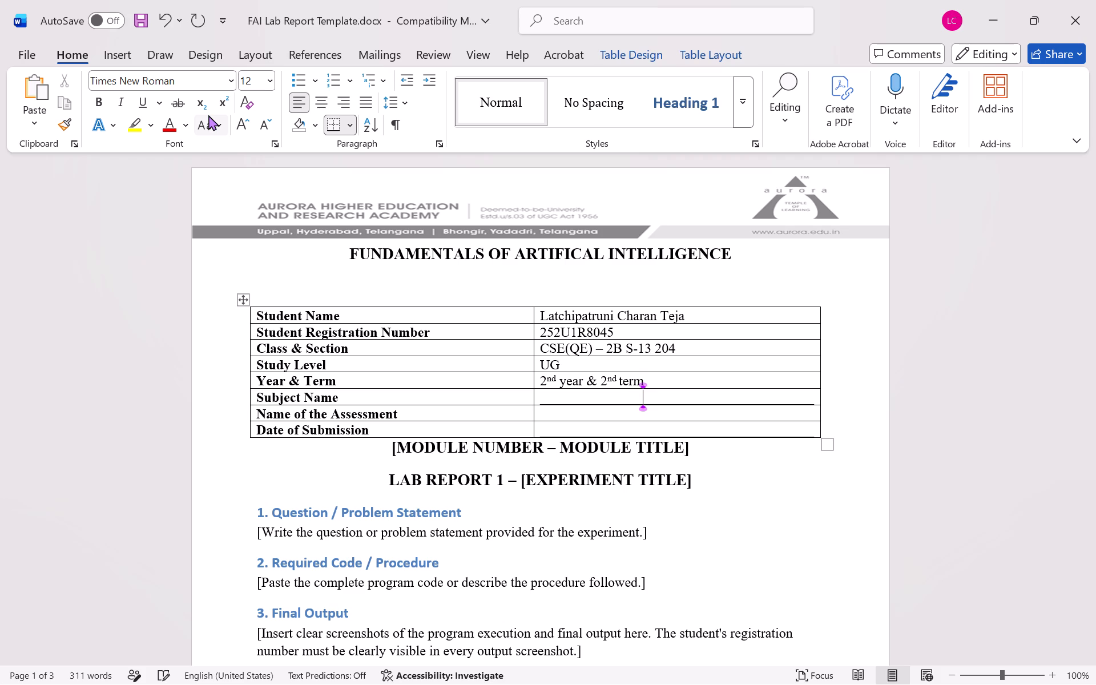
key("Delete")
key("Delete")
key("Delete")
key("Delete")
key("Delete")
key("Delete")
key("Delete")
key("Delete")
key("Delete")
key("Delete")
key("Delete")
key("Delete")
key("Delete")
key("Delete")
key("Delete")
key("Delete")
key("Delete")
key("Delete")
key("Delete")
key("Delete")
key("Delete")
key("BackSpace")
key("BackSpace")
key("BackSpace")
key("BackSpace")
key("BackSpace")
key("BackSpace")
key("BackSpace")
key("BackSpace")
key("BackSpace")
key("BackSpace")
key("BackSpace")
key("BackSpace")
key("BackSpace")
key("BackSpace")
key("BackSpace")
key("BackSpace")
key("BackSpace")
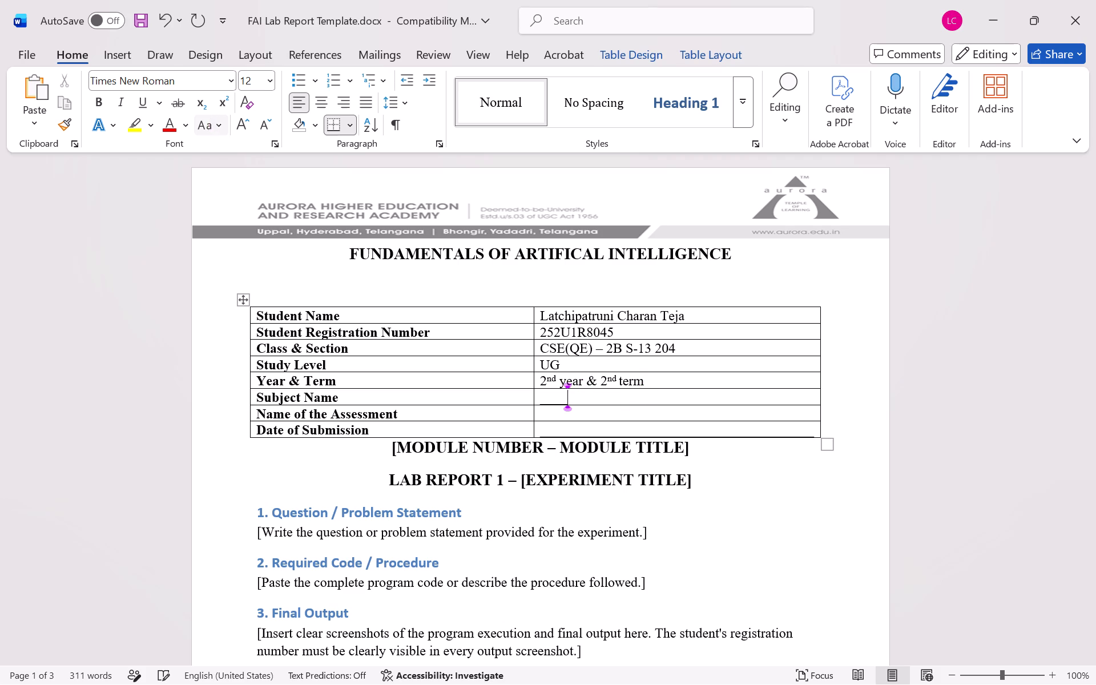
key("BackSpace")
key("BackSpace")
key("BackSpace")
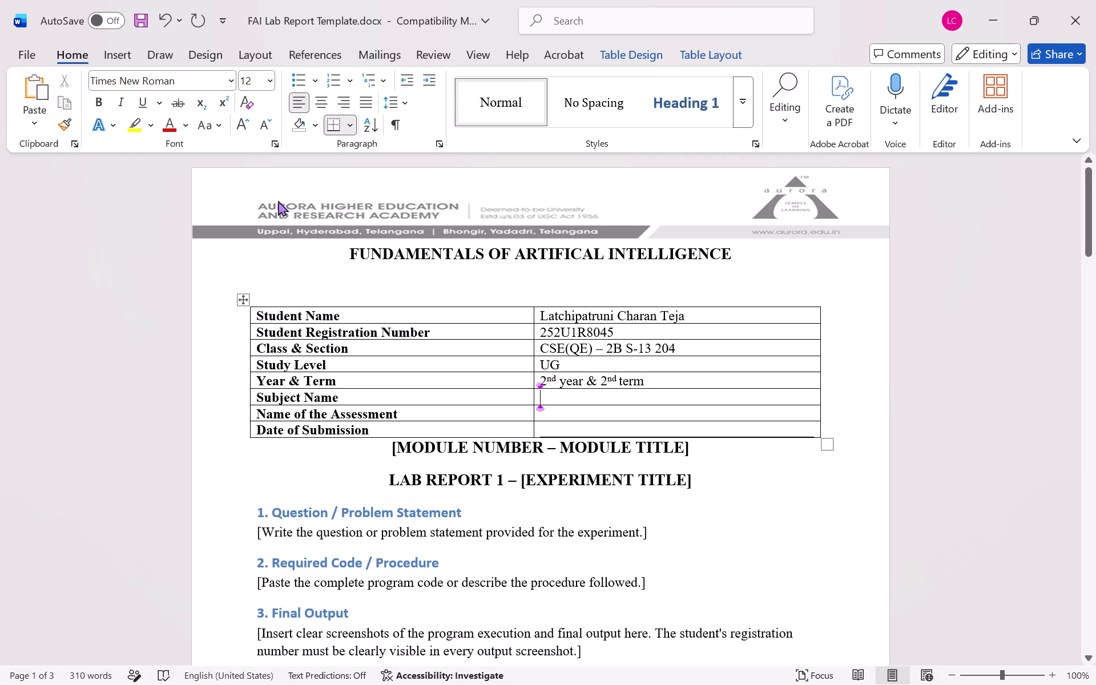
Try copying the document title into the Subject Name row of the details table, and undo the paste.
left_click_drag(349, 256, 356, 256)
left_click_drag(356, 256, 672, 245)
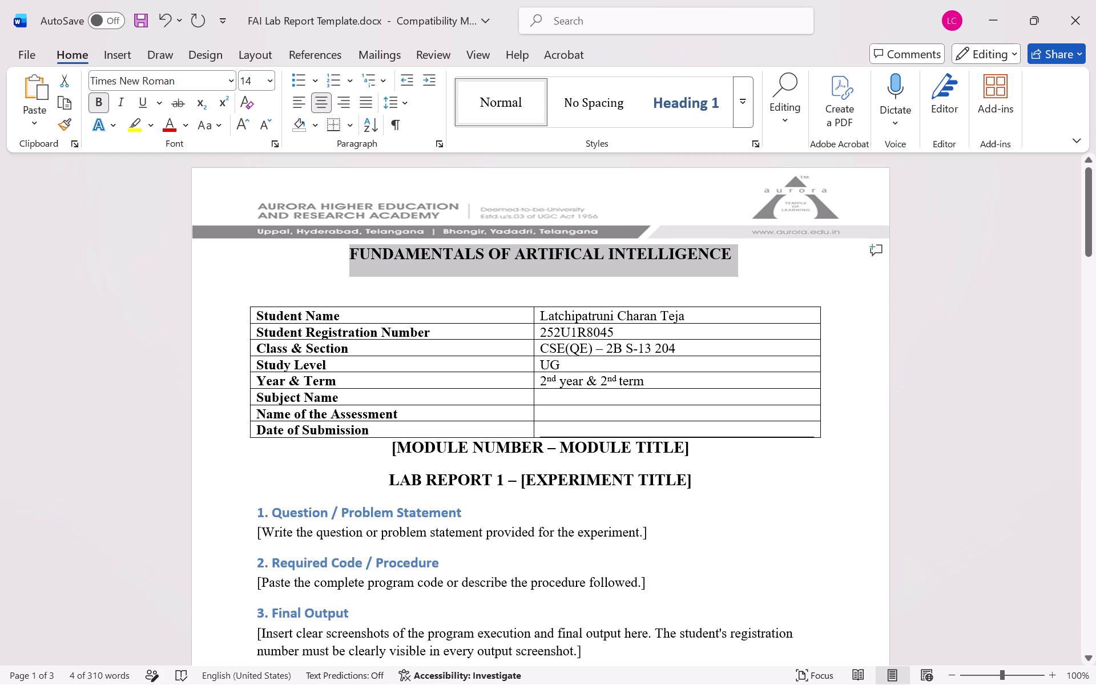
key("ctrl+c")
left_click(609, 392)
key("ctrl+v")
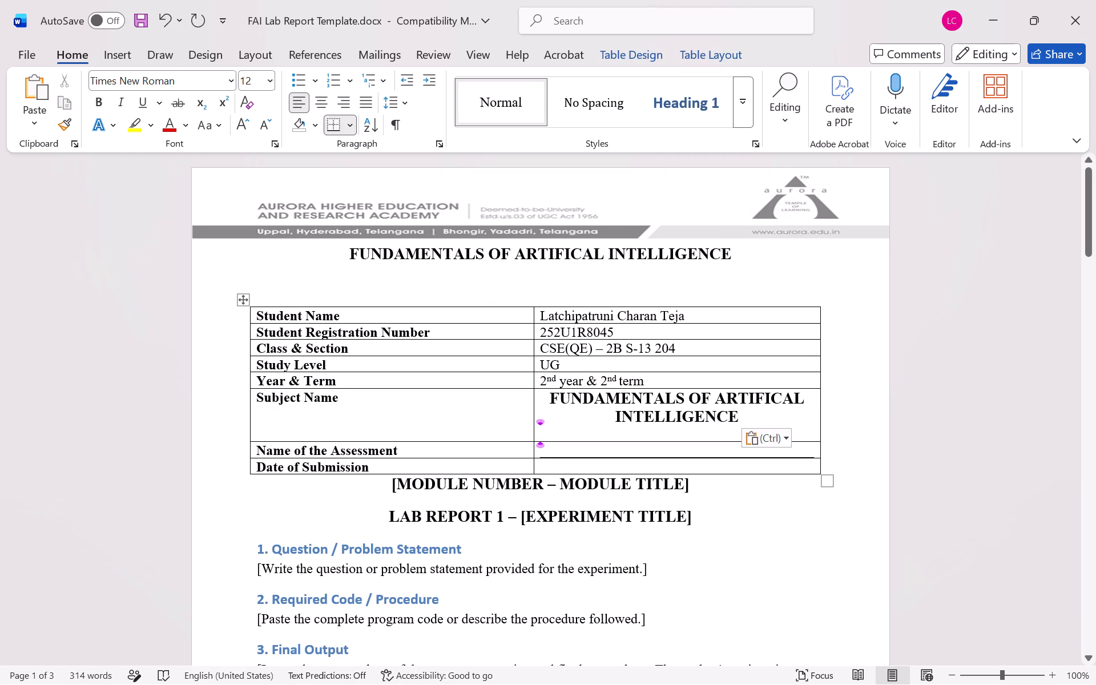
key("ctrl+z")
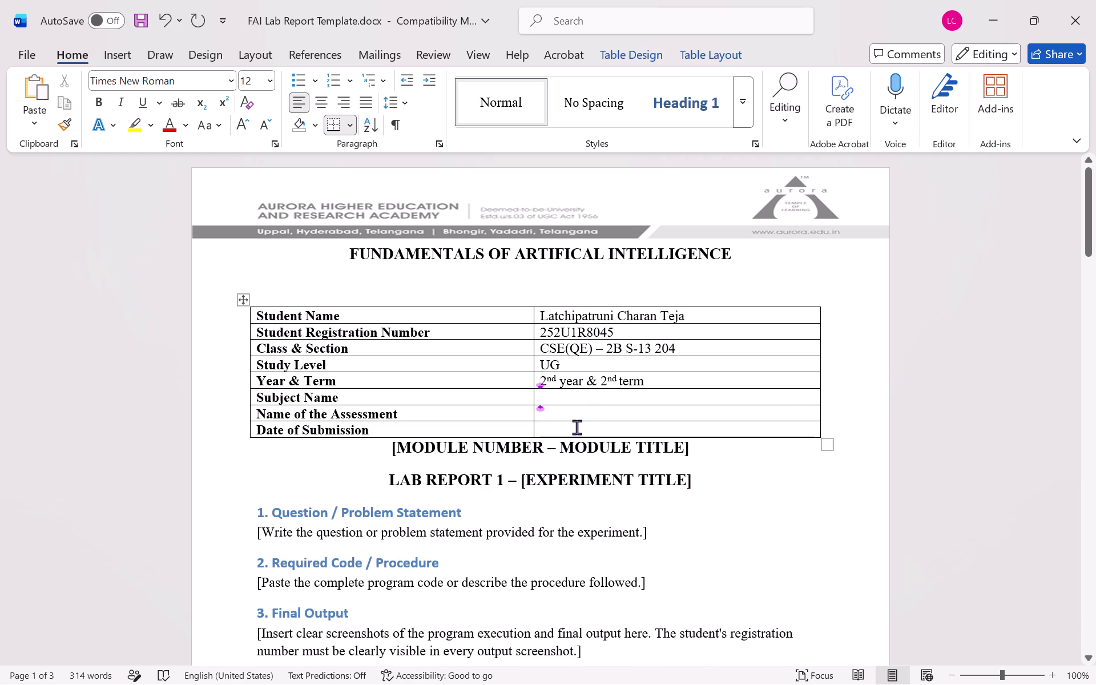
Enter "Fundamentals of Artificial" in the Subject Name row of the details table, using the suggested spelling for the last word.
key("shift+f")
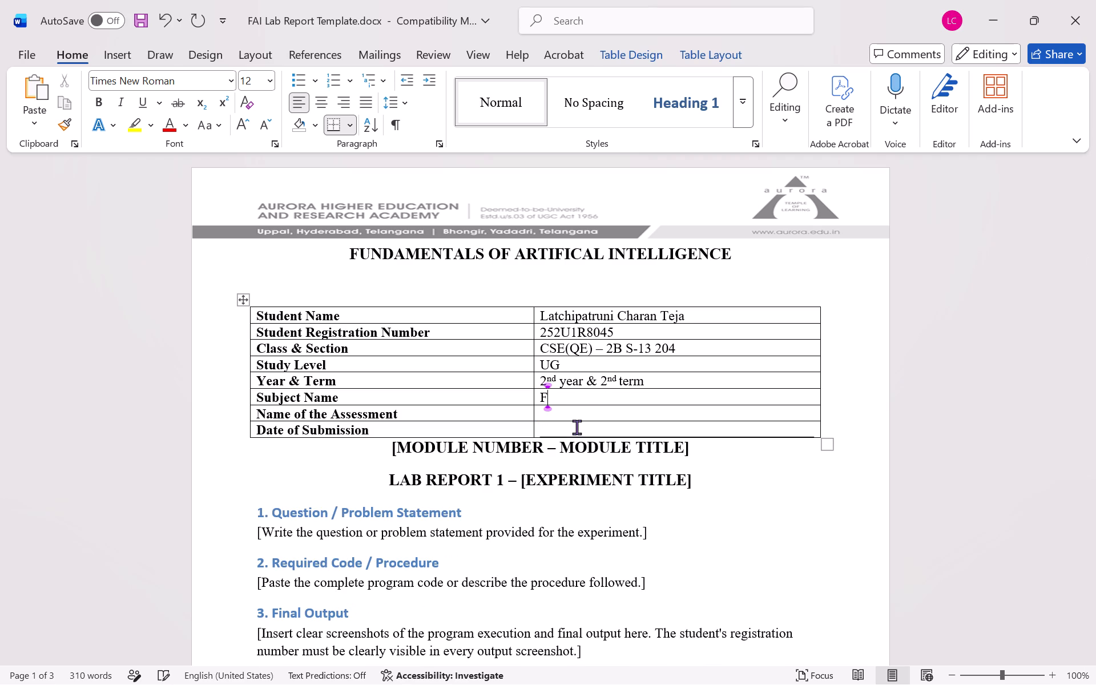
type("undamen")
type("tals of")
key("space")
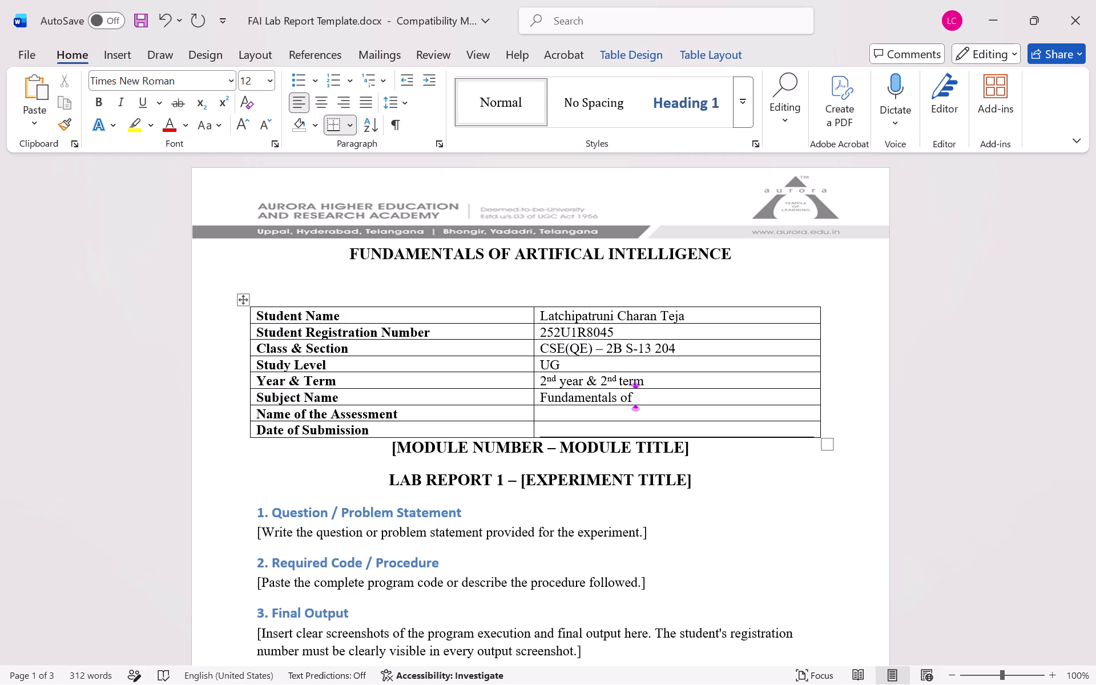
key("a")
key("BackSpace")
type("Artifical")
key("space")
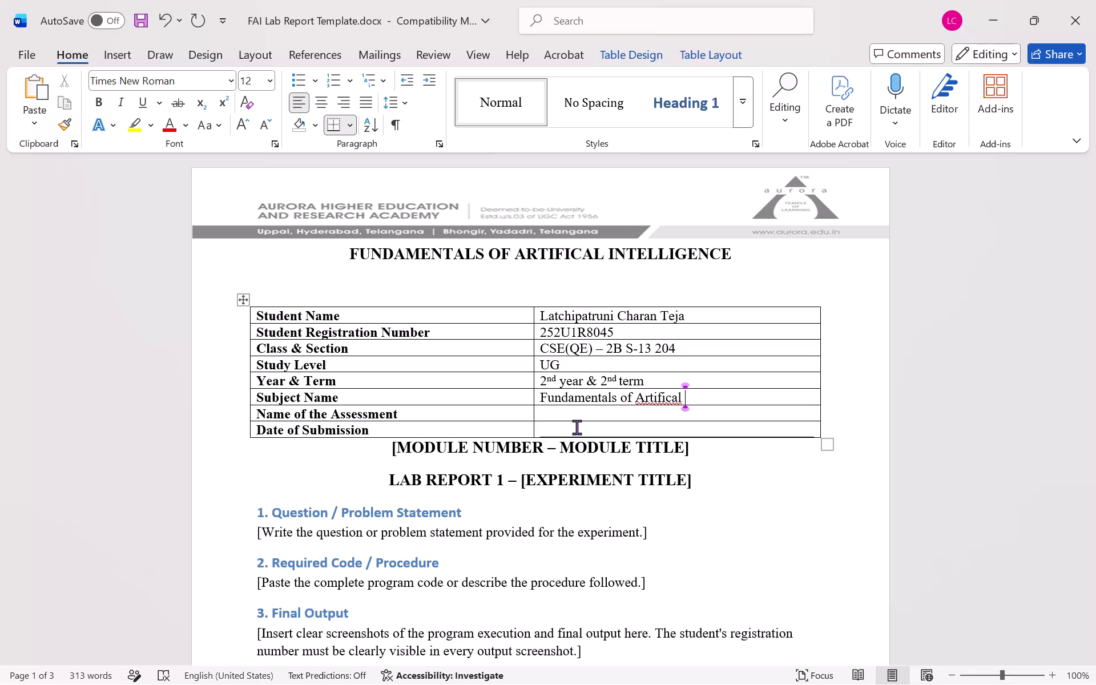
left_click(662, 398)
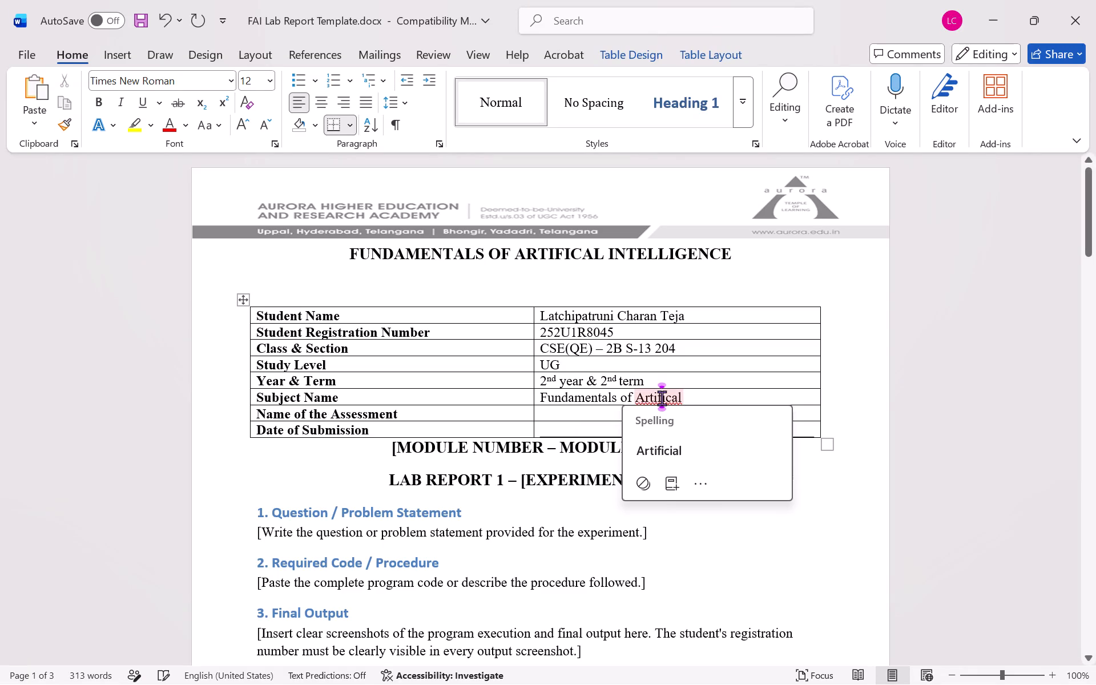
left_click(664, 452)
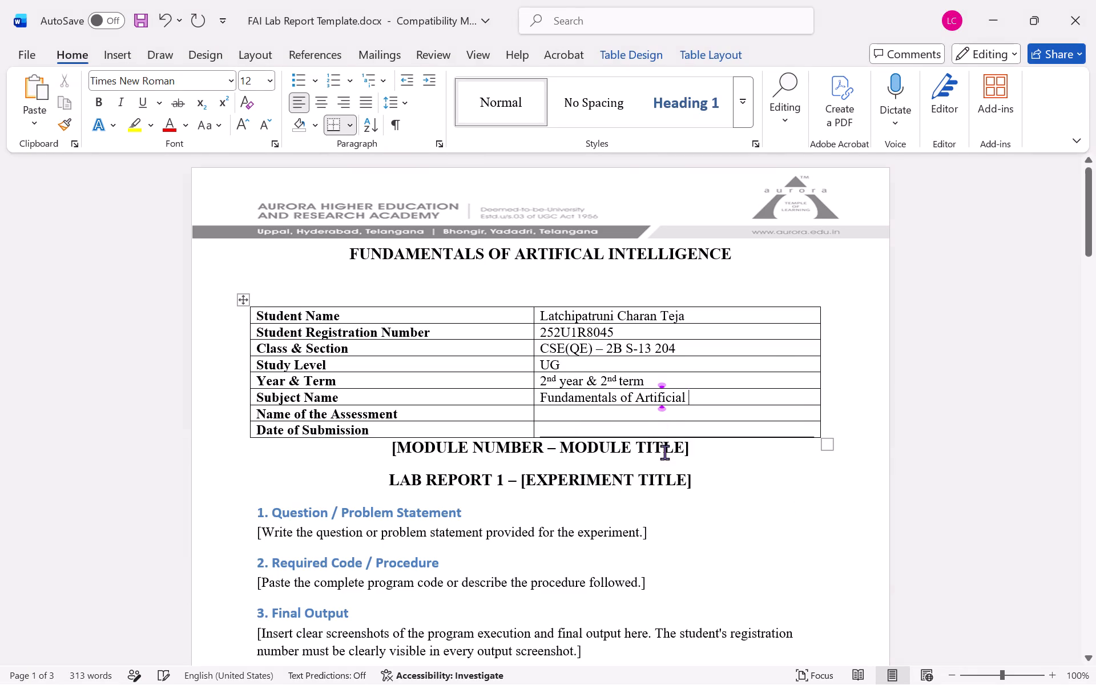
Correct the misspelled word in the document title to "ARTIFICIAL" and return to the end of the Subject Name entry.
left_click(585, 256)
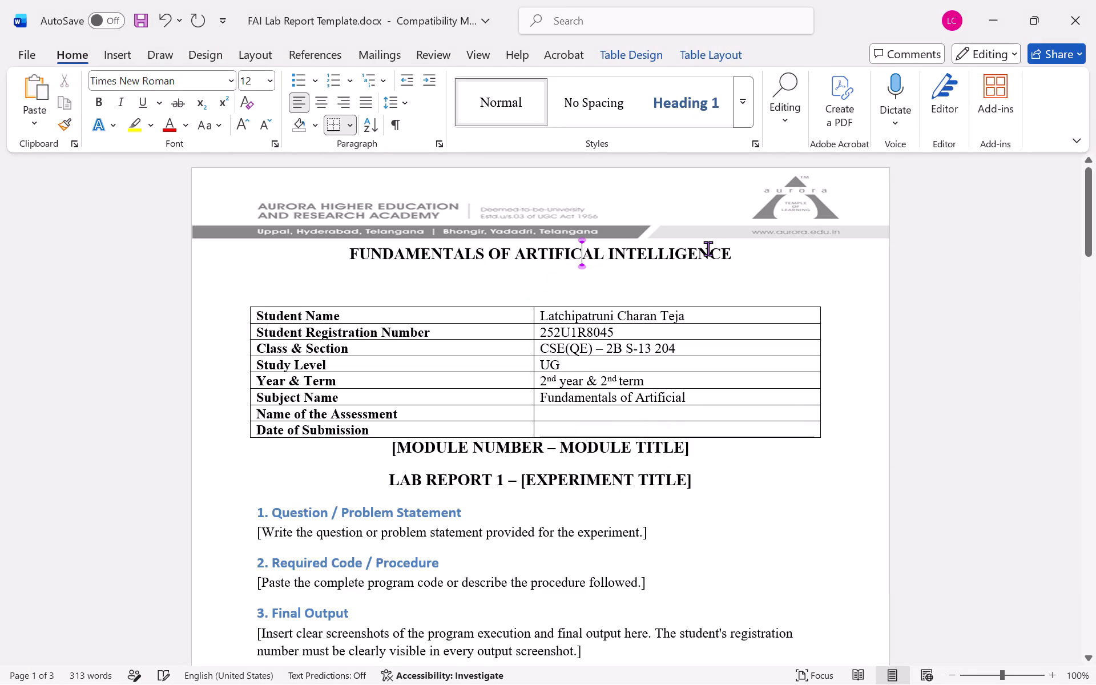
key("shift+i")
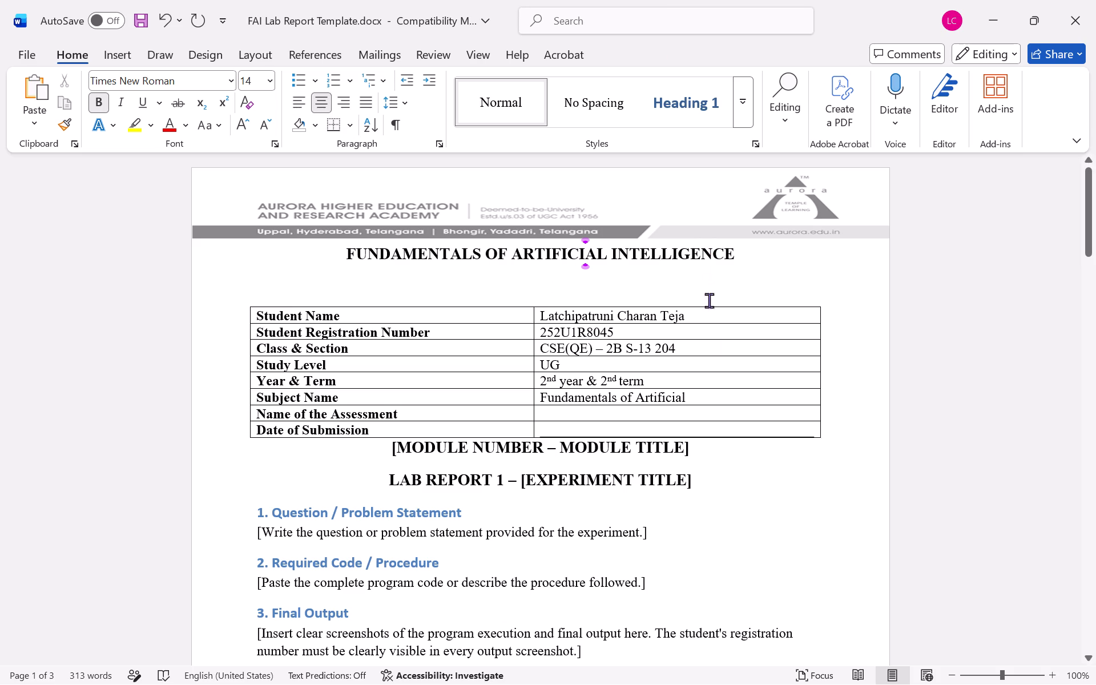
left_click(700, 402)
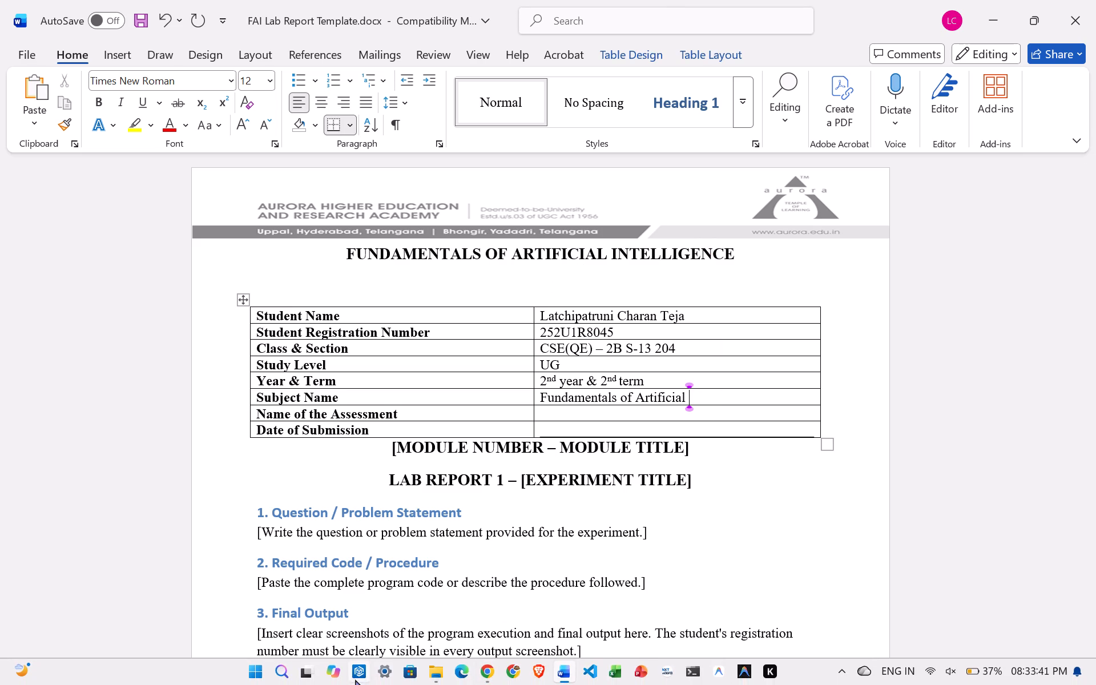
Switch from Word to the NxtWave learning portal.
left_click(442, 672)
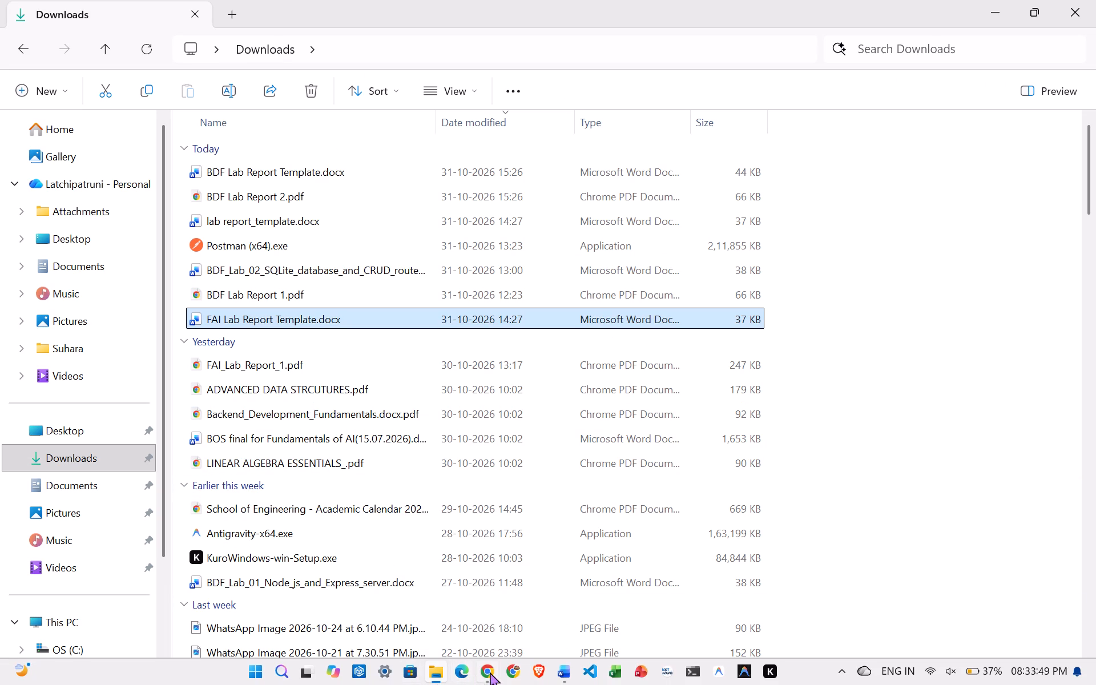
left_click(670, 676)
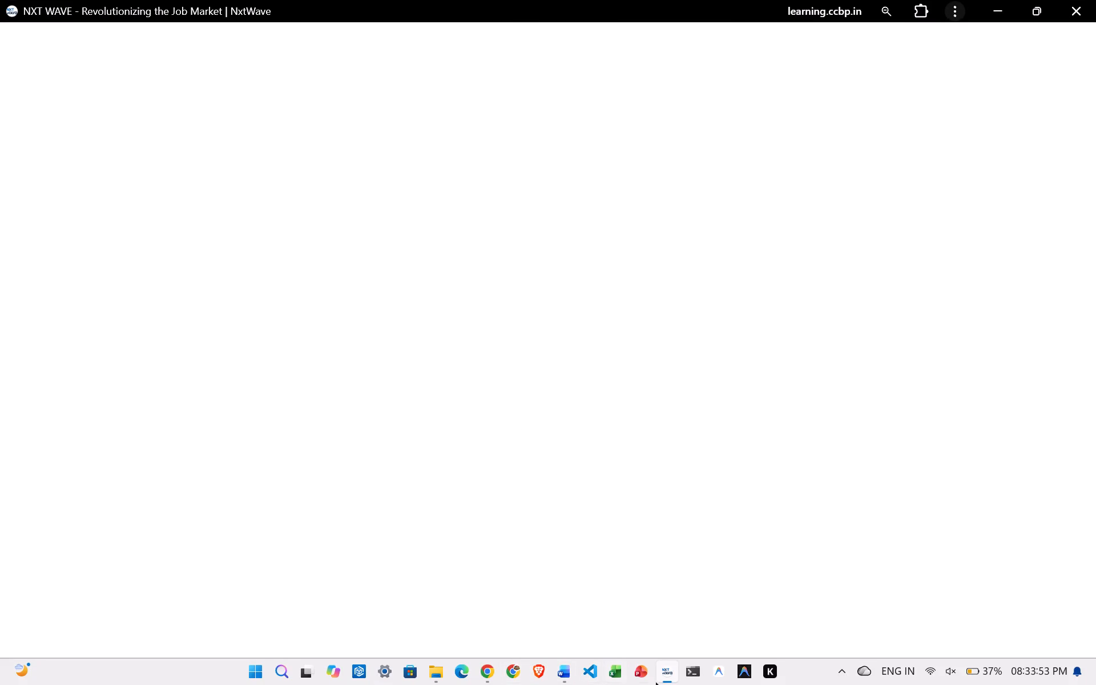
left_click(778, 671)
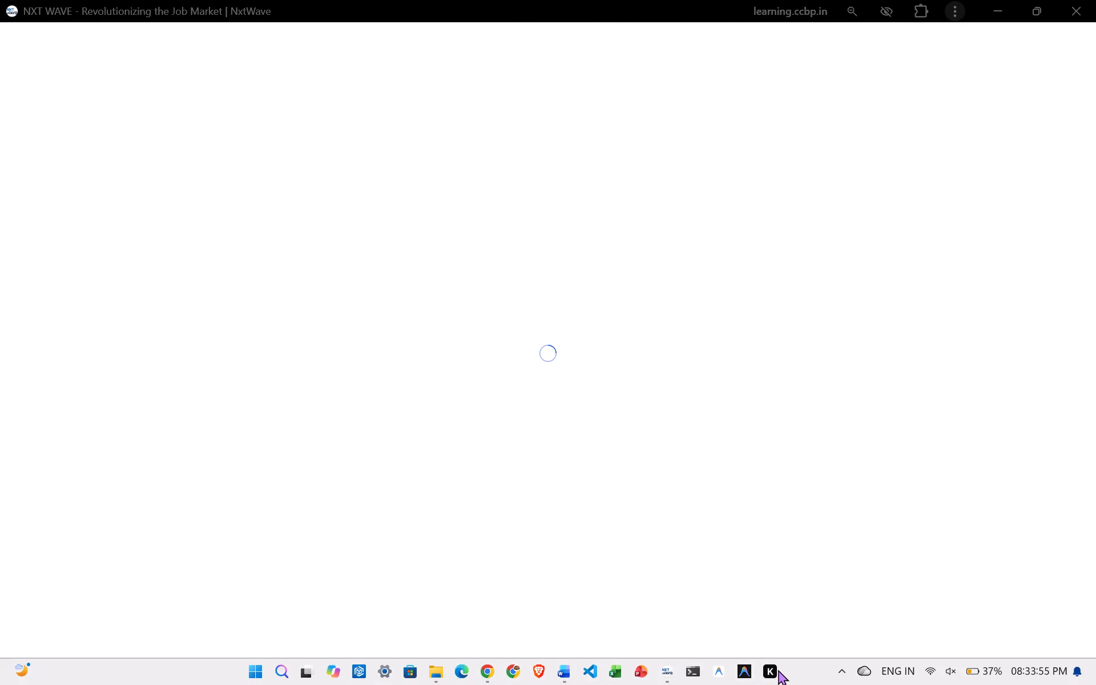
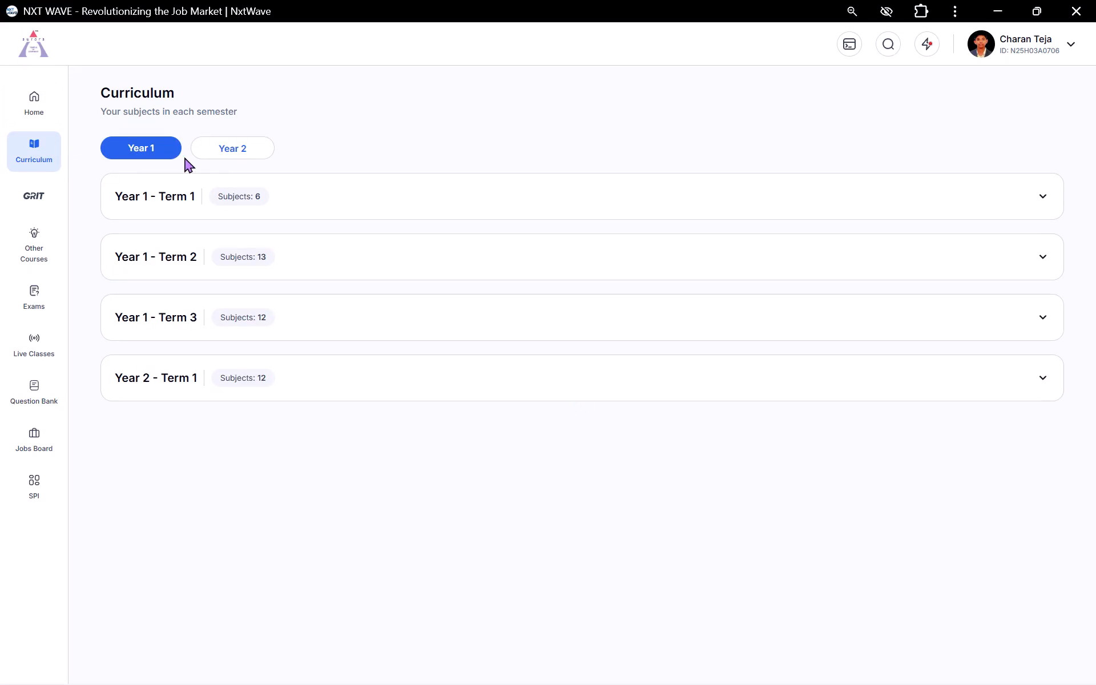
Show the Year 2 - Term 2 subjects in the curriculum to check the exact name of the AI subject.
left_click(220, 143)
left_click(337, 205)
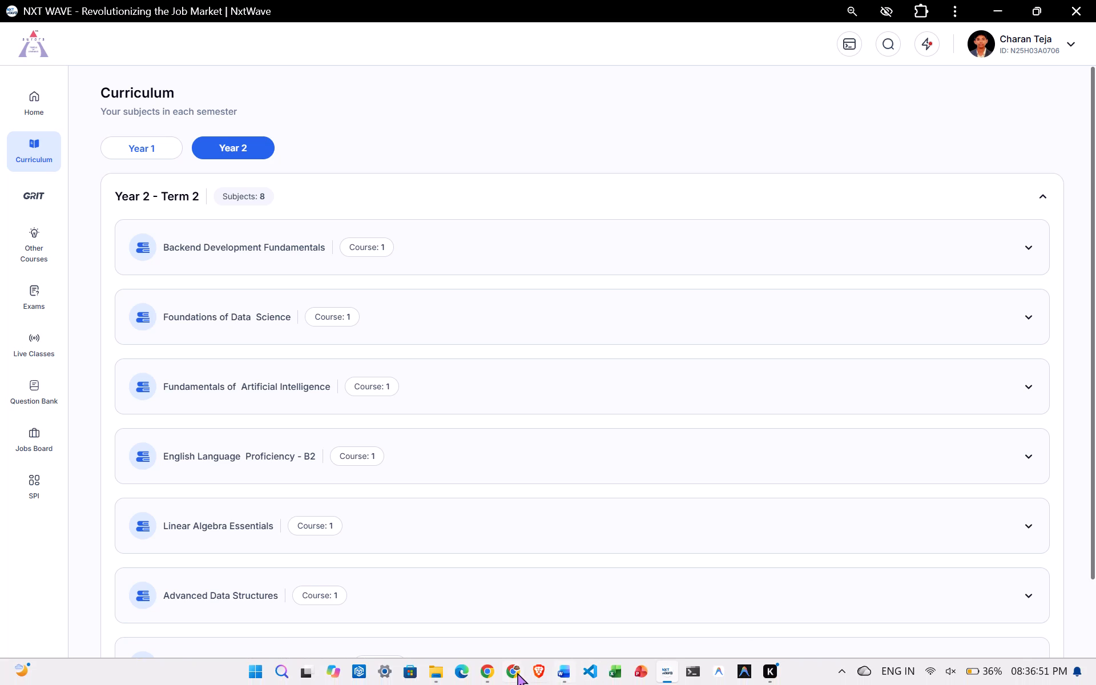
Switch back to the Word lab report and complete the Subject Name entry with "Intelligence".
left_click(573, 666)
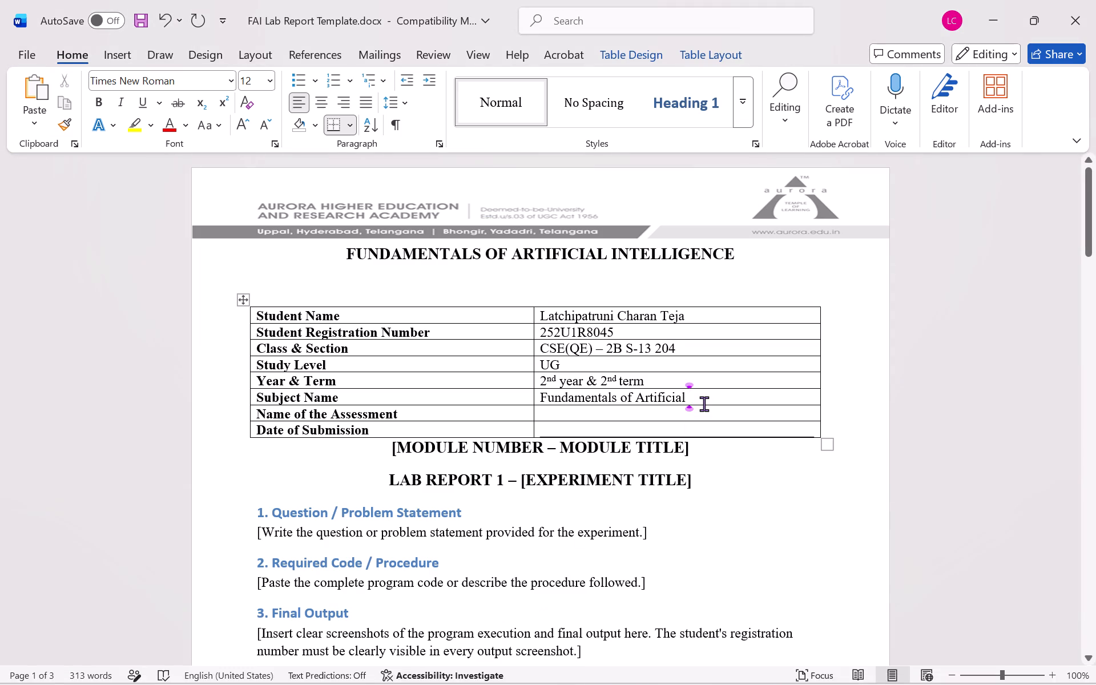
type("Inteli")
key("BackSpace")
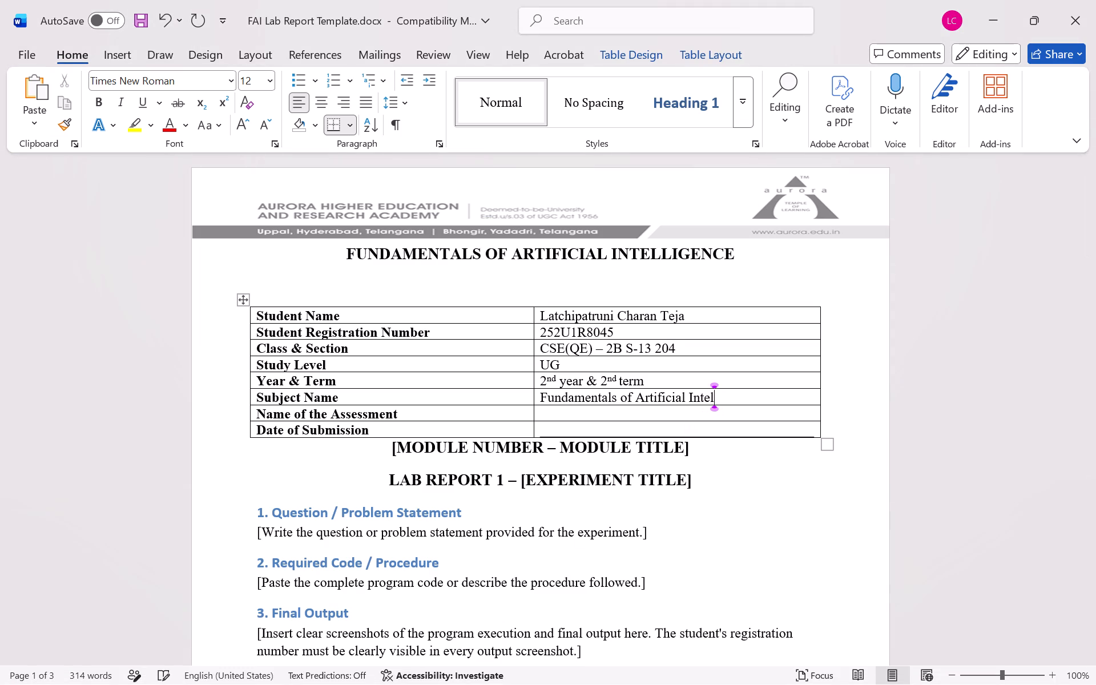
type("li")
type("ge")
type("nce")
Clear the blank spaces in the Name of the Assessment row and enter "Lab Report 1".
key("Down")
key("BackSpace")
key("BackSpace")
key("BackSpace")
key("BackSpace")
key("BackSpace")
key("BackSpace")
key("BackSpace")
key("BackSpace")
key("BackSpace")
key("BackSpace")
key("BackSpace")
key("BackSpace")
key("BackSpace")
key("BackSpace")
key("BackSpace")
key("BackSpace")
key("BackSpace")
key("BackSpace")
key("BackSpace")
key("BackSpace")
key("BackSpace")
key("BackSpace")
key("BackSpace")
key("BackSpace")
key("BackSpace")
key("BackSpace")
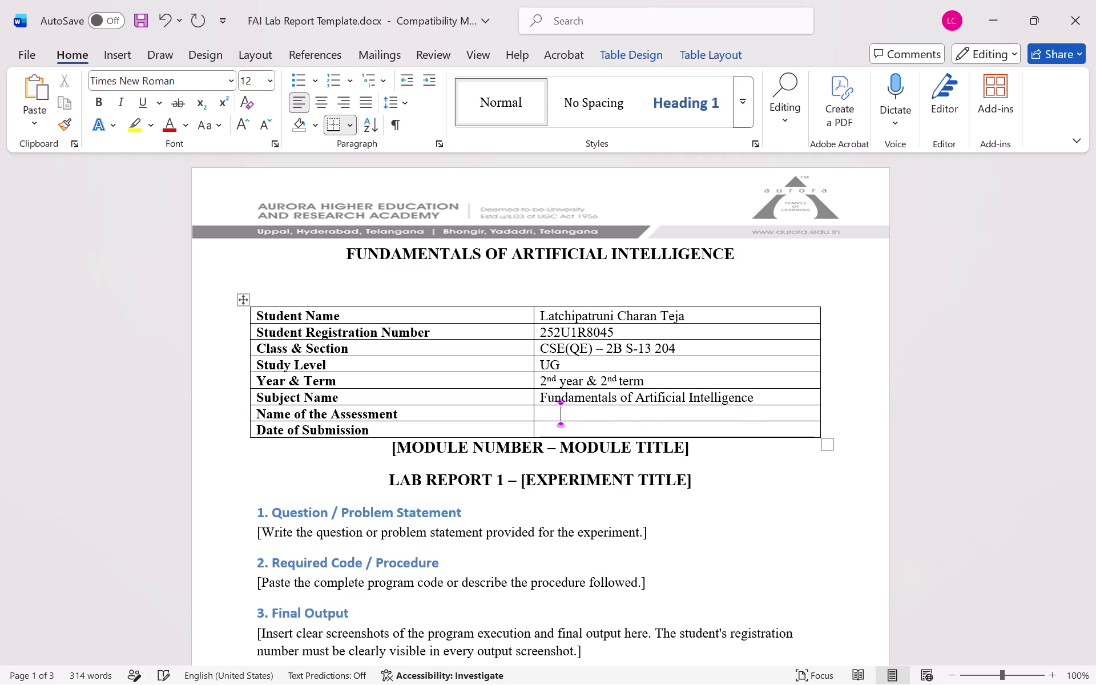
key("BackSpace")
key("BackSpace")
key("BackSpace")
type("Lab")
key("space")
type("Re")
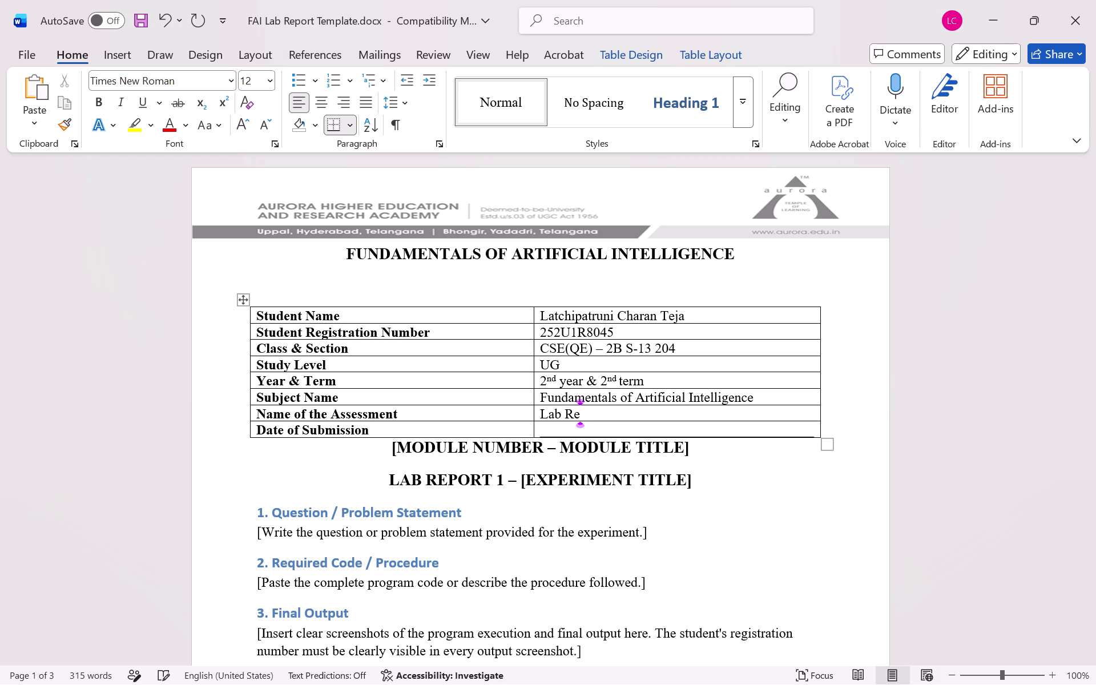
type("port")
key("space")
key("1")
Clear the blank spaces in the Date of Submission row and enter 31/10/2026.
key("Down")
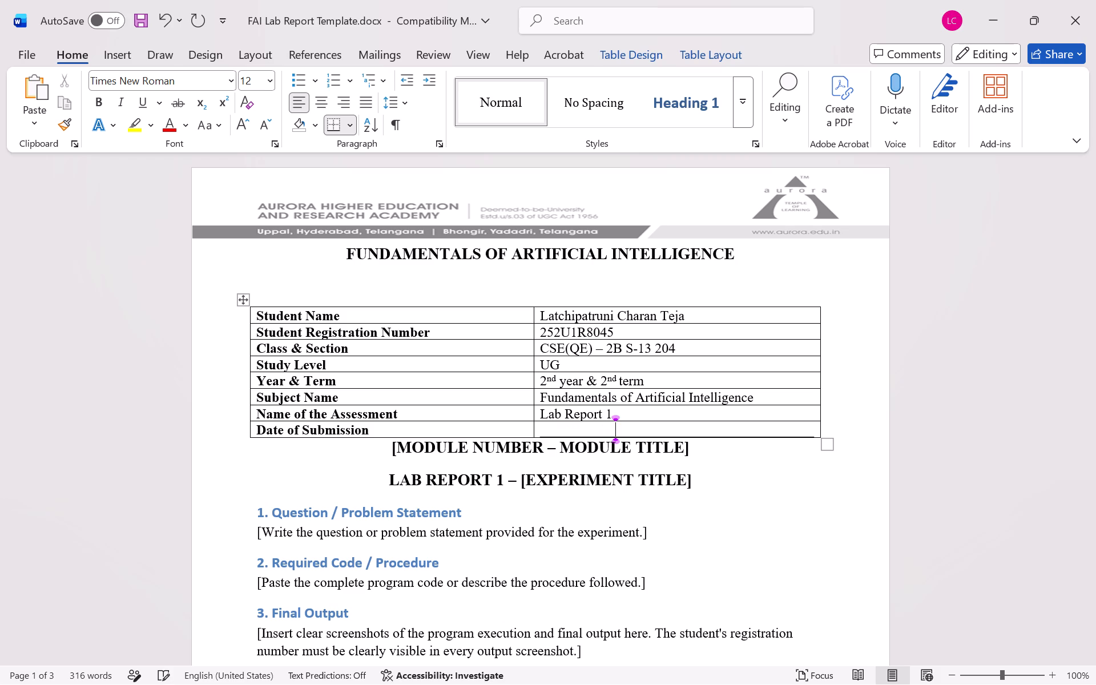
key("Delete")
key("Delete")
key("Delete")
key("Delete")
key("Delete")
key("Delete")
key("Delete")
key("Delete")
key("Delete")
key("Delete")
key("Delete")
key("Delete")
key("Delete")
key("Delete")
key("Delete")
key("Delete")
key("Delete")
key("Delete")
key("Delete")
key("Delete")
key("Delete")
key("BackSpace")
key("BackSpace")
key("BackSpace")
key("BackSpace")
key("BackSpace")
key("BackSpace")
key("BackSpace")
key("BackSpace")
key("BackSpace")
key("BackSpace")
key("BackSpace")
key("BackSpace")
key("BackSpace")
key("BackSpace")
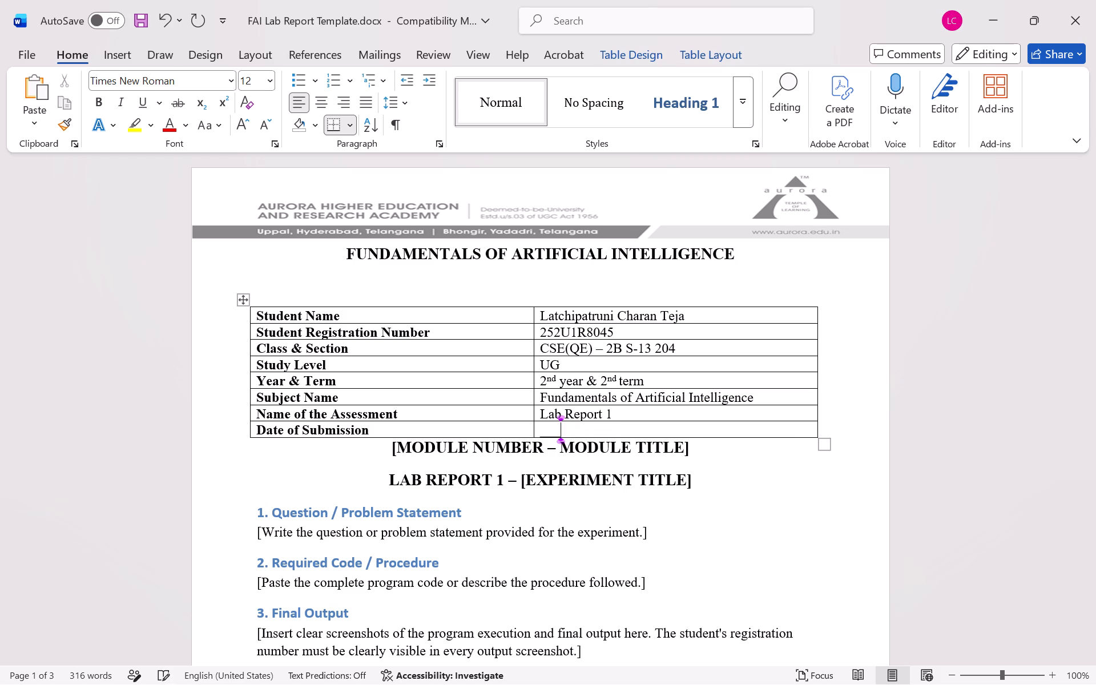
key("BackSpace")
key("BackSpace")
key("BackSpace")
type("31/0")
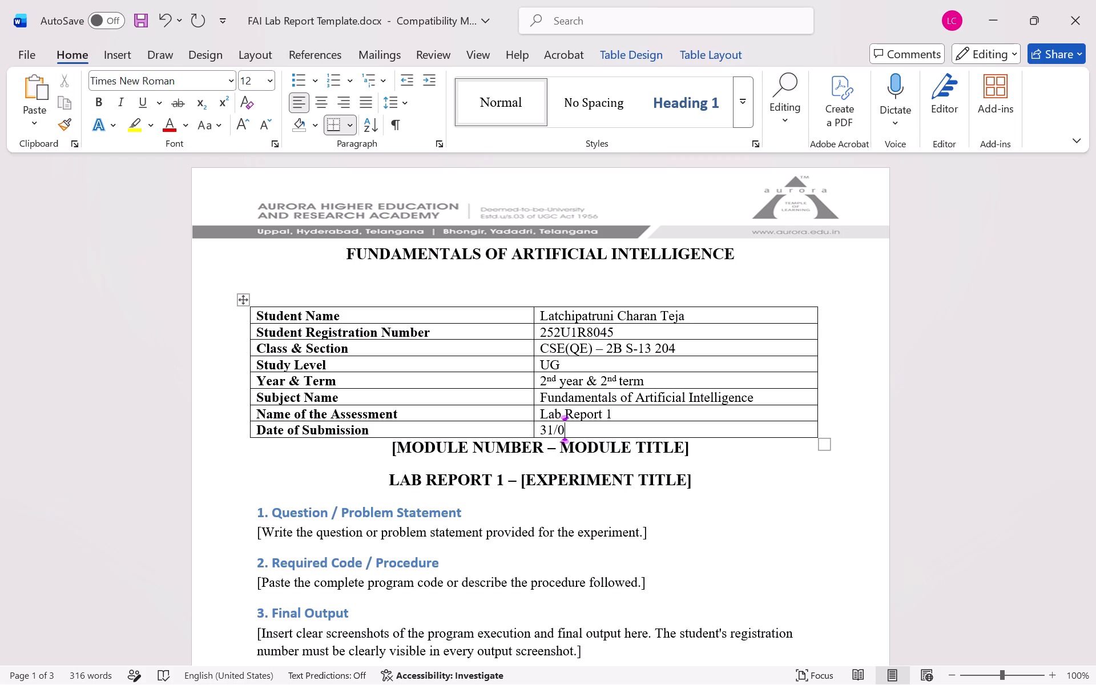
key("BackSpace")
type("10")
type("/2026")
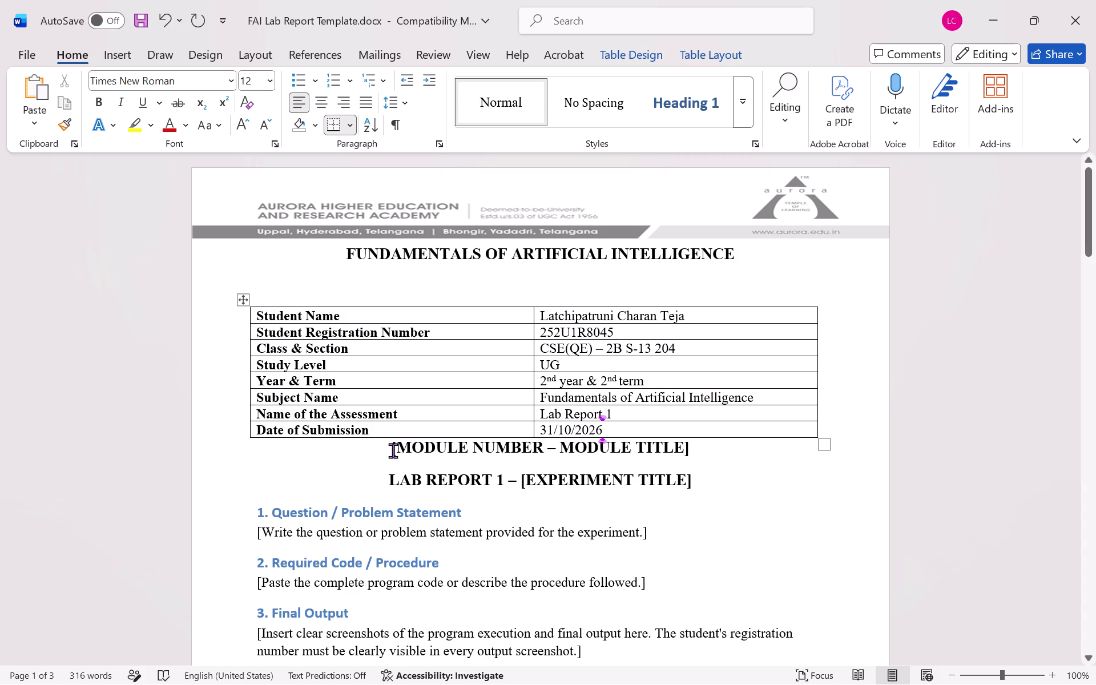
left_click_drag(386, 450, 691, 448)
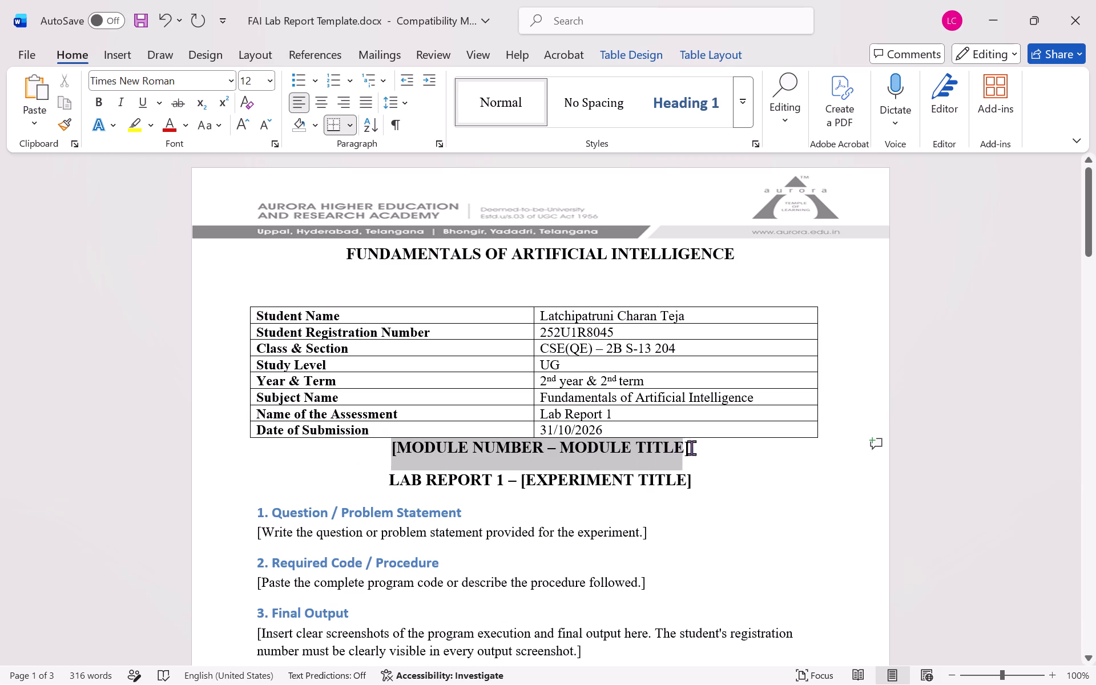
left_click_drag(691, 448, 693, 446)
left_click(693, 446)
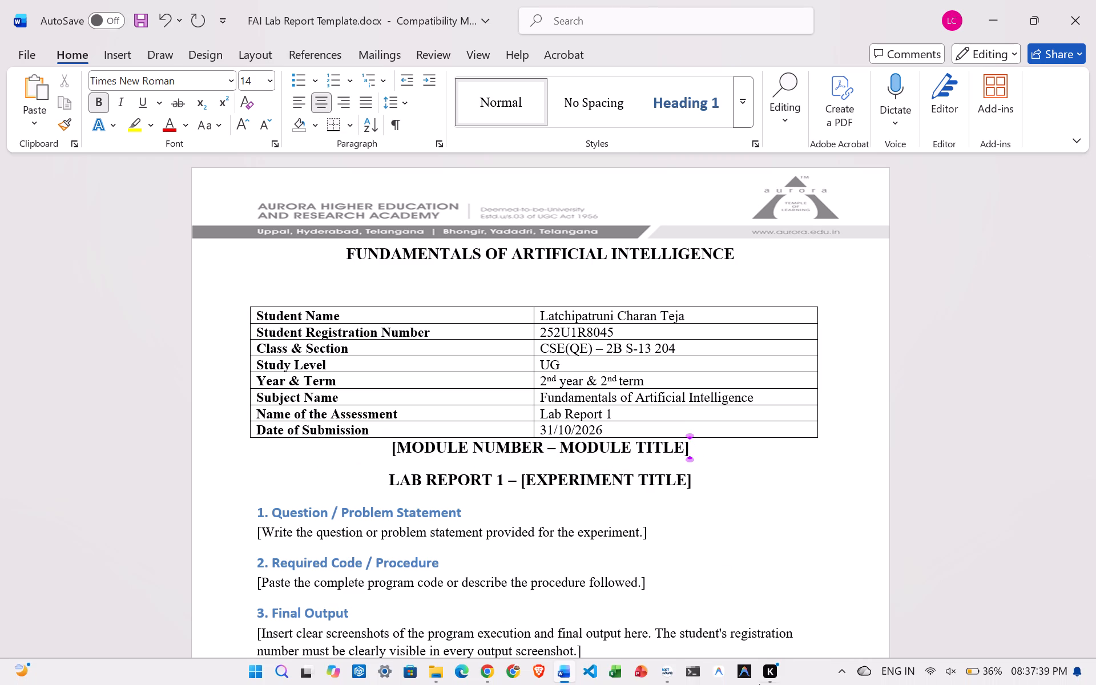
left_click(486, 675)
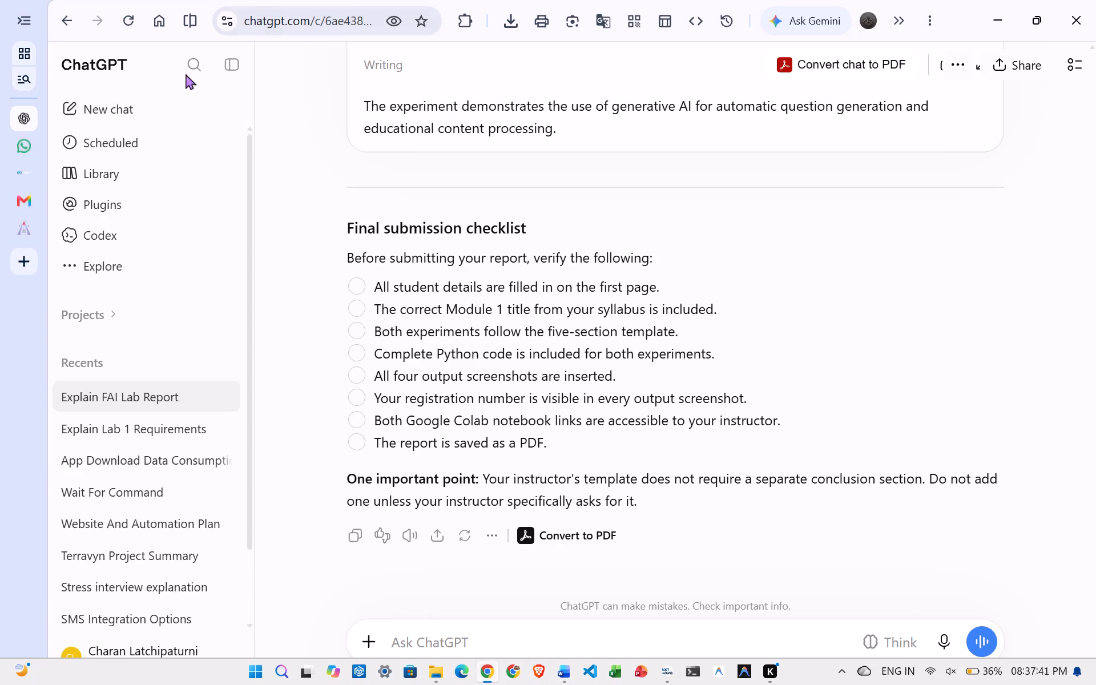
Switch to File Explorer and open the "BOS final for Fundamentals of AI(15.07.2026)" Word document from Downloads.
left_click(440, 670)
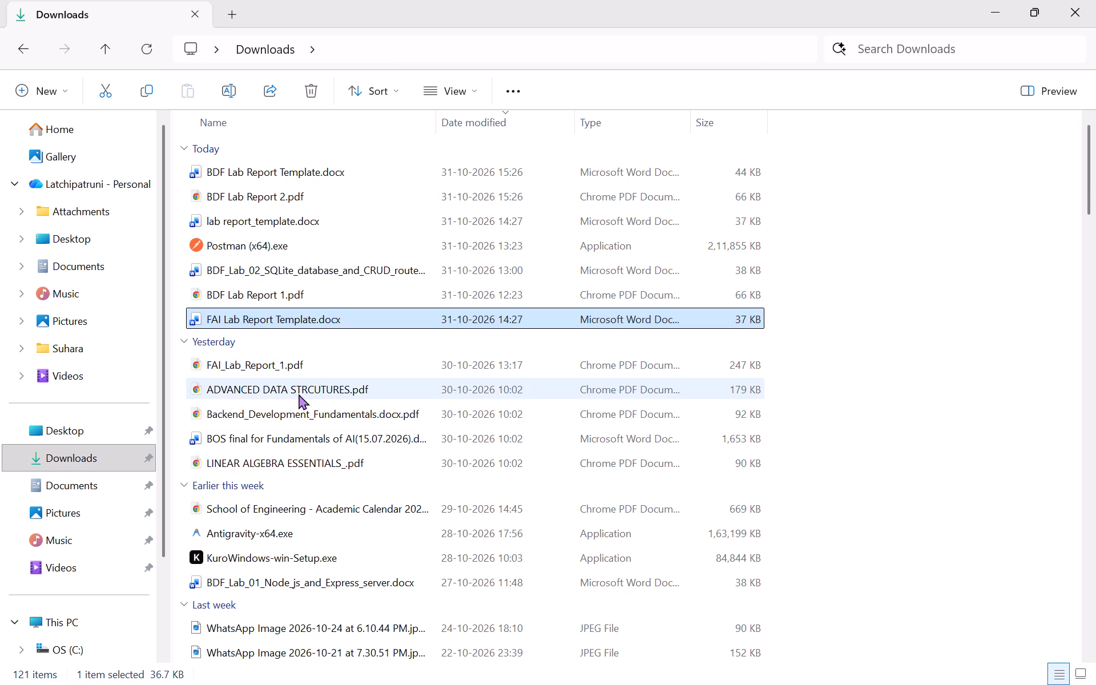
double_click(297, 434)
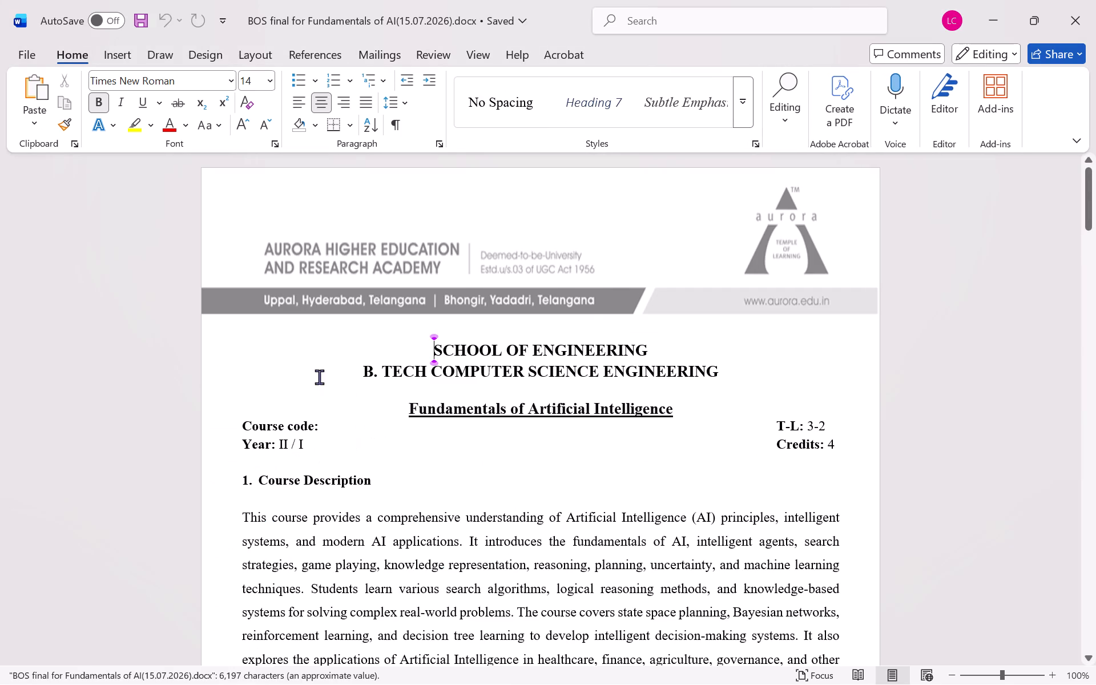
Copy the heading "Module - I: Introduction to Artificial Intelligence" from the Course Syllabus section.
scroll(334, 348, "down", 8)
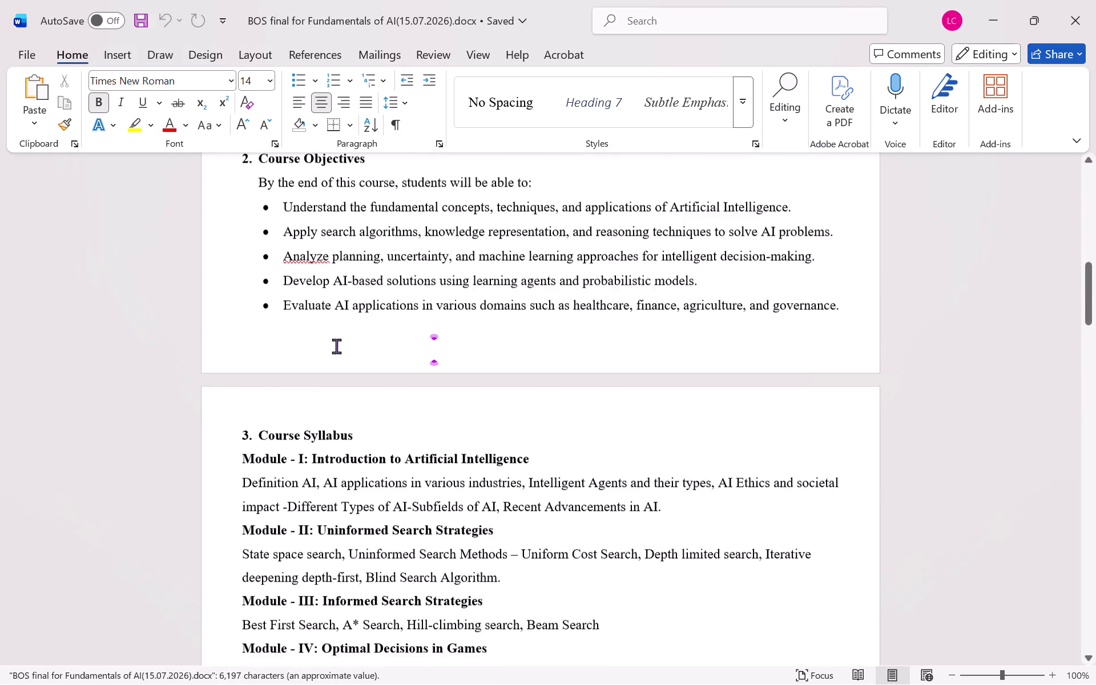
scroll(336, 346, "down", 1)
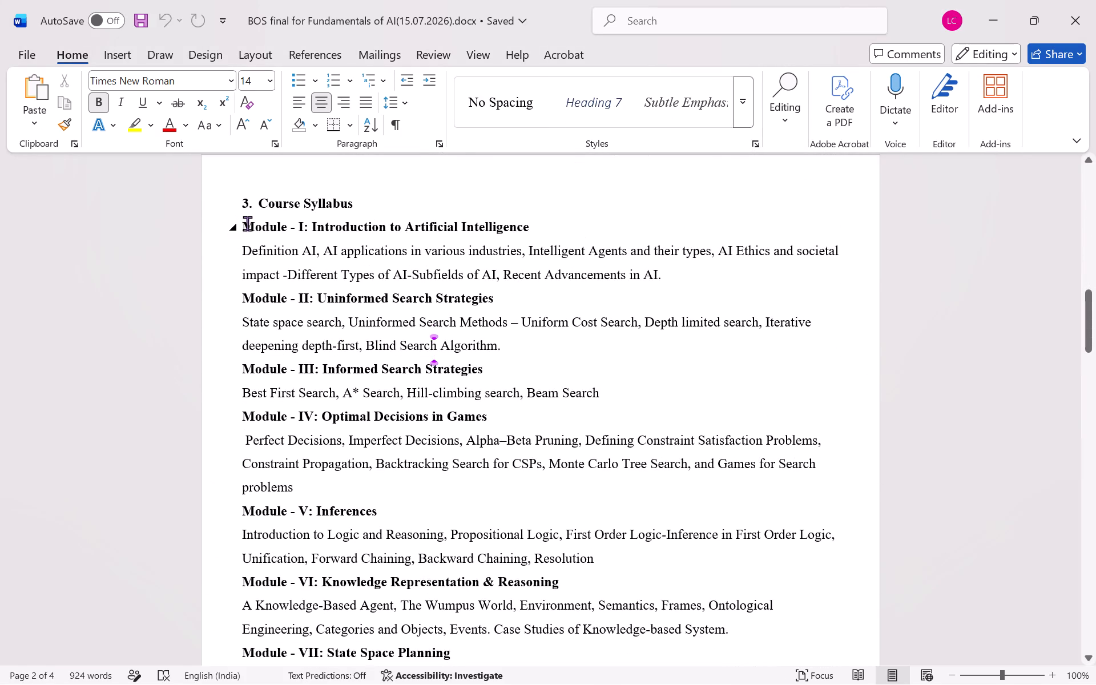
left_click_drag(243, 224, 249, 223)
left_click(249, 223)
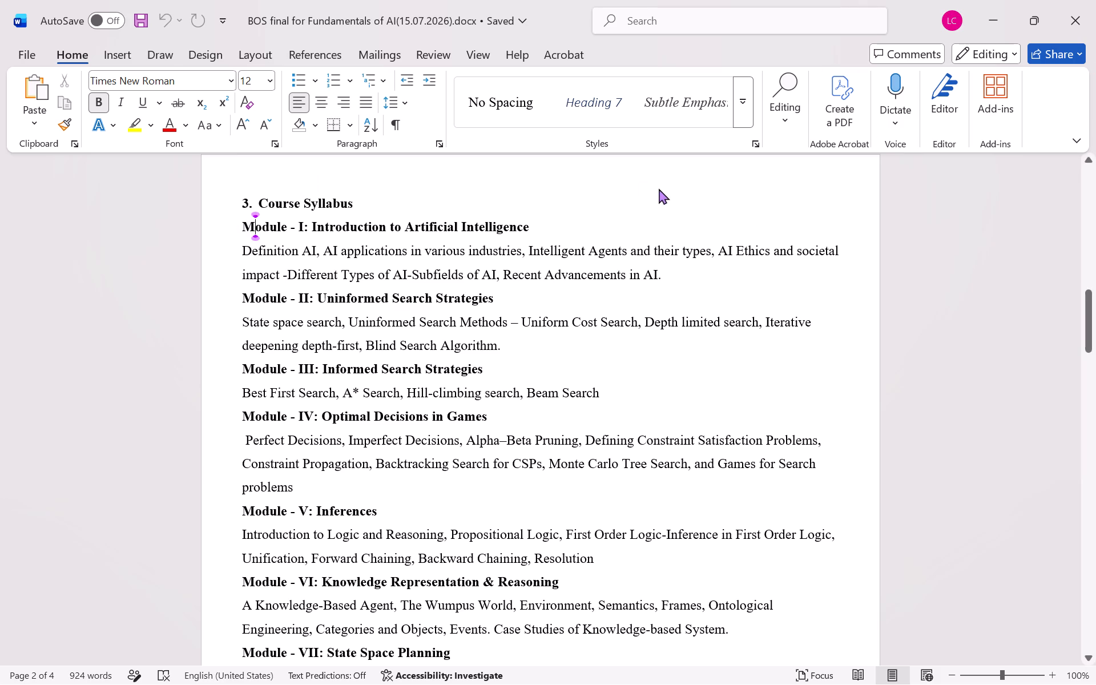
left_click_drag(241, 221, 583, 242)
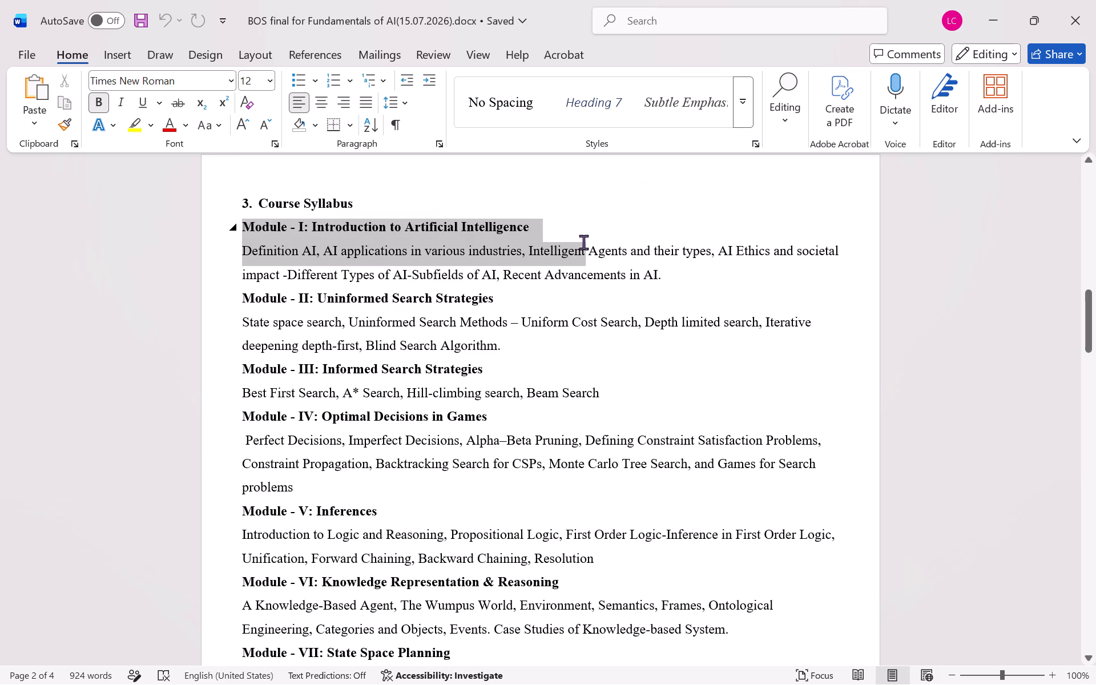
left_click_drag(583, 242, 529, 223)
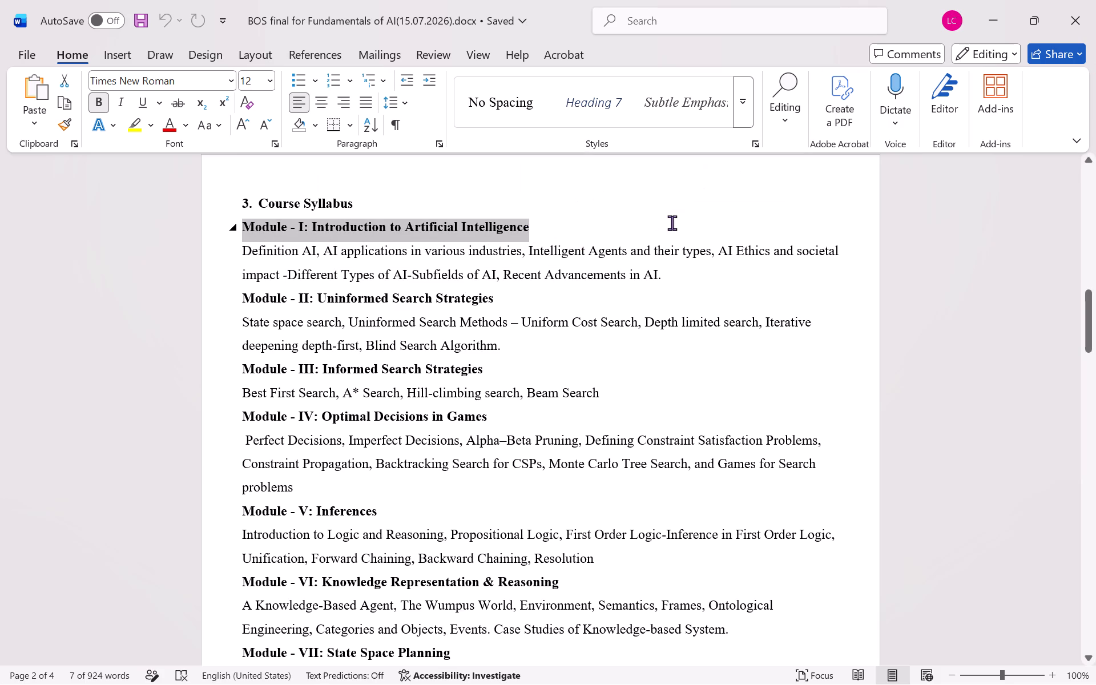
key("ctrl+c")
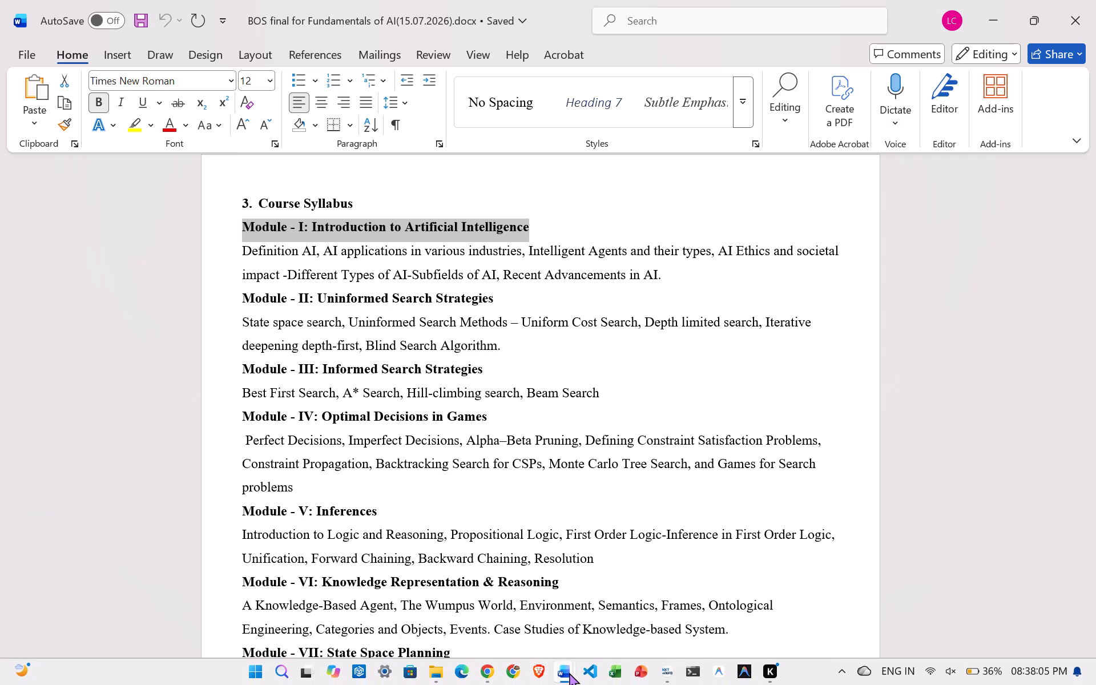
In the FAI Lab Report Template document, replace the [MODULE NUMBER – MODULE TITLE] placeholder with the copied Module - I heading.
left_click(507, 611)
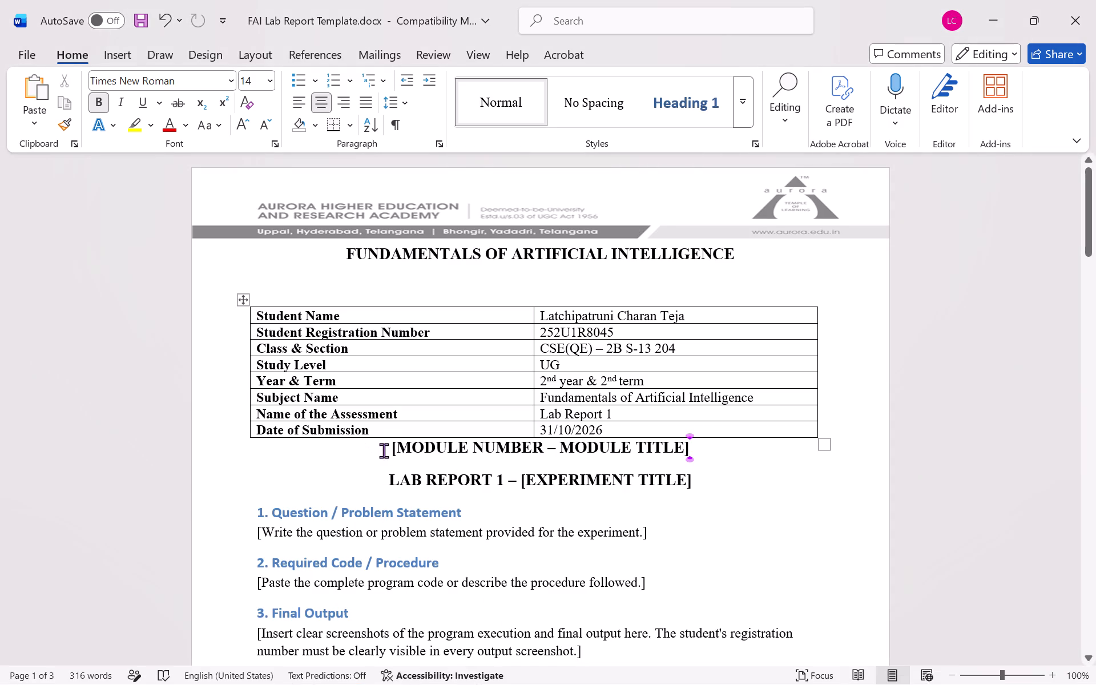
left_click_drag(381, 451, 699, 468)
key("BackSpace")
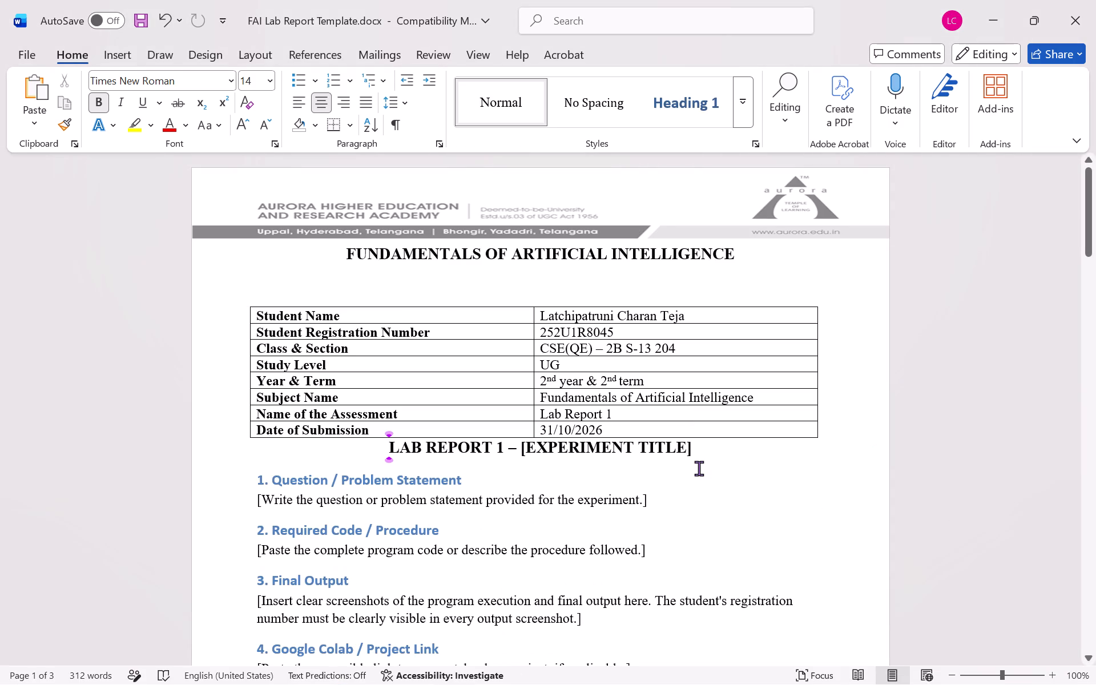
key("Return")
key("Up")
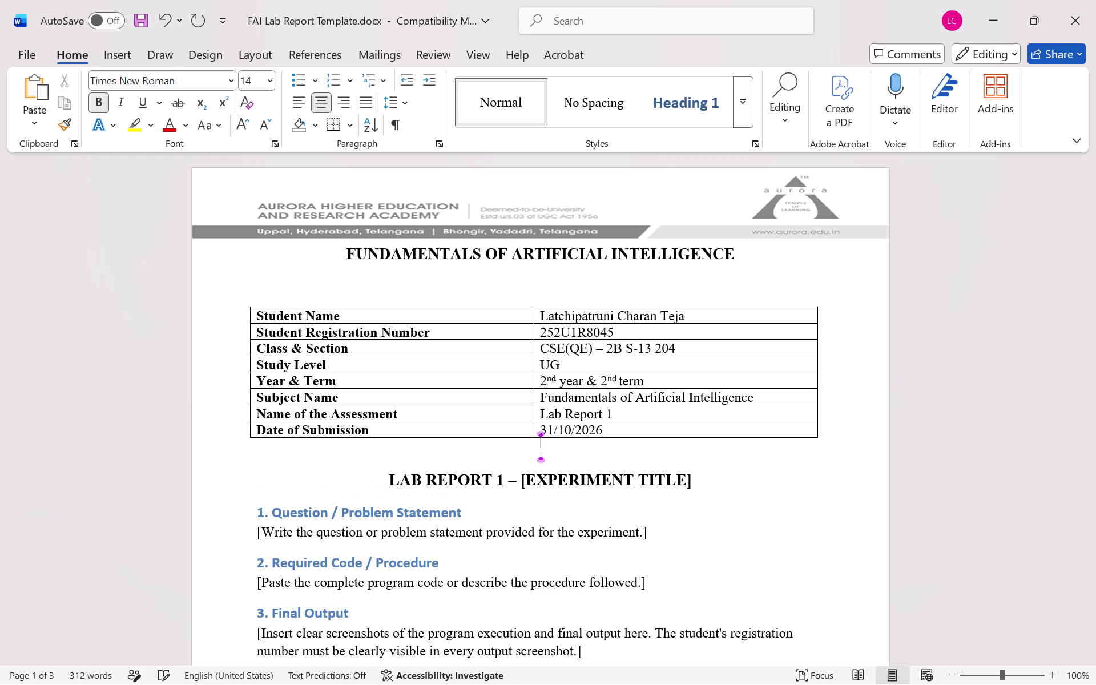
key("ctrl+v")
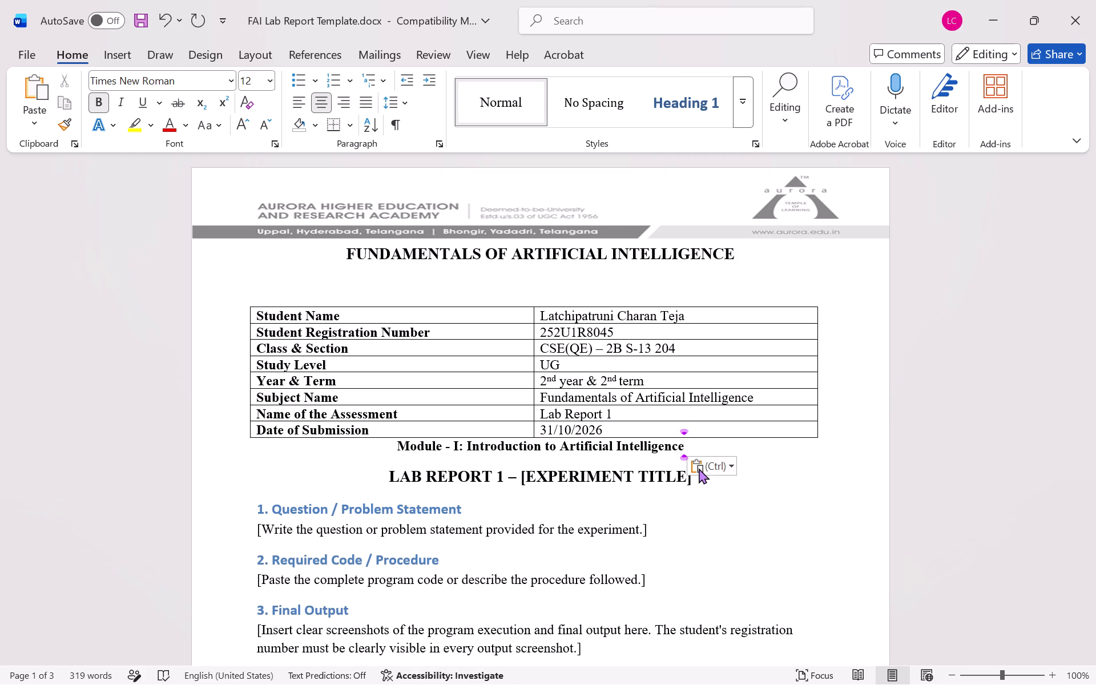
Set the font size of the pasted Module - I heading to 16.
left_click(386, 445)
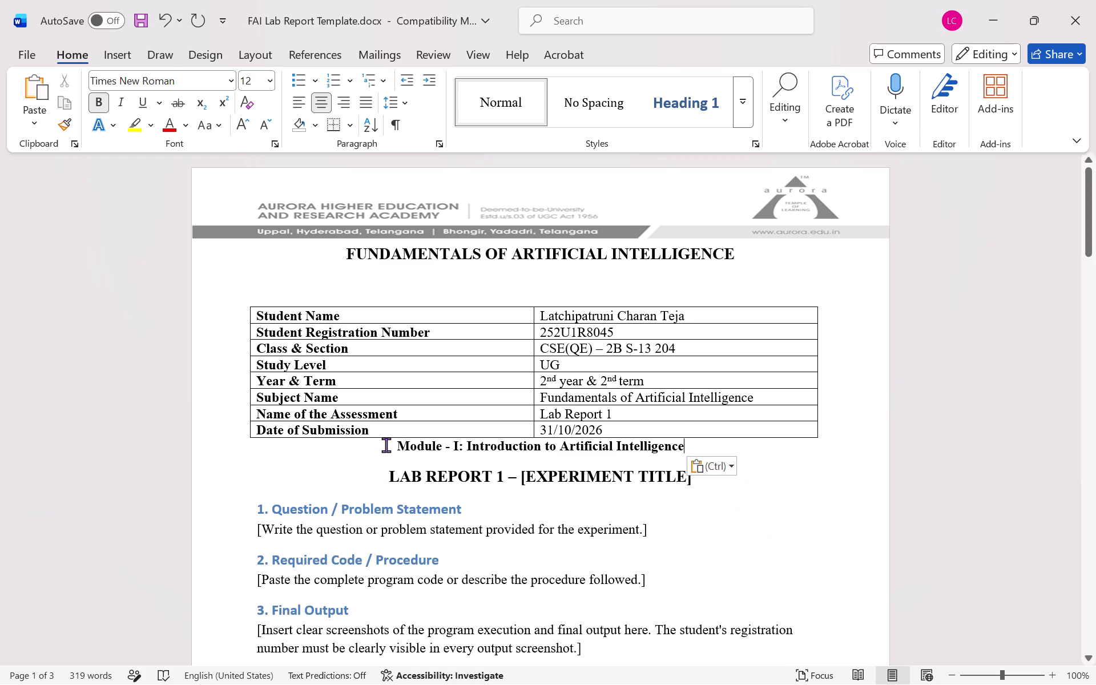
left_click_drag(386, 445, 664, 442)
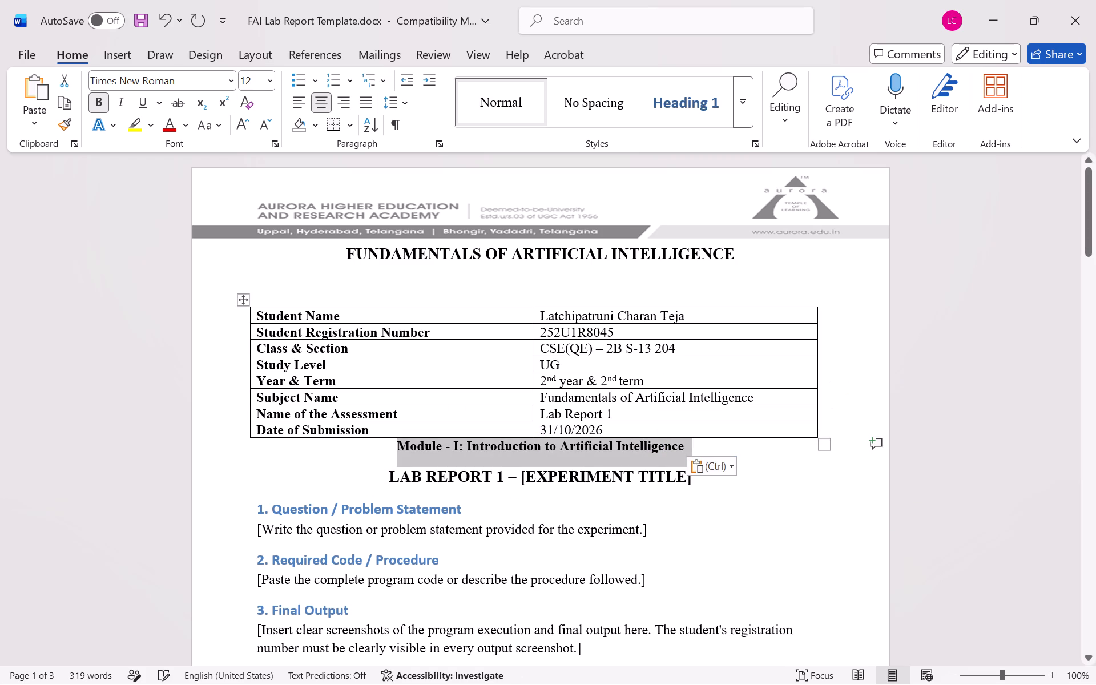
left_click(268, 76)
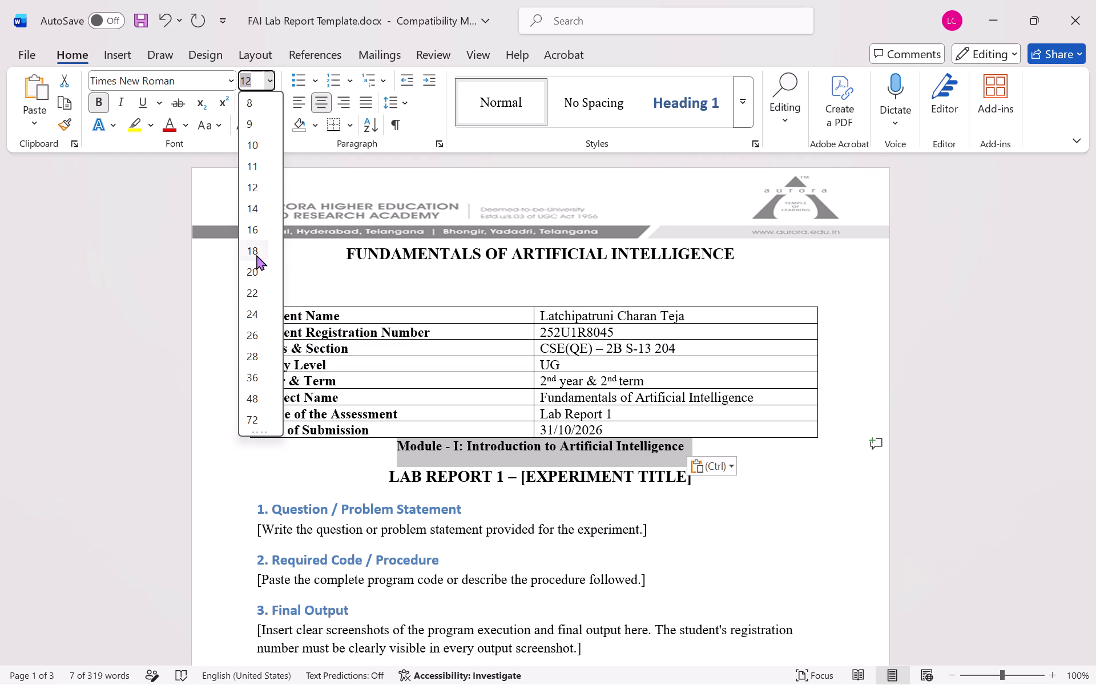
left_click(257, 228)
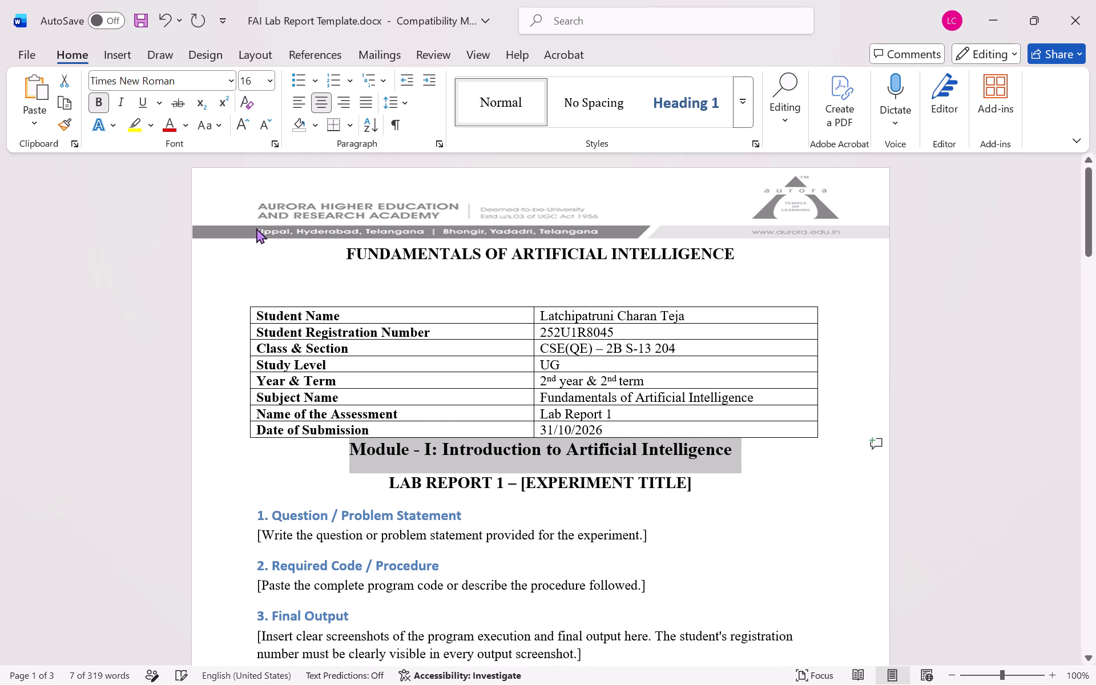
Remove the dash and the [EXPERIMENT TITLE] placeholder from the heading so it reads only "LAB REPORT 1".
left_click(708, 479)
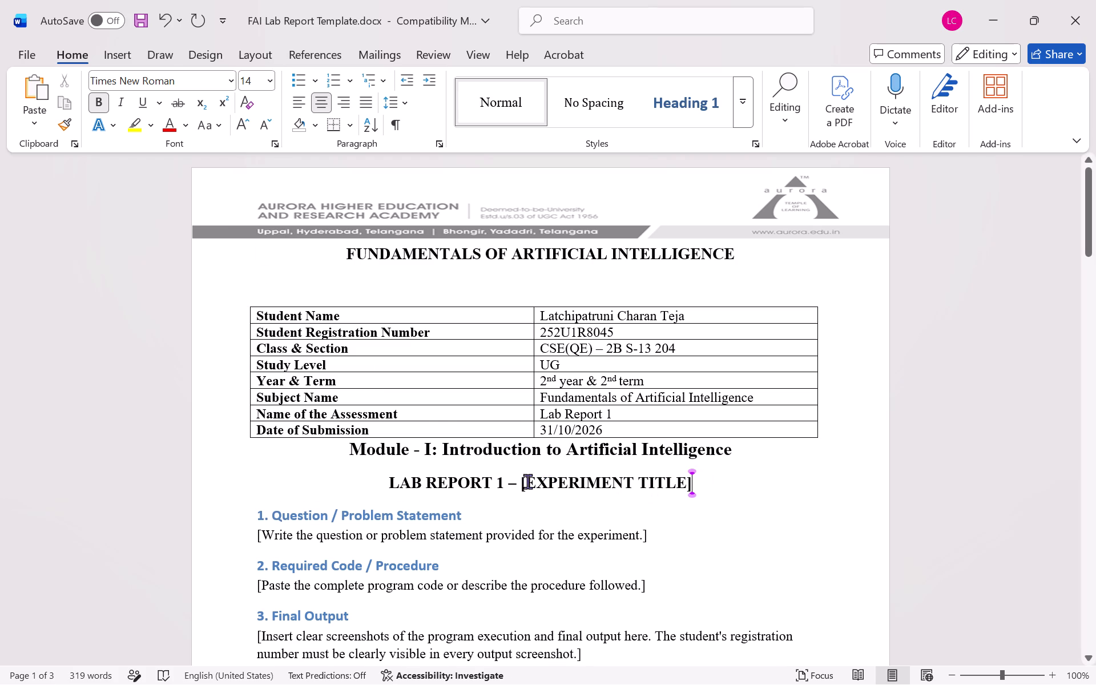
left_click_drag(519, 481, 630, 478)
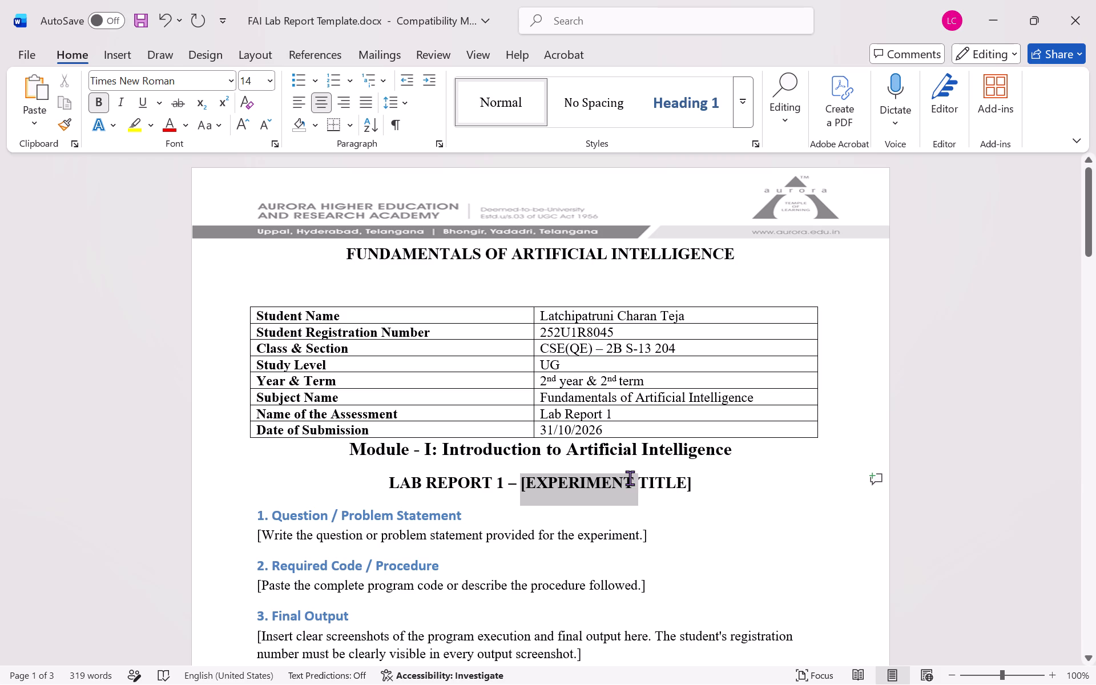
left_click_drag(630, 478, 695, 481)
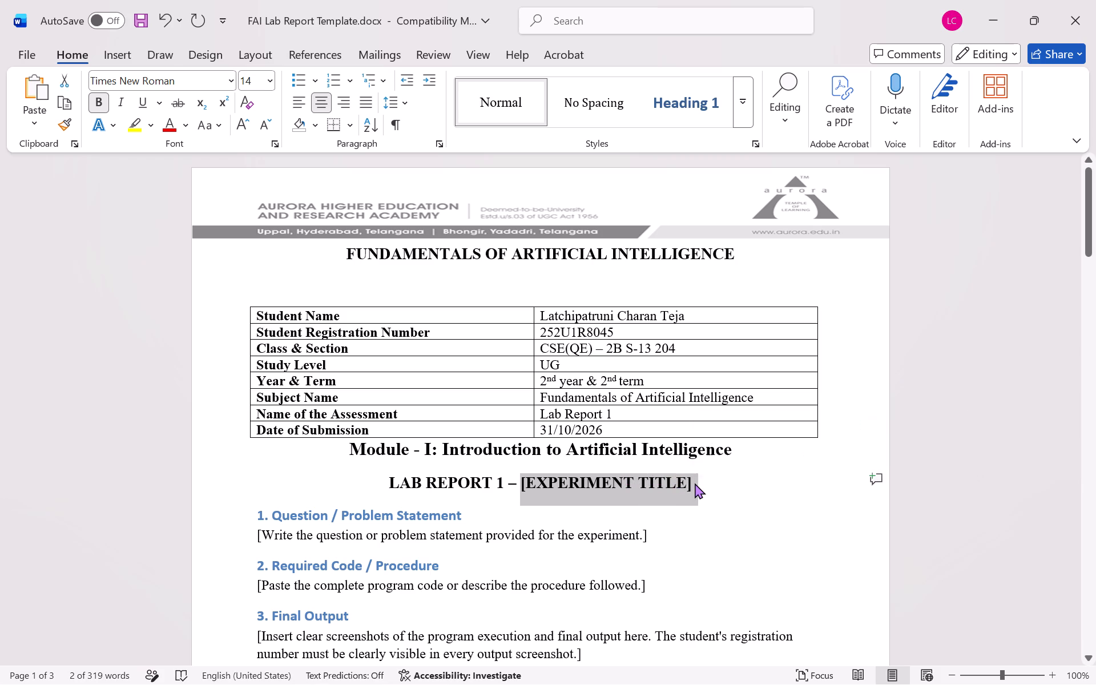
key("BackSpace")
key("BackSpace")
key("BackSpace")
key("BackSpace")
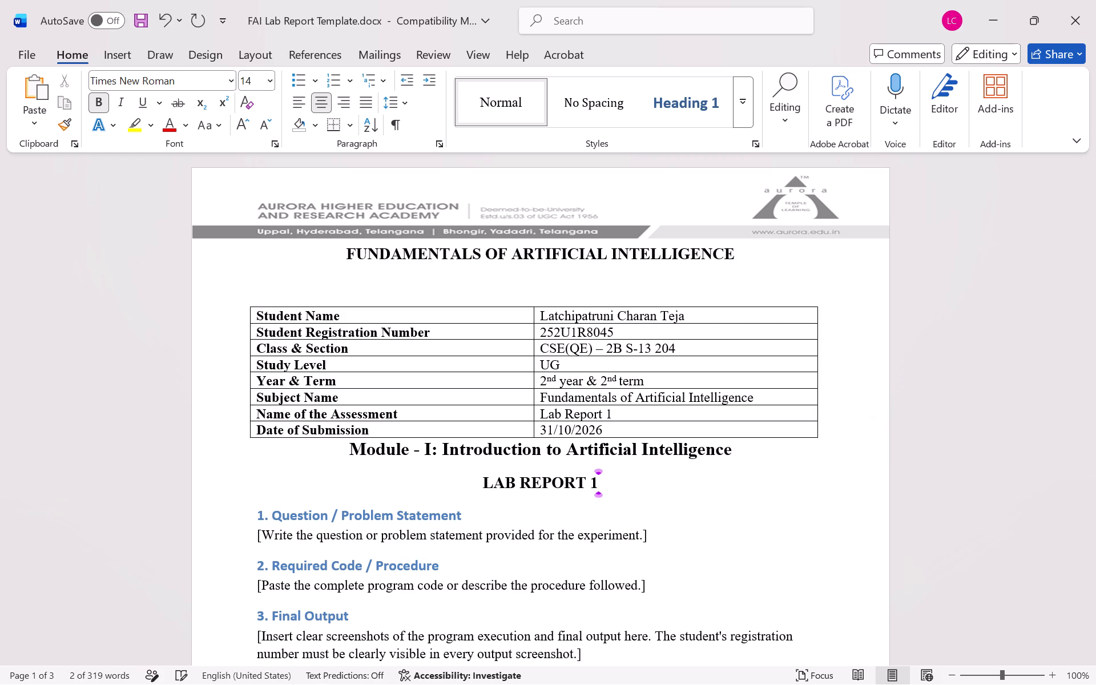
Add a left-aligned line reading "Experiment 1:" directly below the LAB REPORT 1 heading, with no blank line after it.
key("Return")
key("BackSpace")
key("BackSpace")
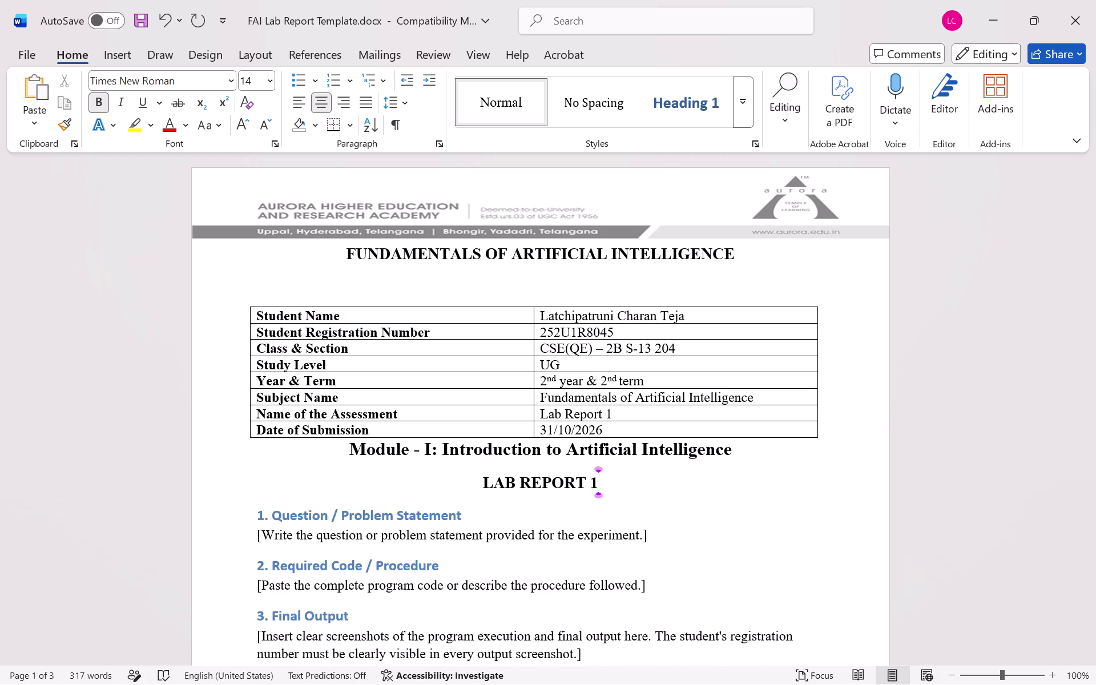
key("Return")
key("BackSpace")
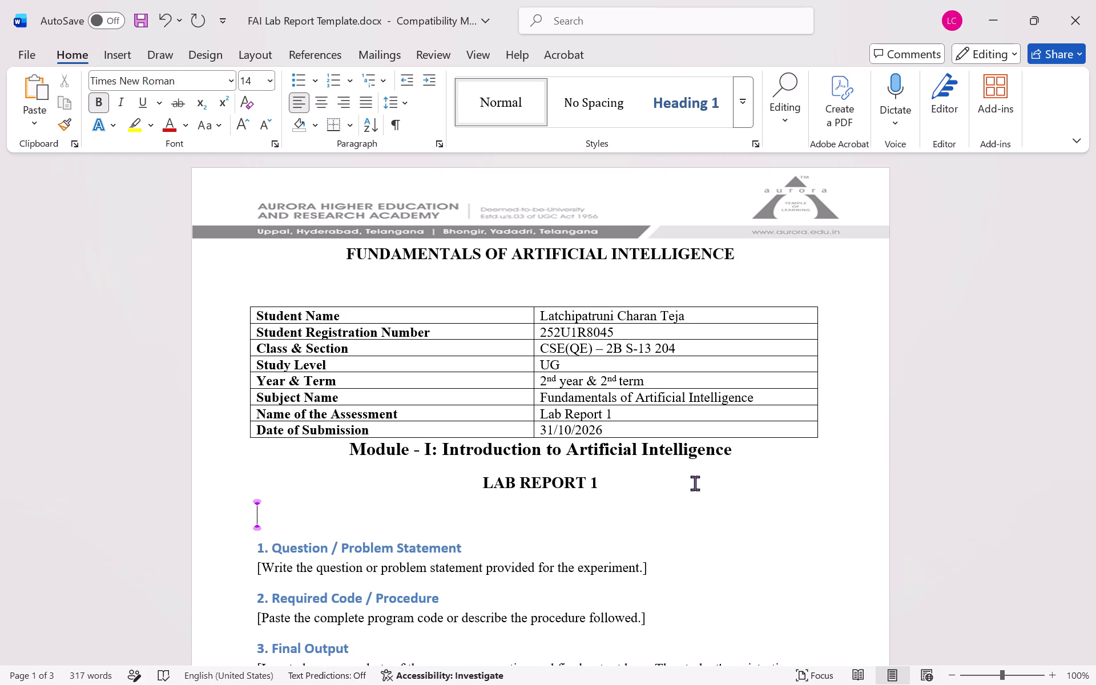
key("shift+e")
type("xper")
type("iment")
key("1")
key("BackSpace")
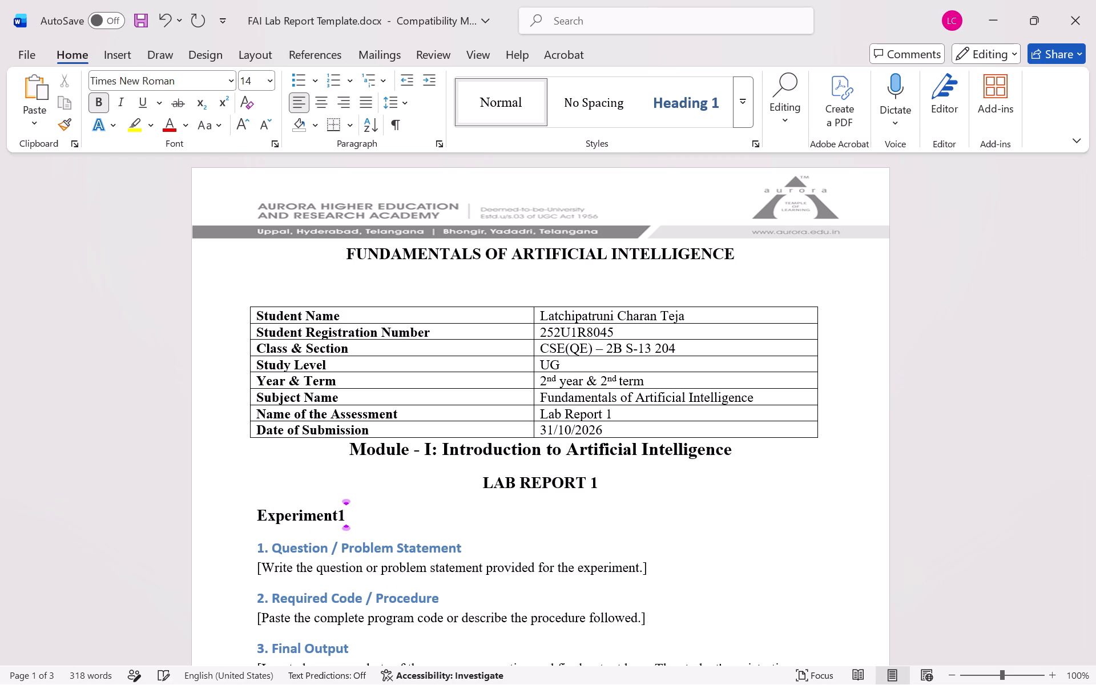
key("space")
type("1:")
key("Return")
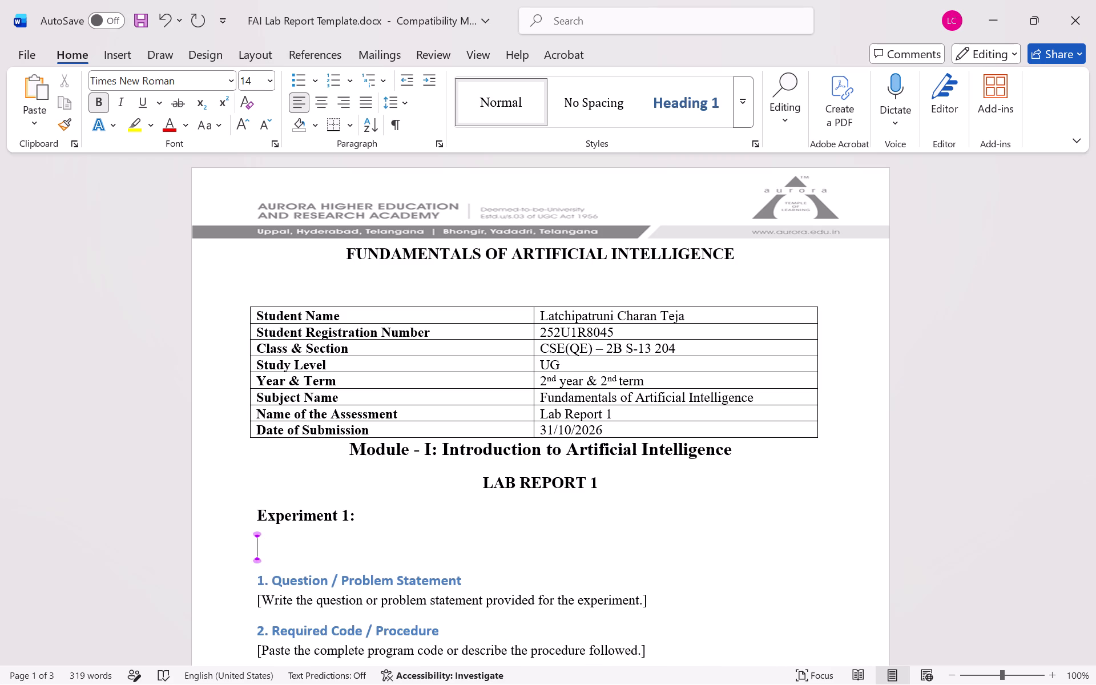
key("Delete")
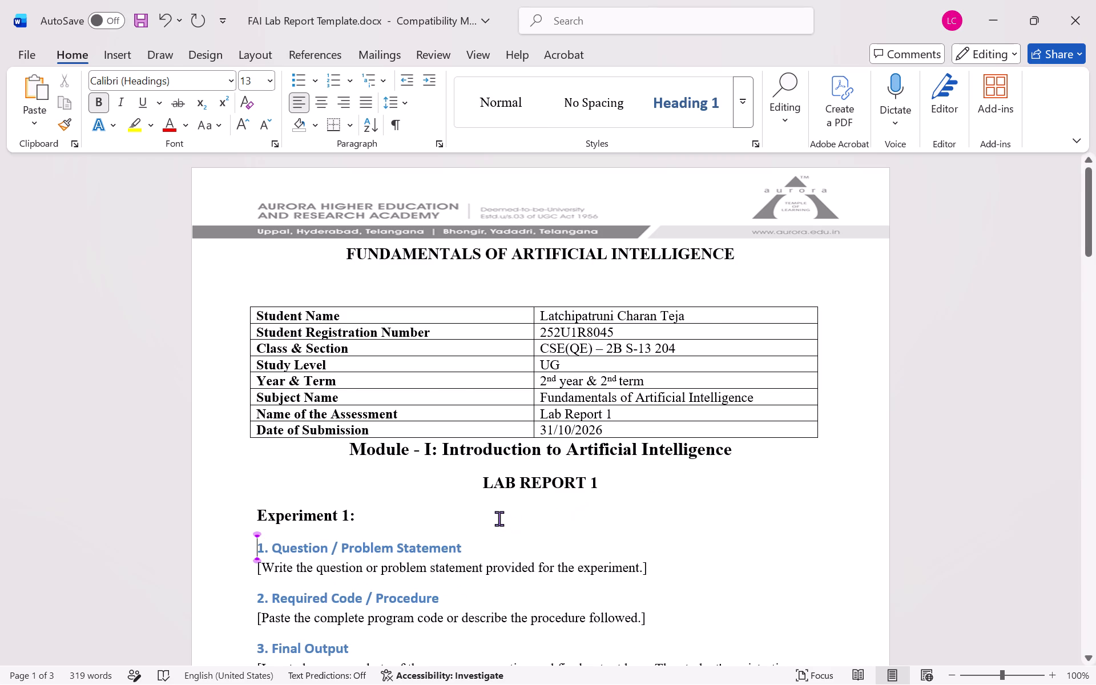
Delete the bracketed placeholder text under Question / Problem Statement and insert a blank line in its place.
scroll(499, 518, "down", 3)
scroll(499, 518, "up", 1)
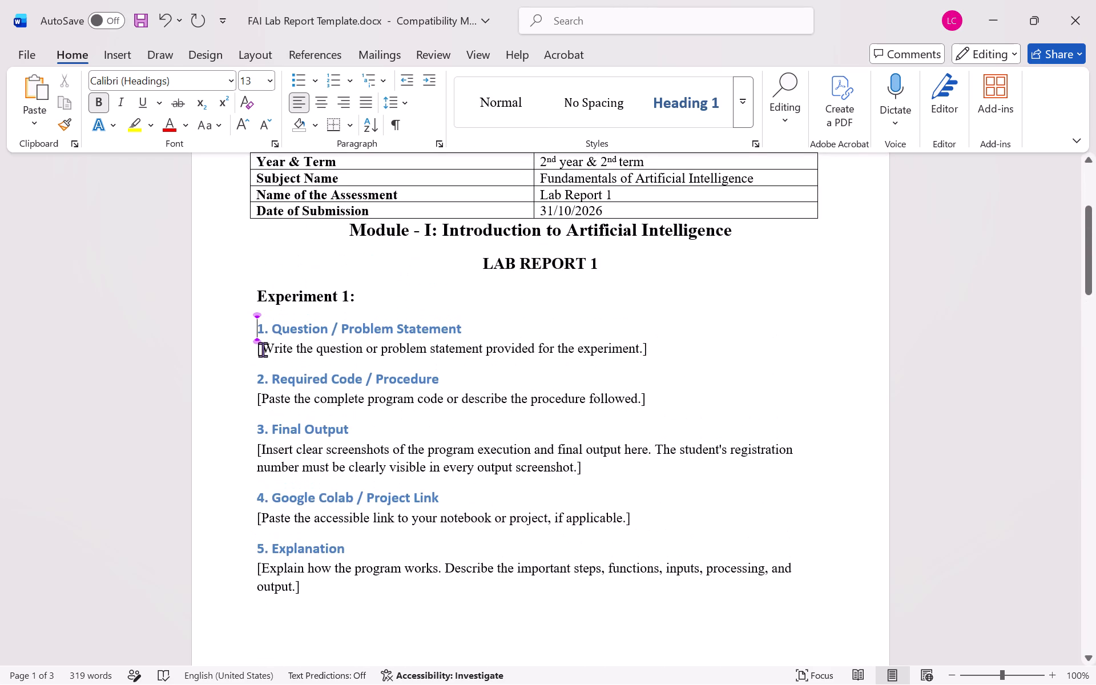
left_click_drag(248, 349, 614, 345)
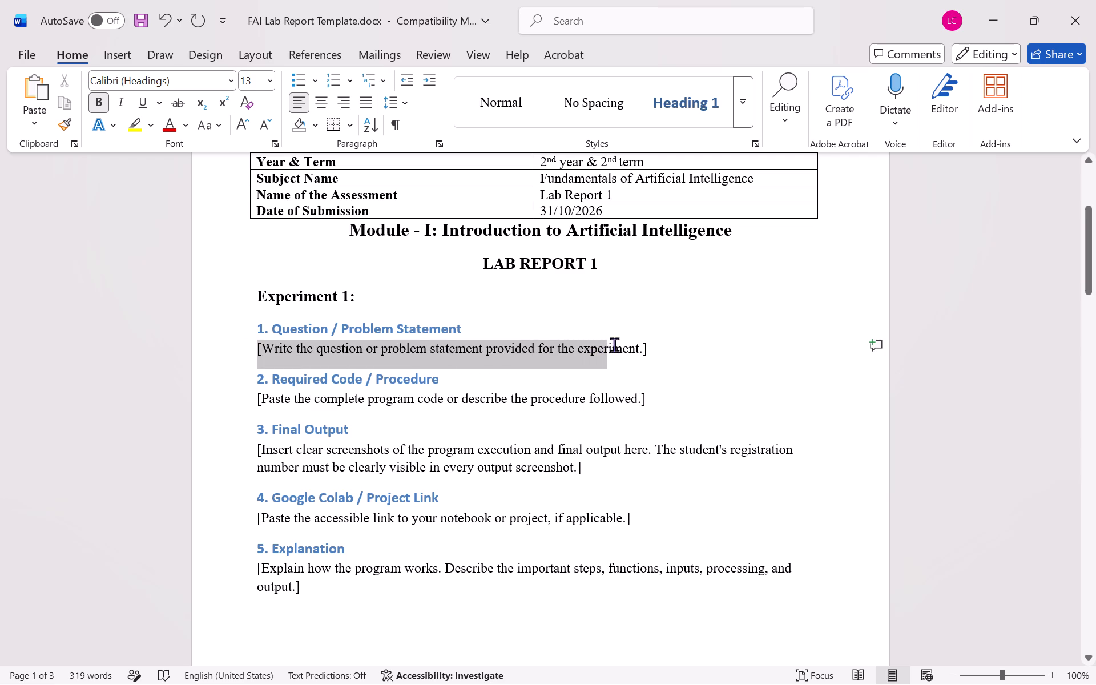
left_click_drag(614, 345, 661, 345)
key("BackSpace")
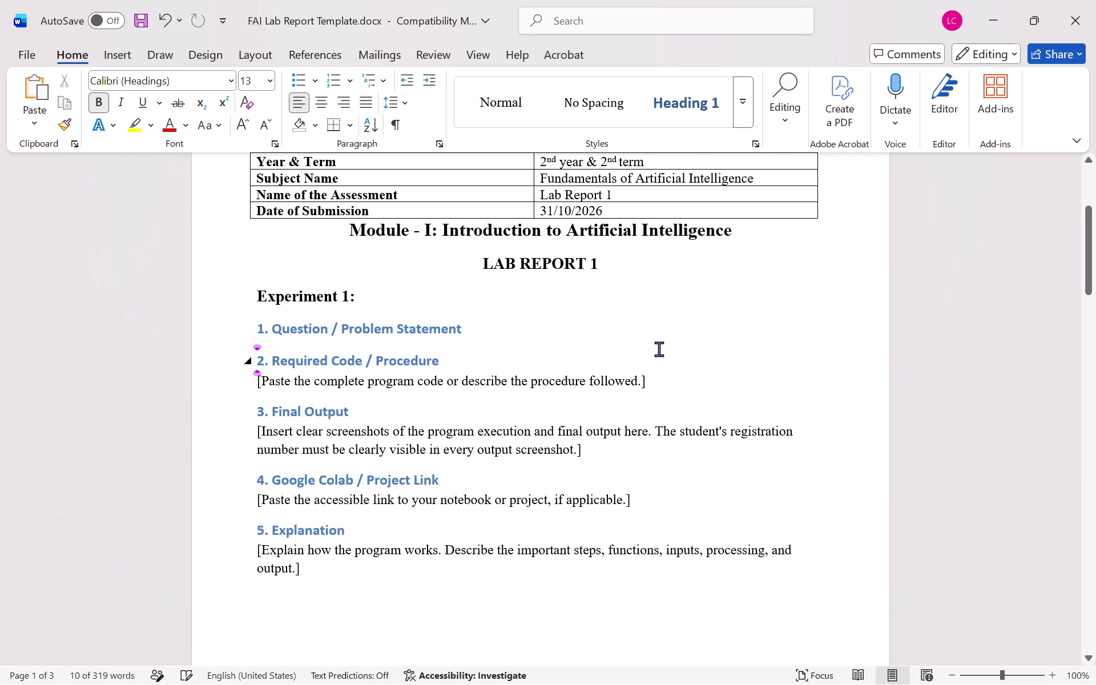
key("Up")
key("Down")
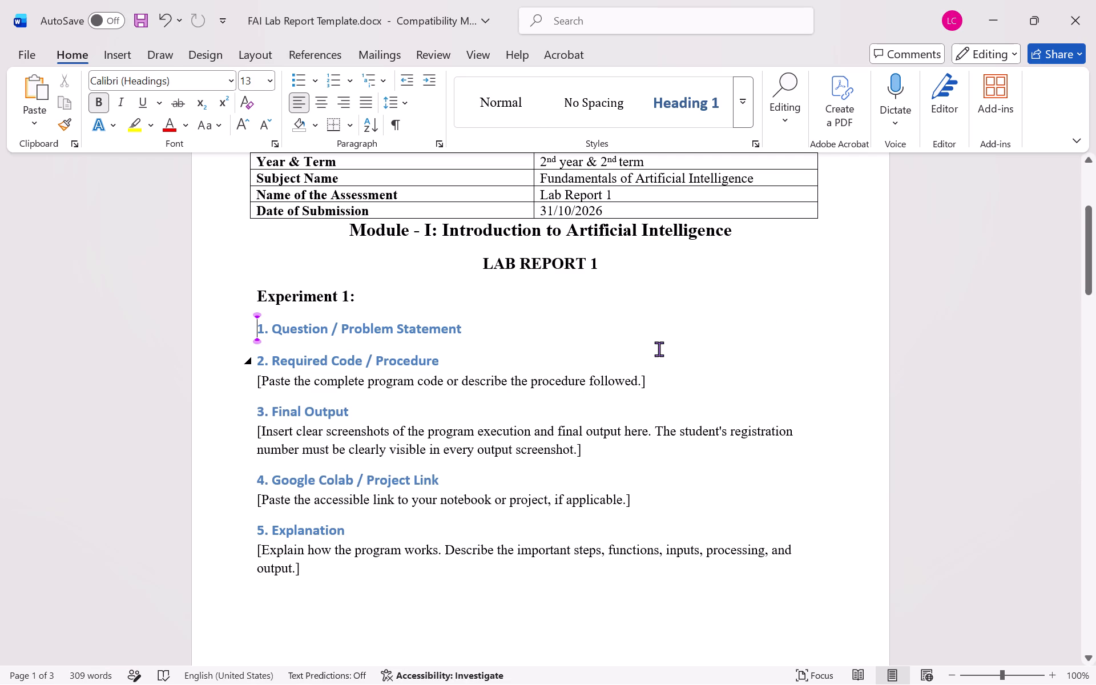
key("Return")
key("Up")
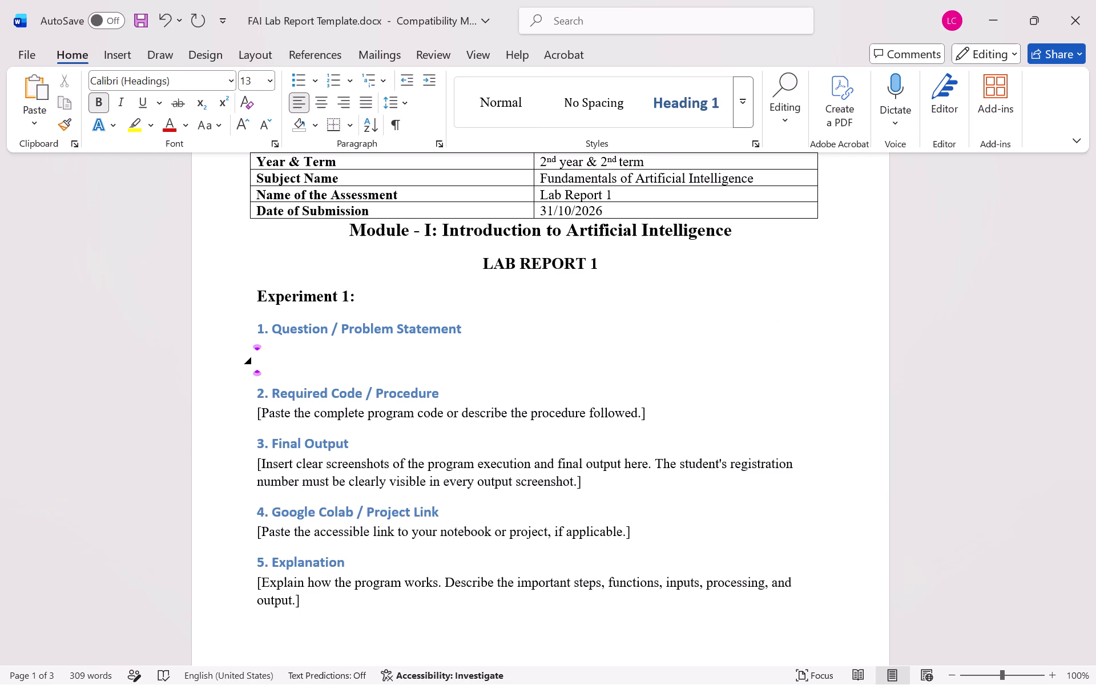
Change the font colour of the "1. Question / Problem Statement" heading to black.
left_click_drag(511, 319, 482, 312)
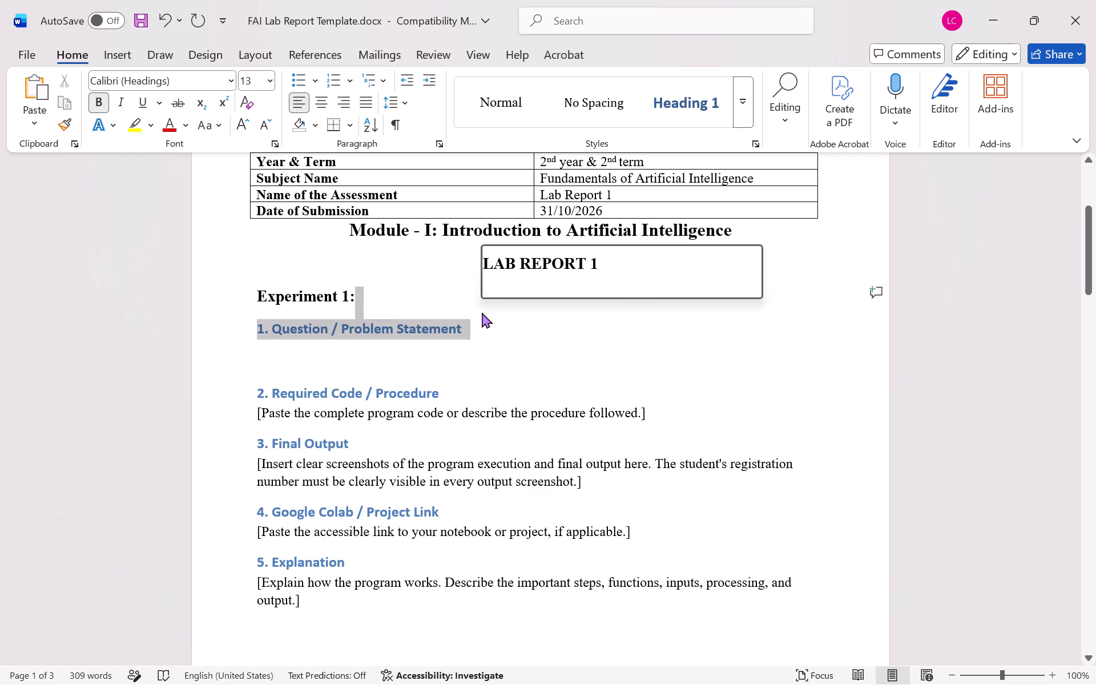
left_click(469, 316)
left_click_drag(253, 336, 416, 334)
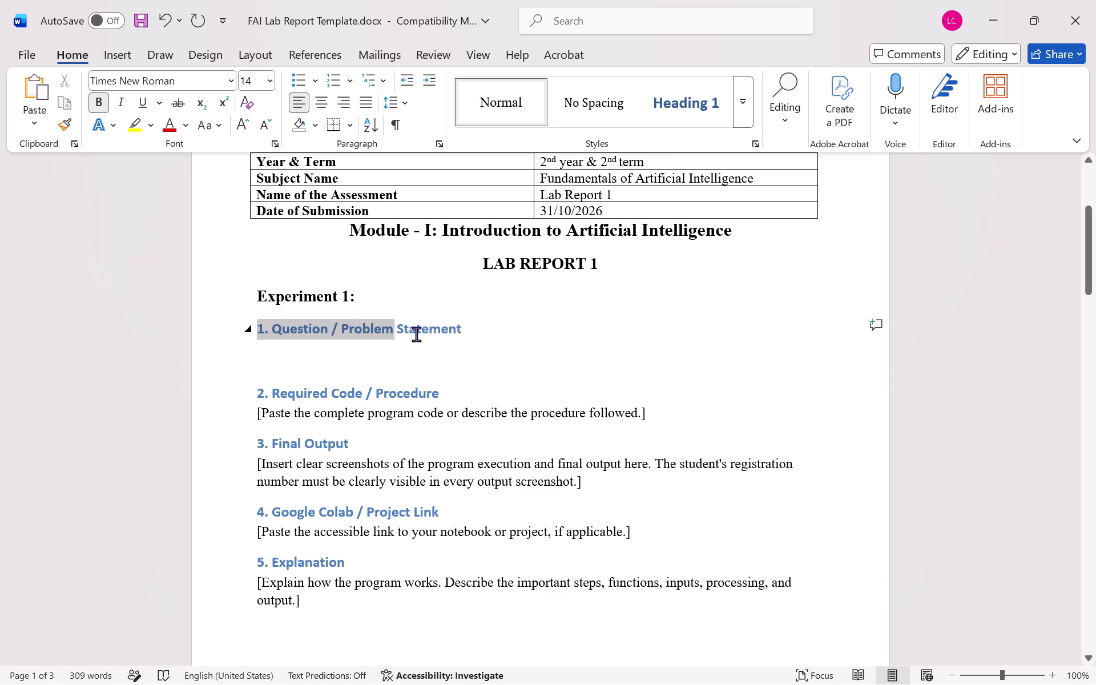
left_click_drag(416, 334, 438, 336)
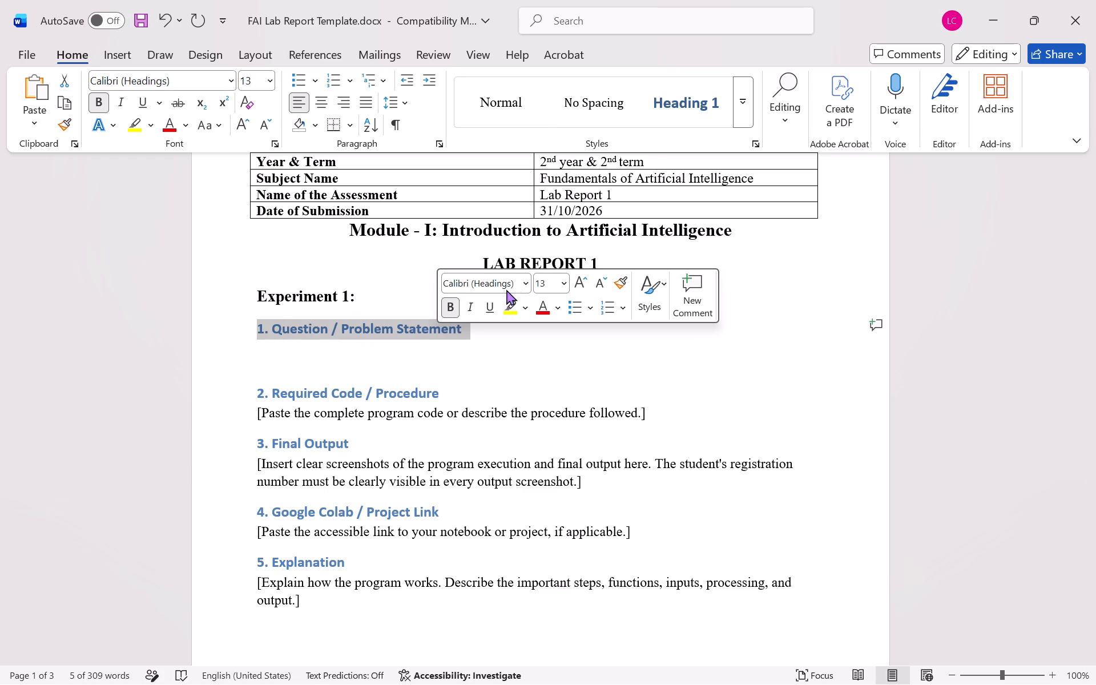
left_click(190, 126)
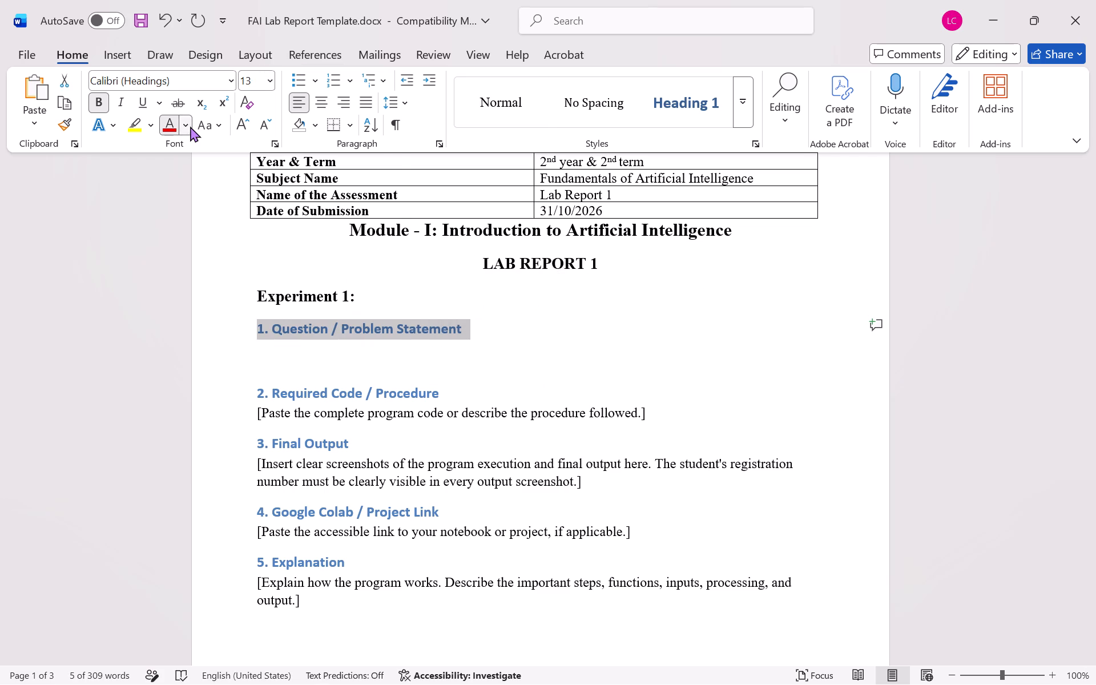
left_click(196, 178)
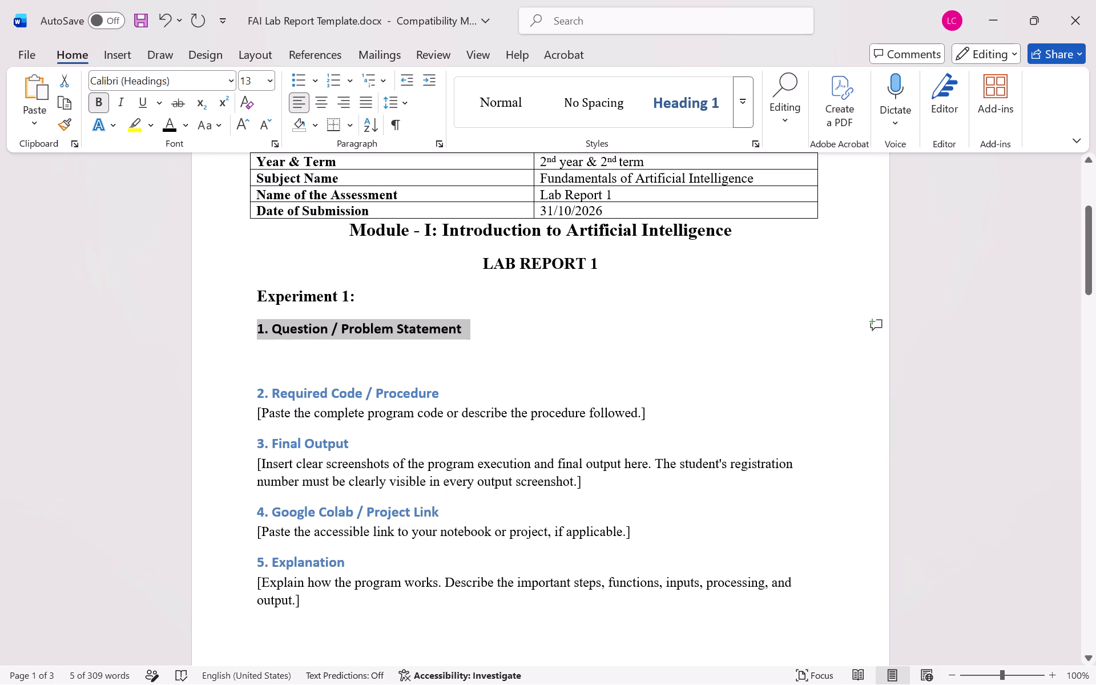
End the Question / Problem Statement heading with a colon and leave a single empty body-text line beneath it.
left_click(483, 333)
key("shift+colon")
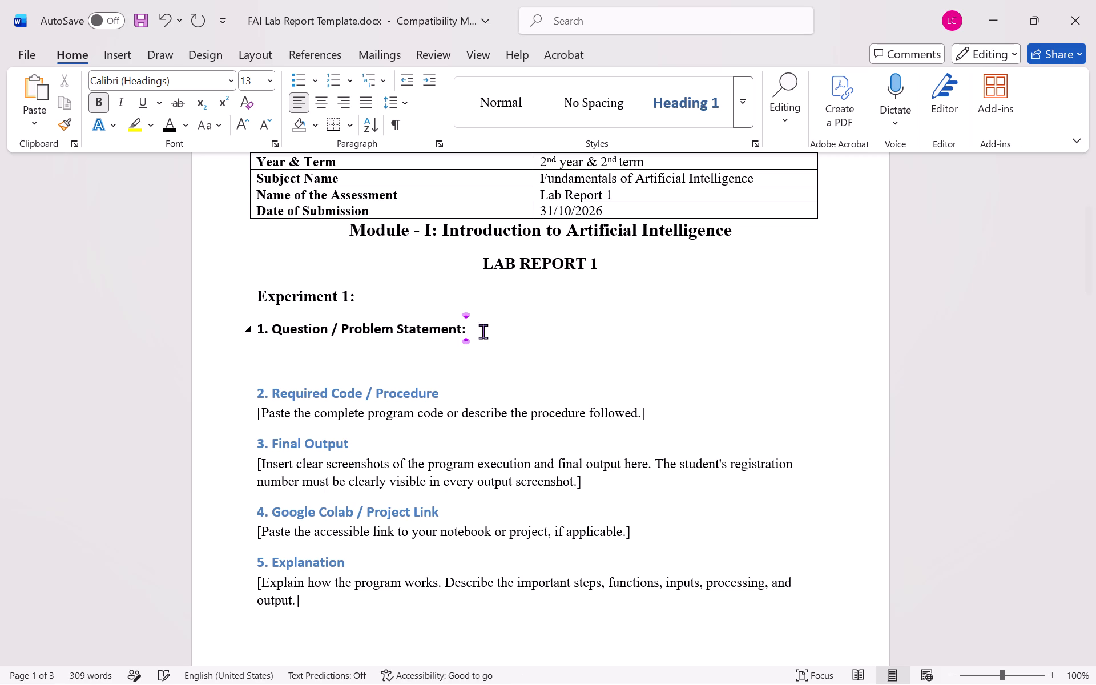
key("Return")
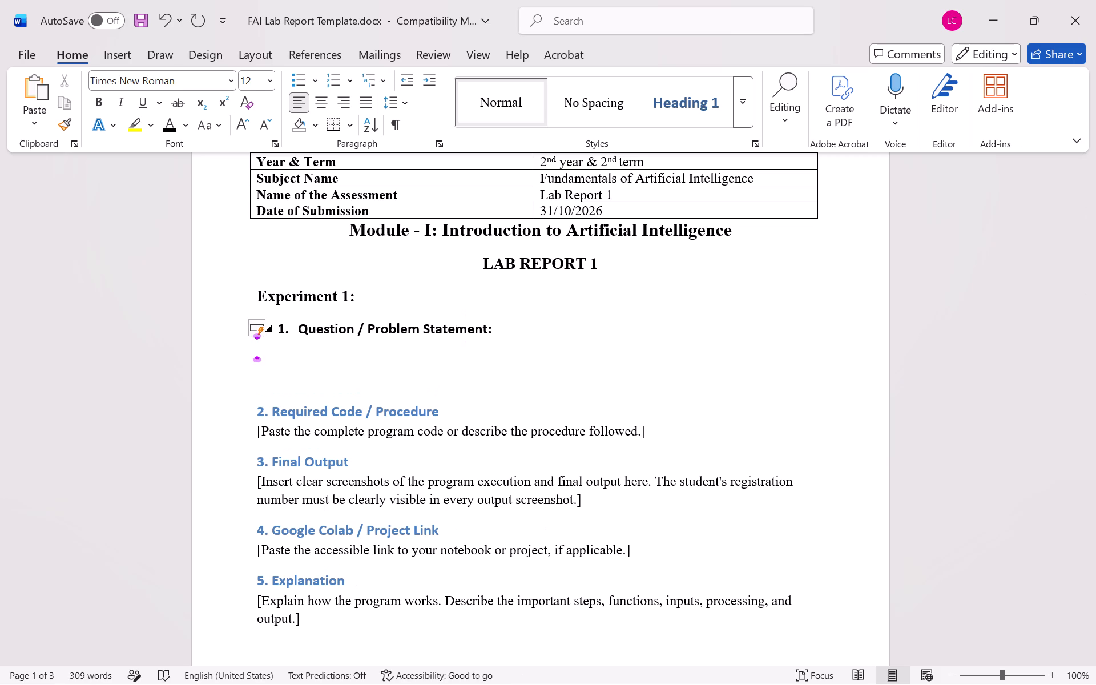
left_click(272, 331)
left_click(272, 331)
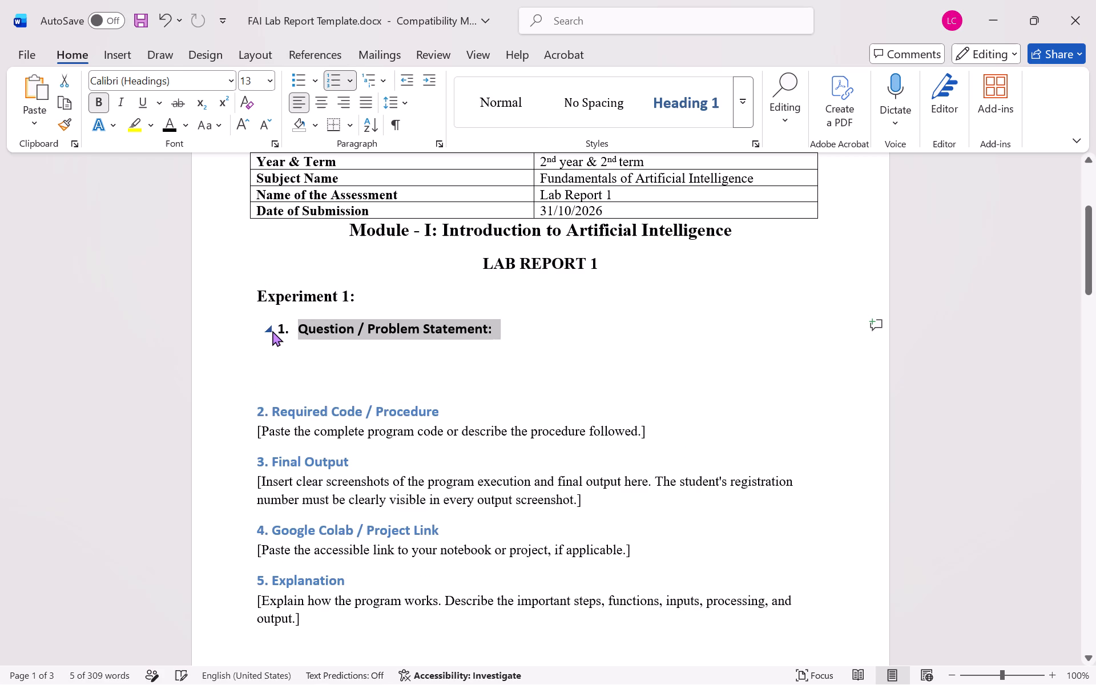
left_click(299, 356)
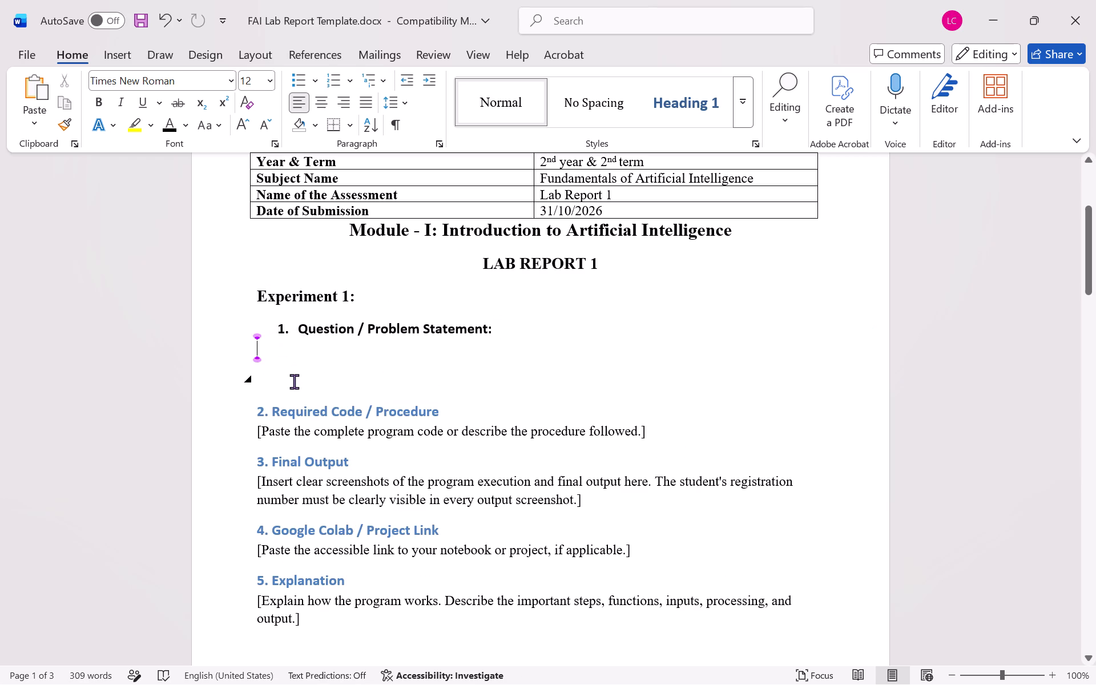
key("Return")
key("BackSpace")
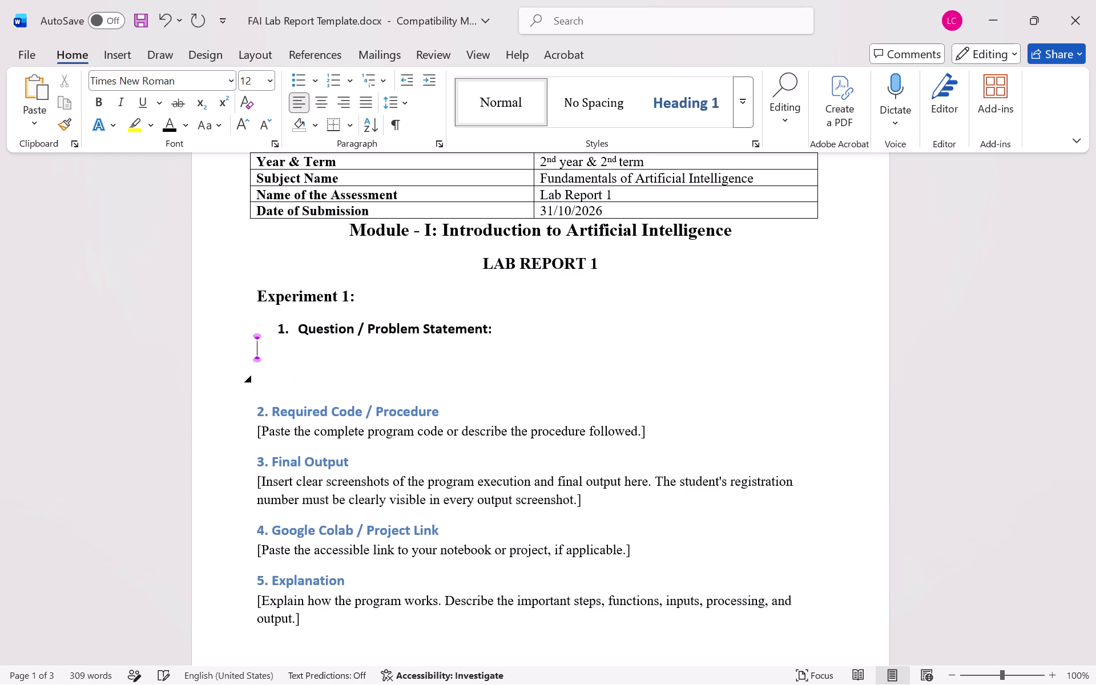
key("BackSpace")
key("Down")
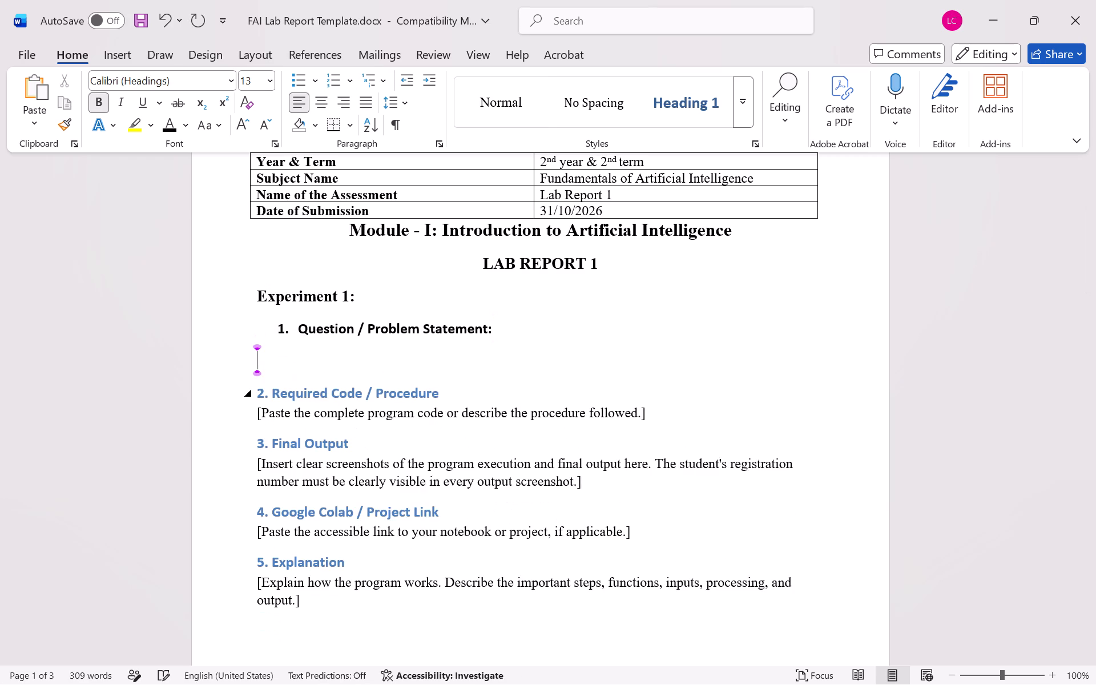
key("BackSpace")
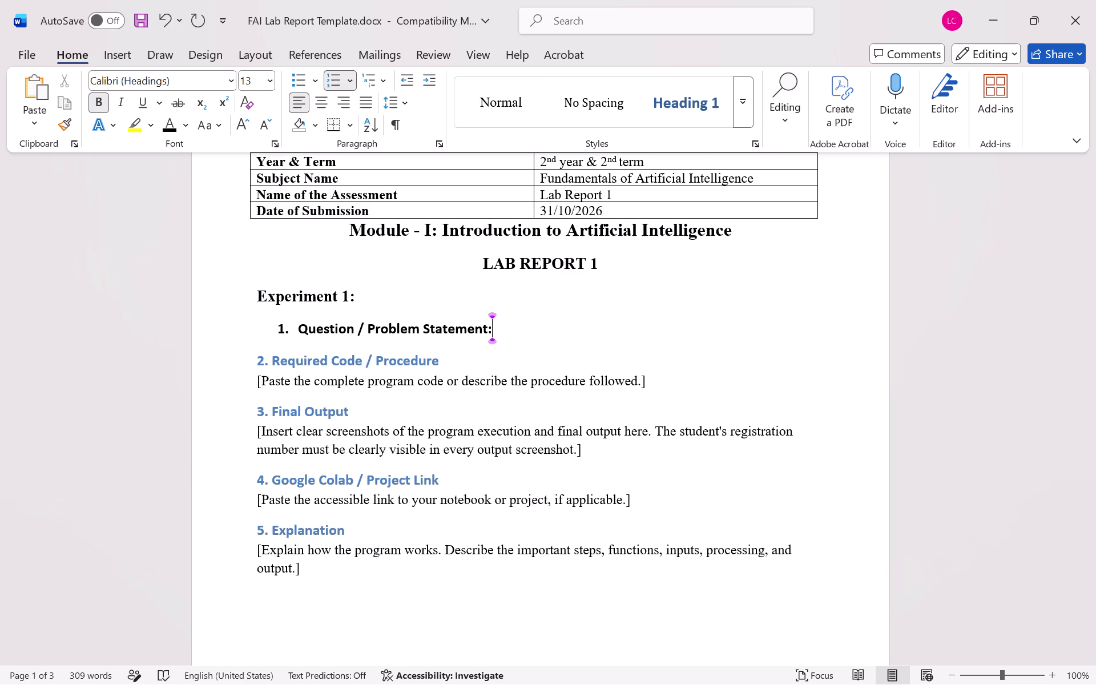
key("Return")
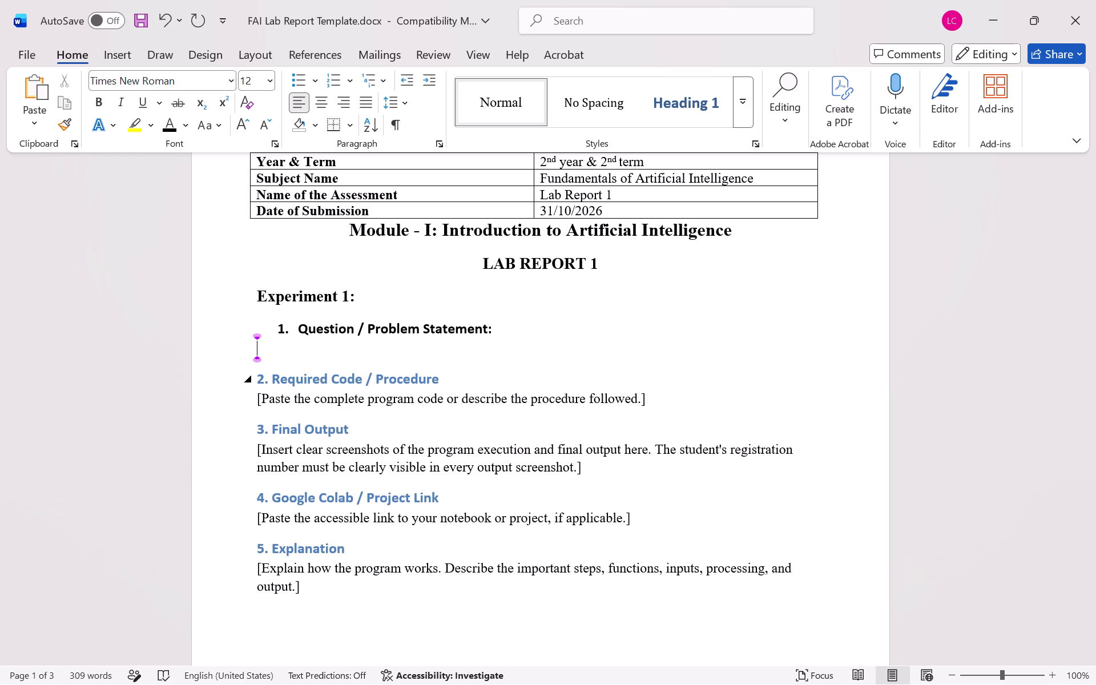
Switch to the "BOS final for Fundamentals of AI(15.07.2026)" document and close it.
key("alt+Tab")
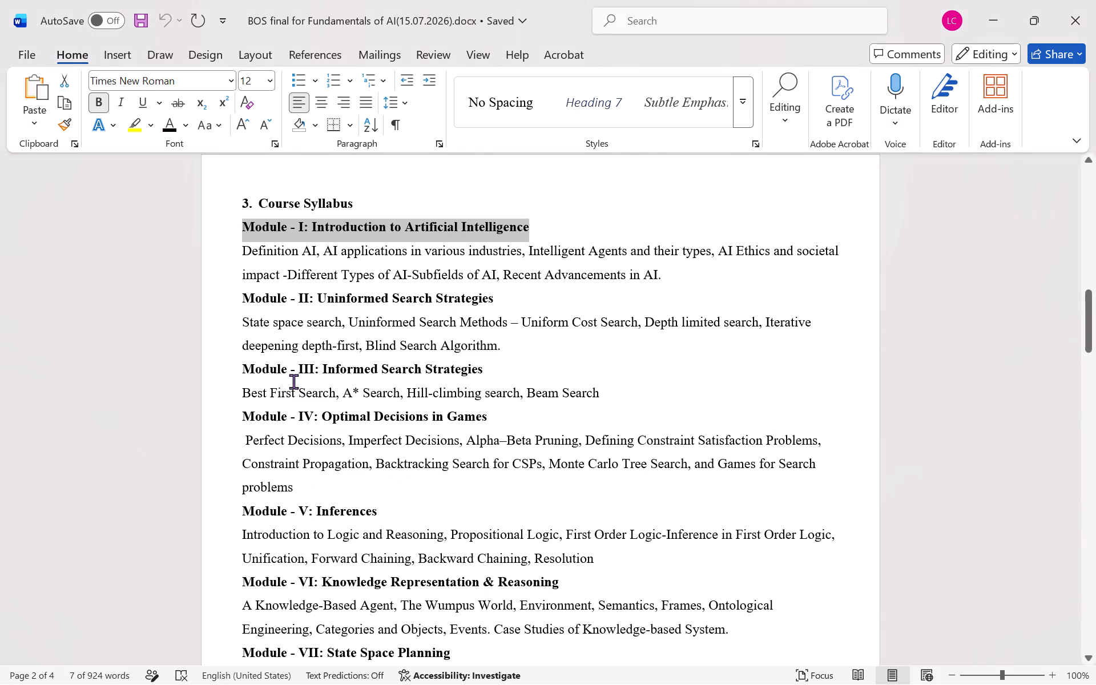
left_click(1087, 2)
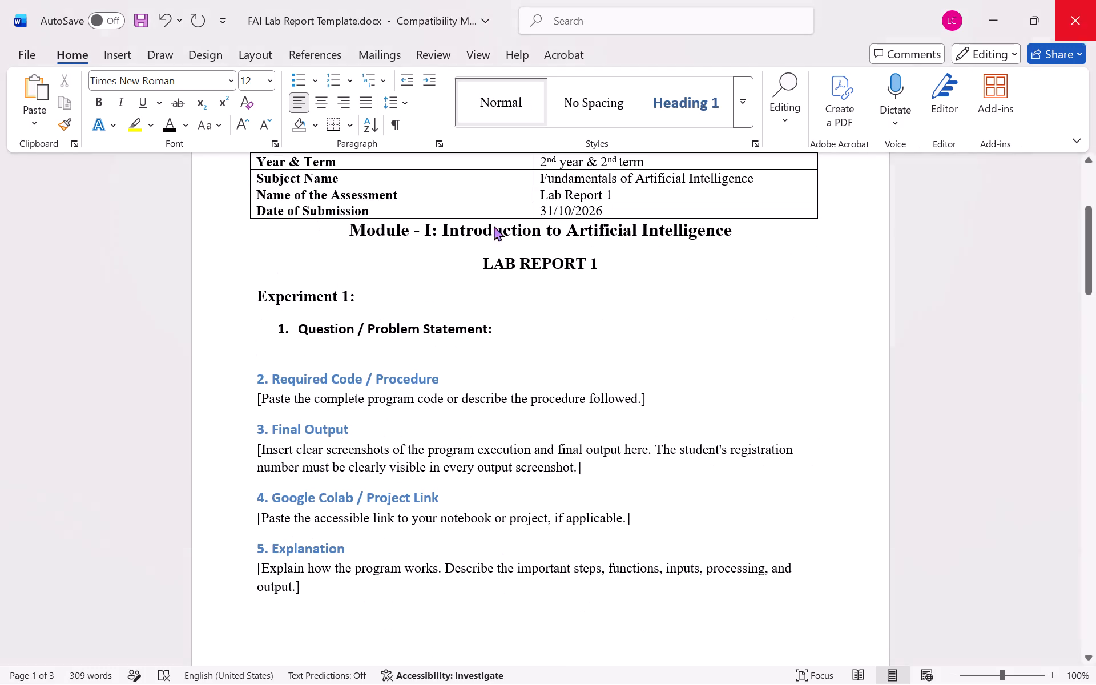
left_click(380, 299)
key("alt+Tab")
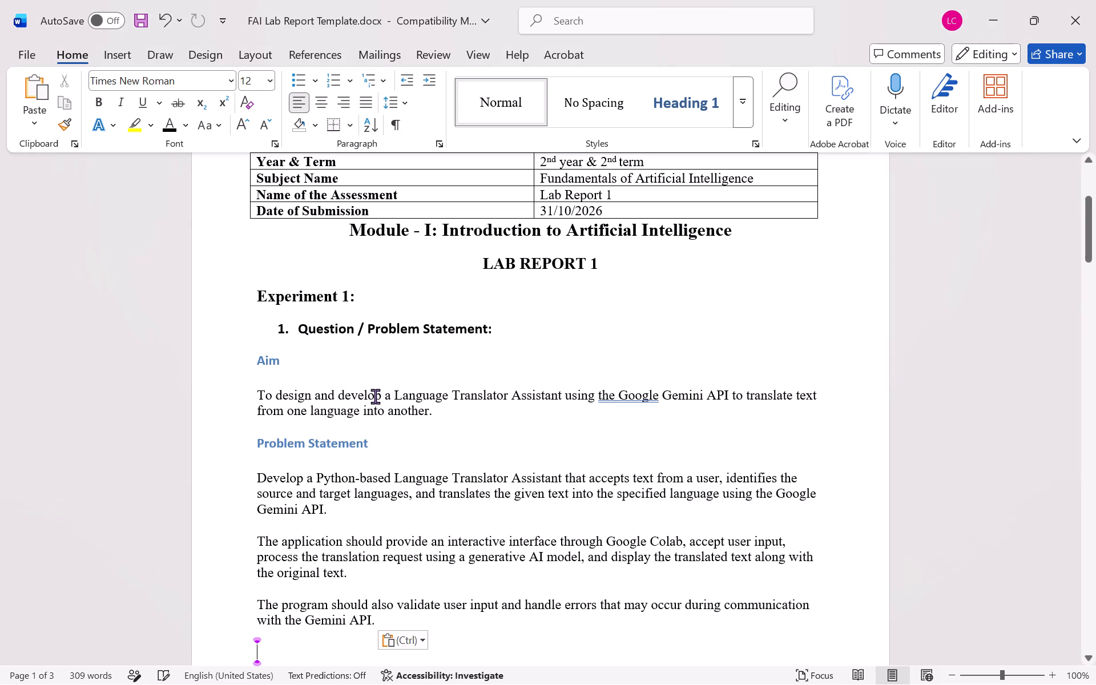
key("BackSpace")
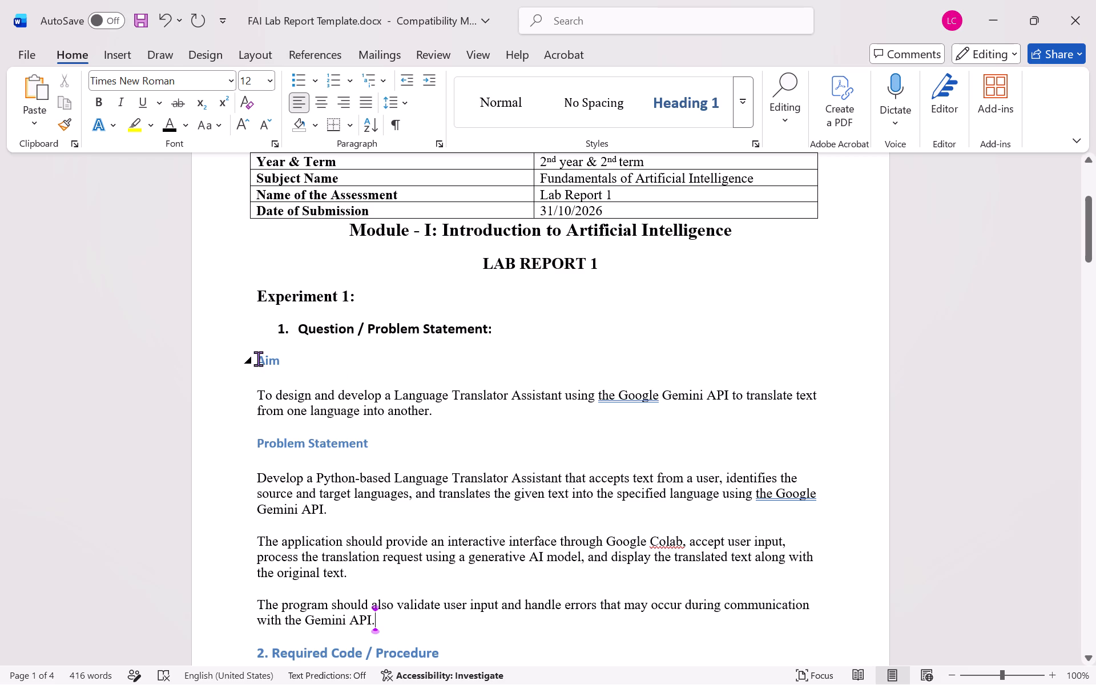
Change the font colour of the pasted Aim and Problem Statement text to black.
left_click_drag(258, 358, 386, 614)
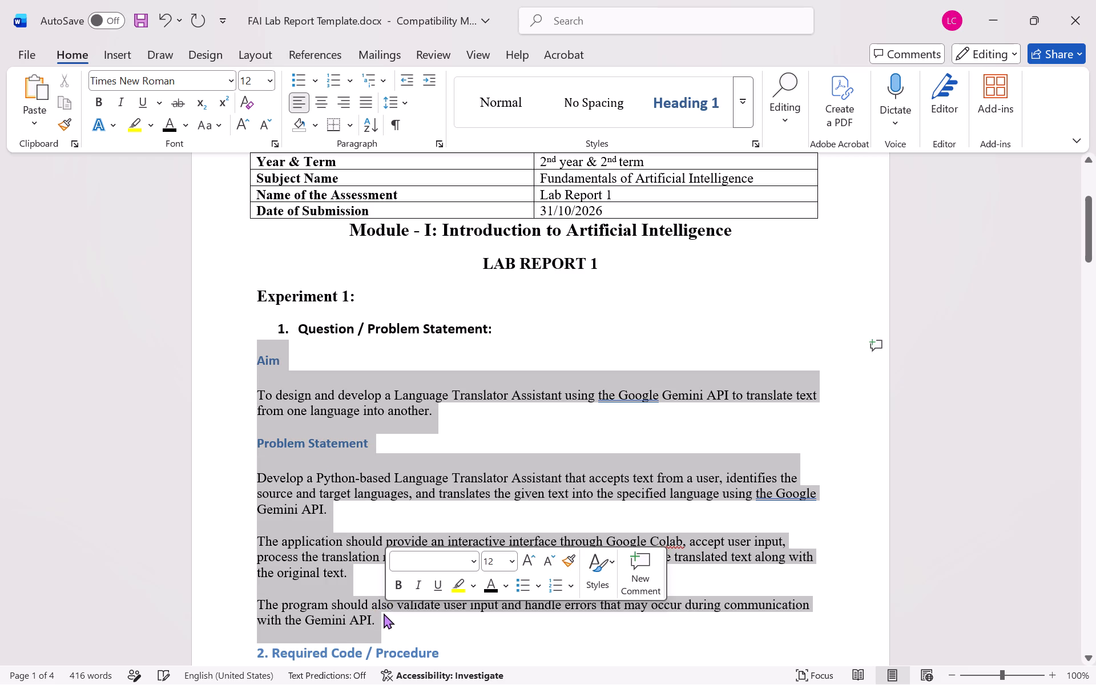
left_click(164, 128)
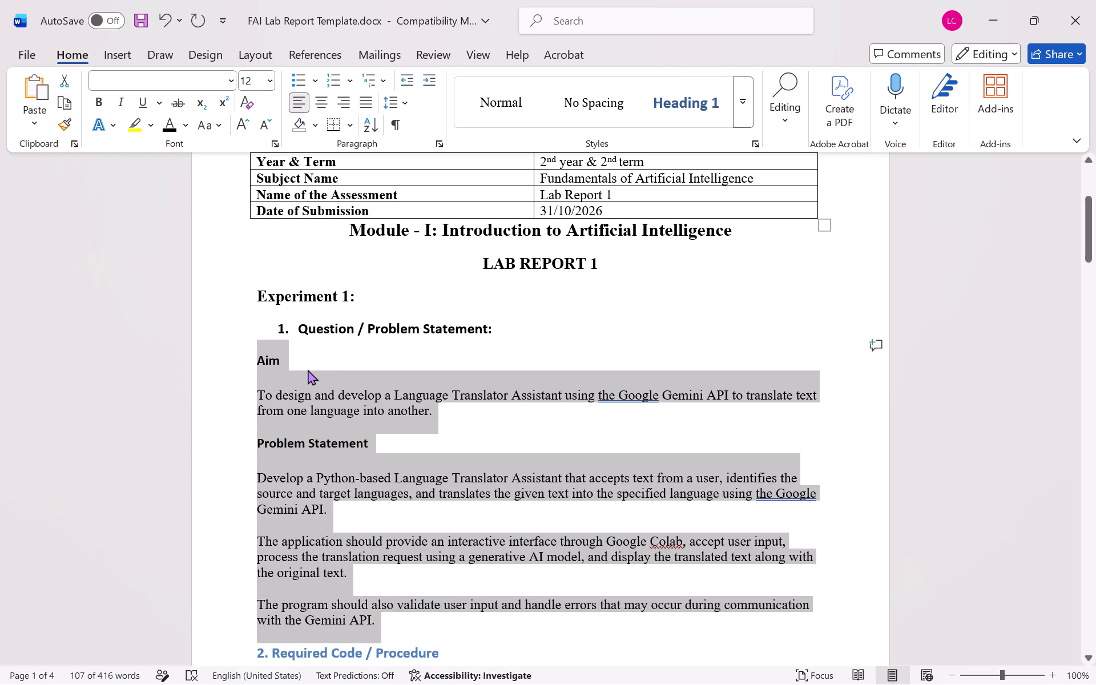
left_click(299, 357)
Replace the paragraph break between the Aim subheading and its sentence with a fresh one, and make the sentence non-bold.
left_click(273, 381)
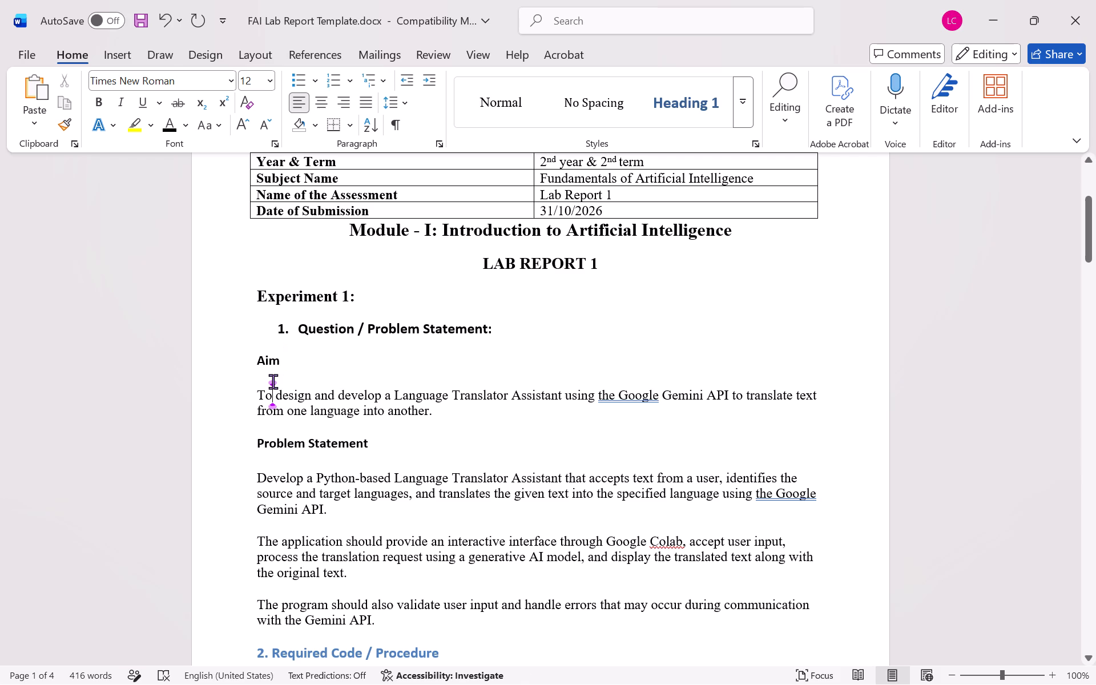
key("Left")
key("Left")
key("BackSpace")
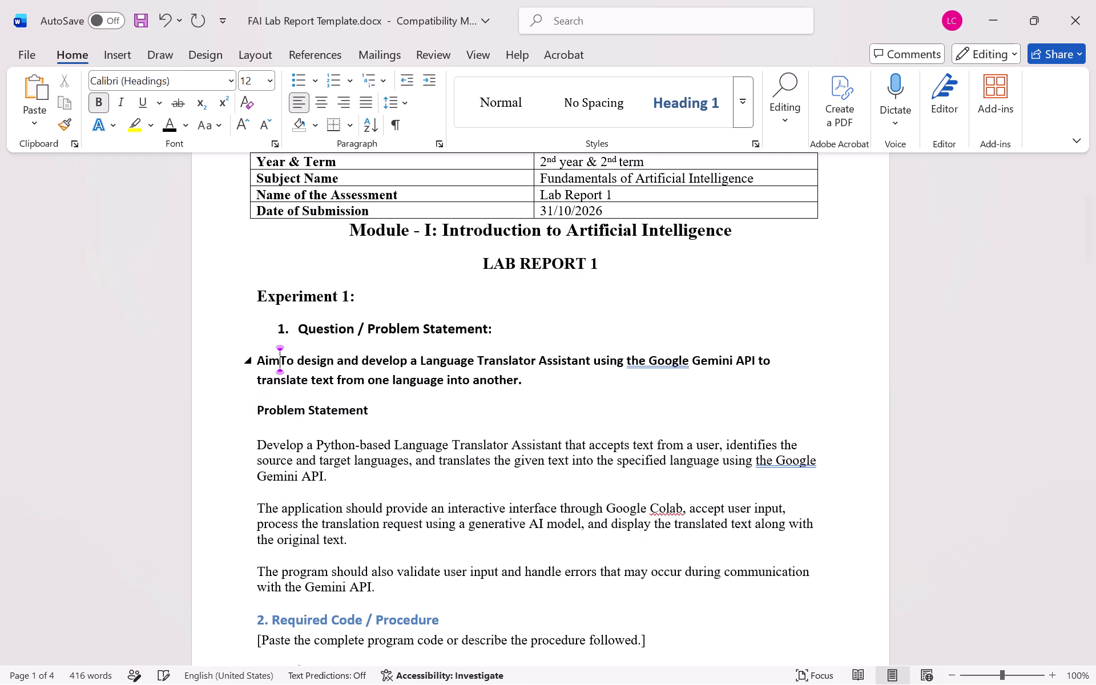
key("Return")
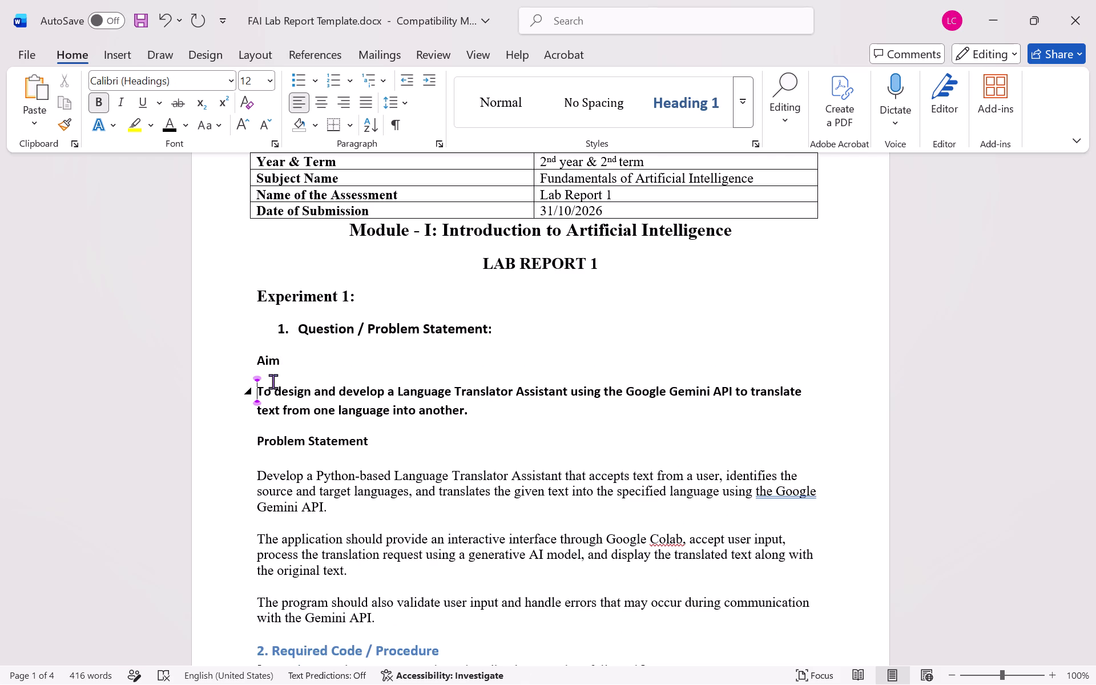
key("shift+Down")
key("shift+Down")
key("ctrl+b")
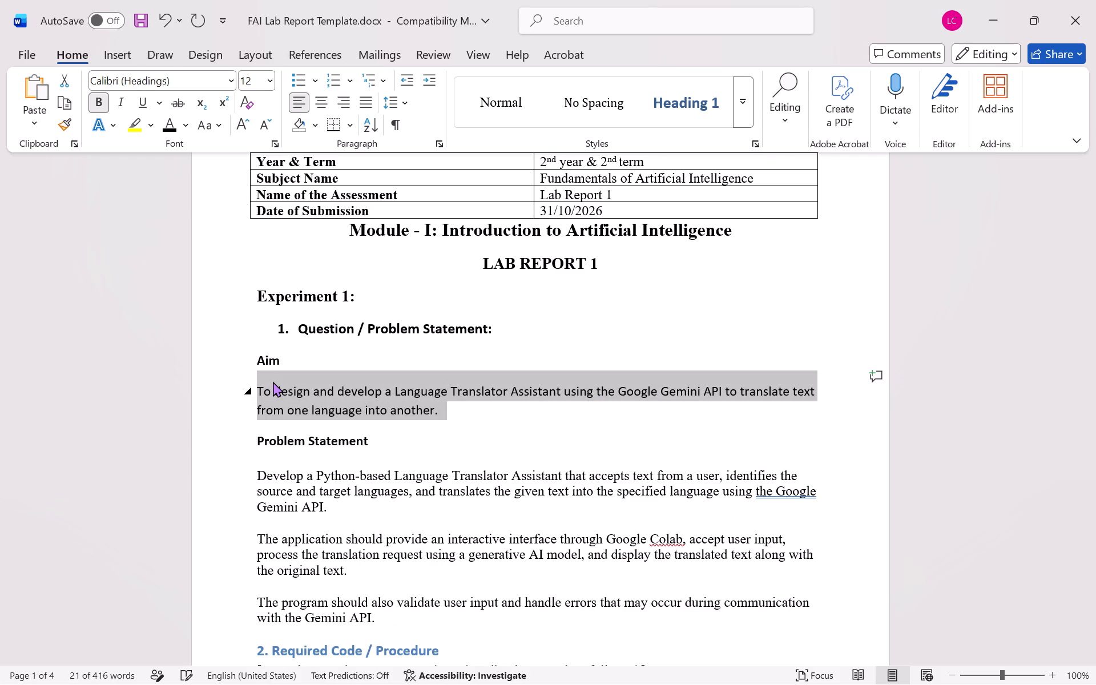
Add a colon at the end of the Aim subheading.
key("Right")
key("Up")
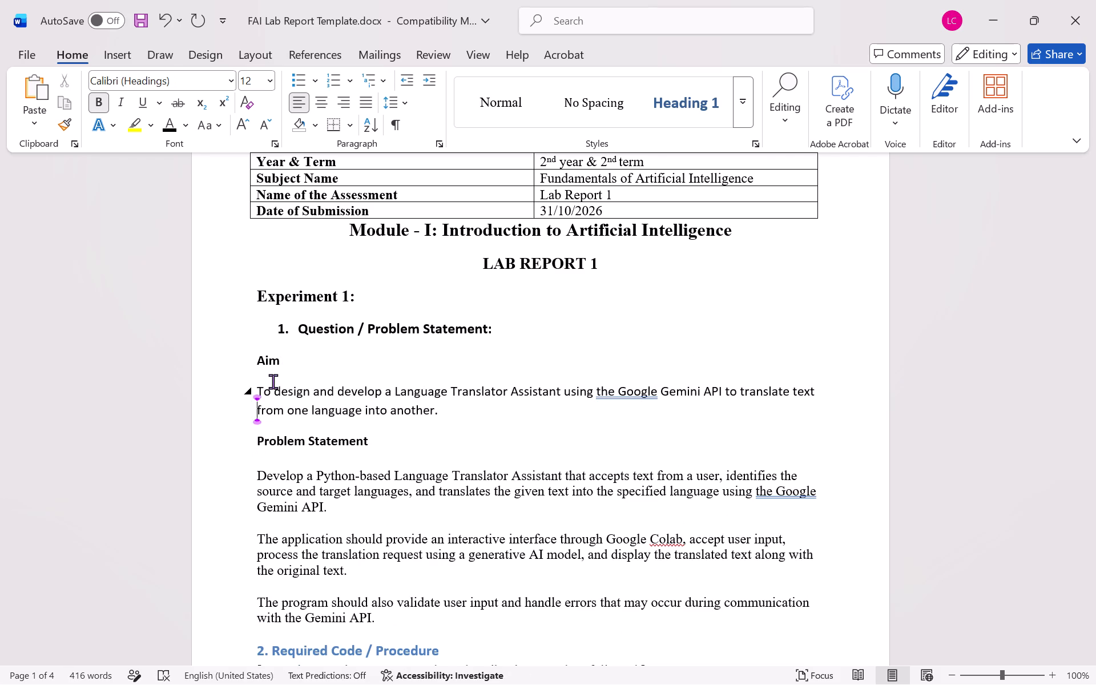
key("Up")
key("Up")
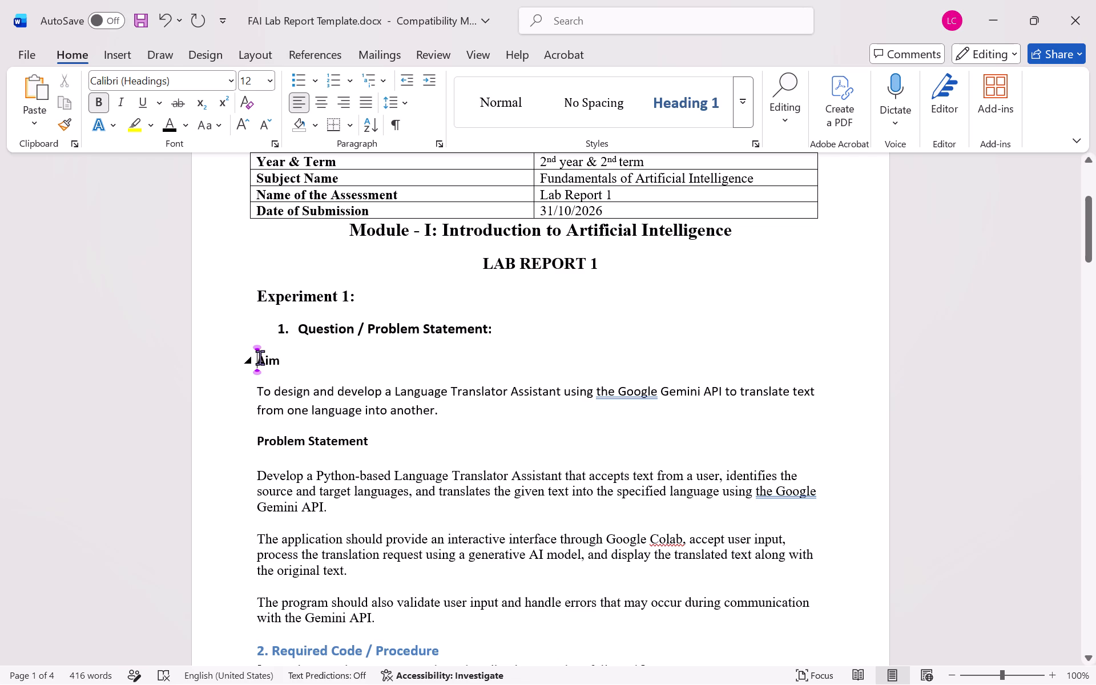
left_click_drag(257, 357, 284, 361)
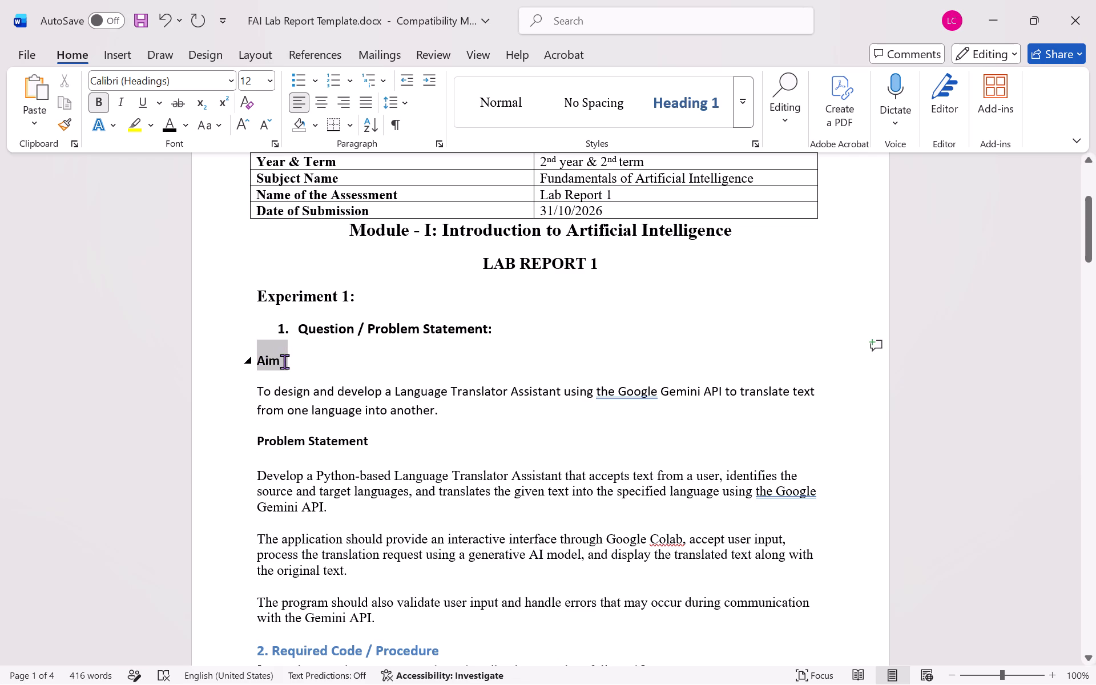
left_click(284, 361)
key("shift+colon")
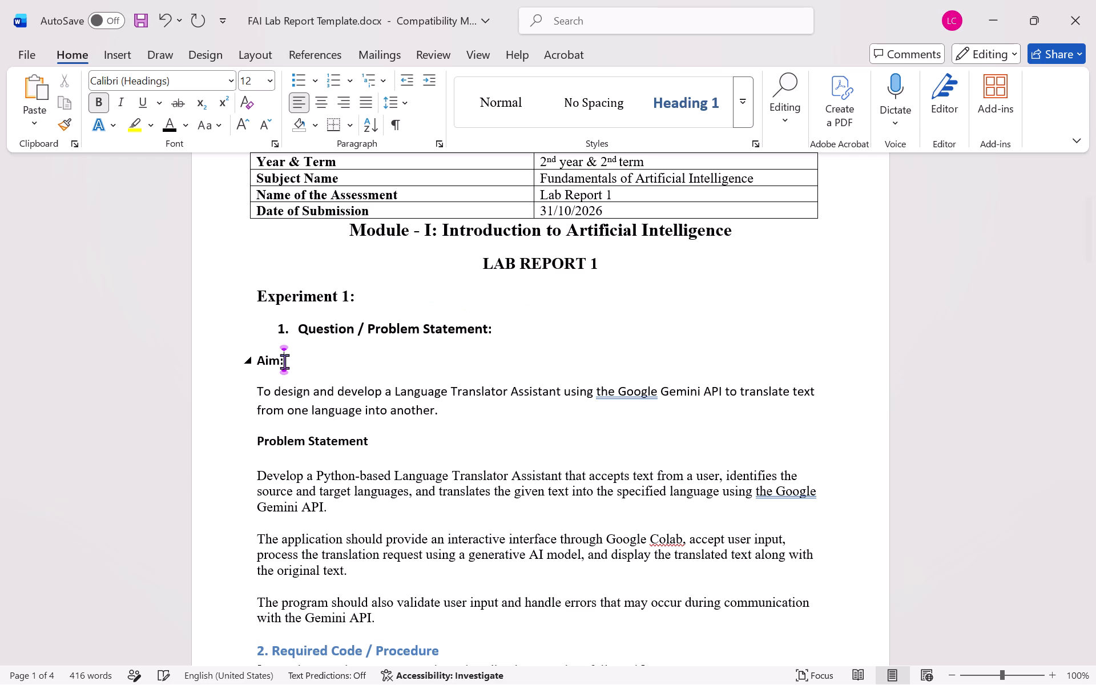
Add a colon at the end of the Problem Statement subheading below the aim.
key("Down")
key("Down")
key("Down")
key("Right")
key("Right")
key("Right")
key("Right")
key("Right")
key("Right")
key("Right")
key("Right")
key("Right")
key("Right")
key("Right")
key("Right")
key("Right")
key("shift+colon")
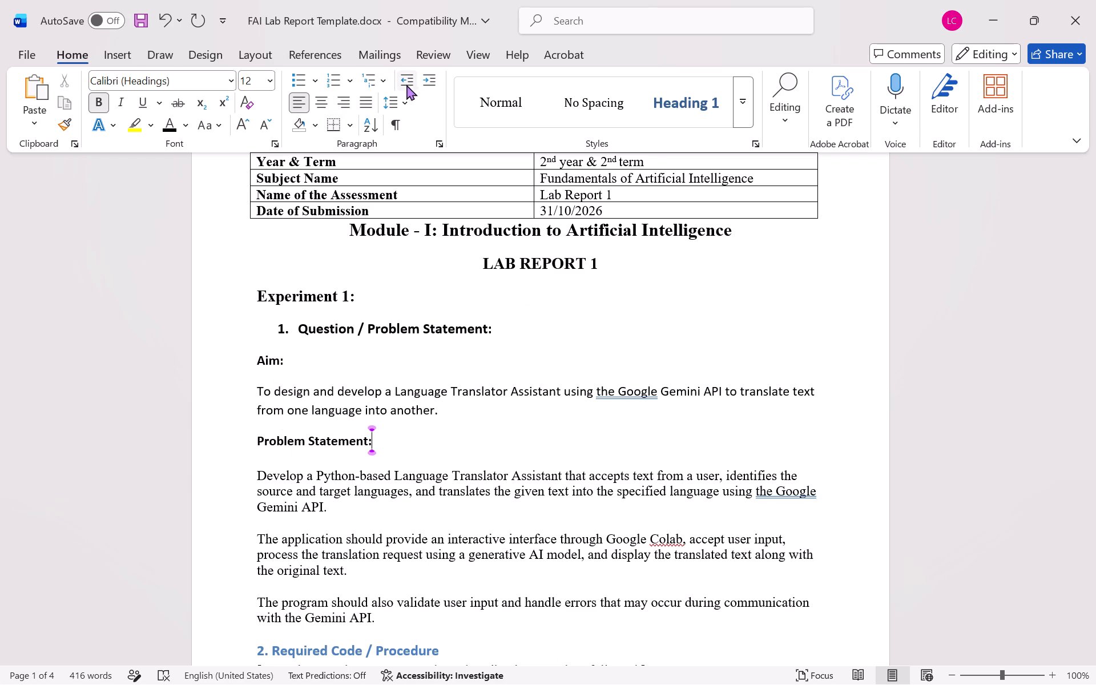
Set the line spacing to 1.0 for everything from the Experiment 1 heading through the section 5 Explanation text.
left_click(404, 100)
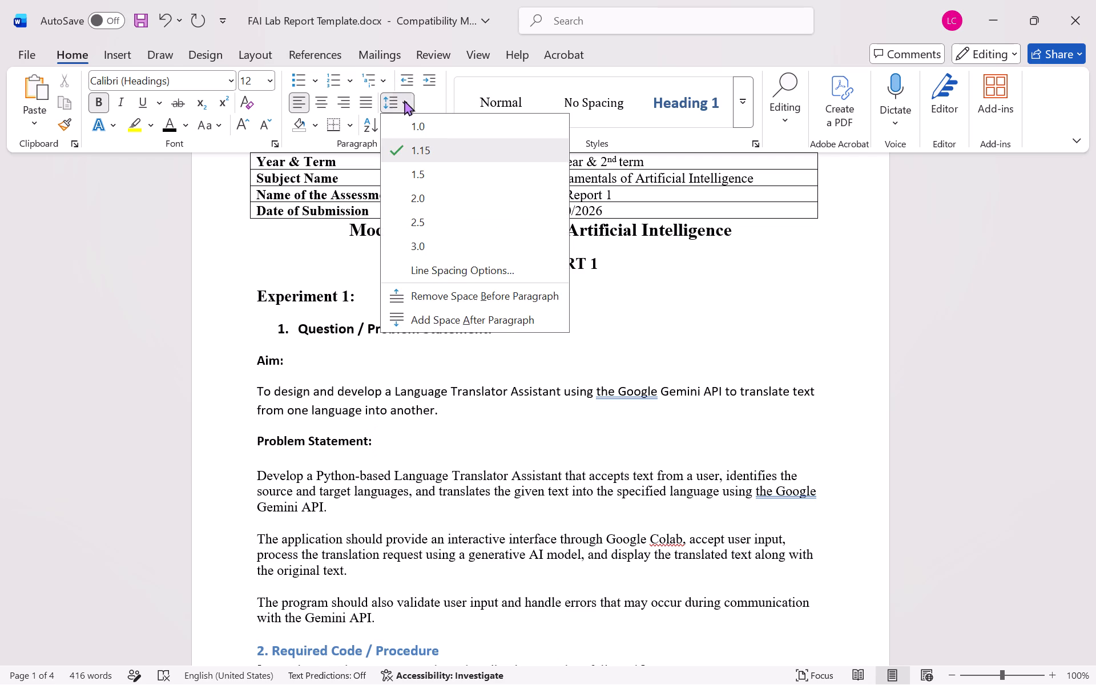
left_click(401, 127)
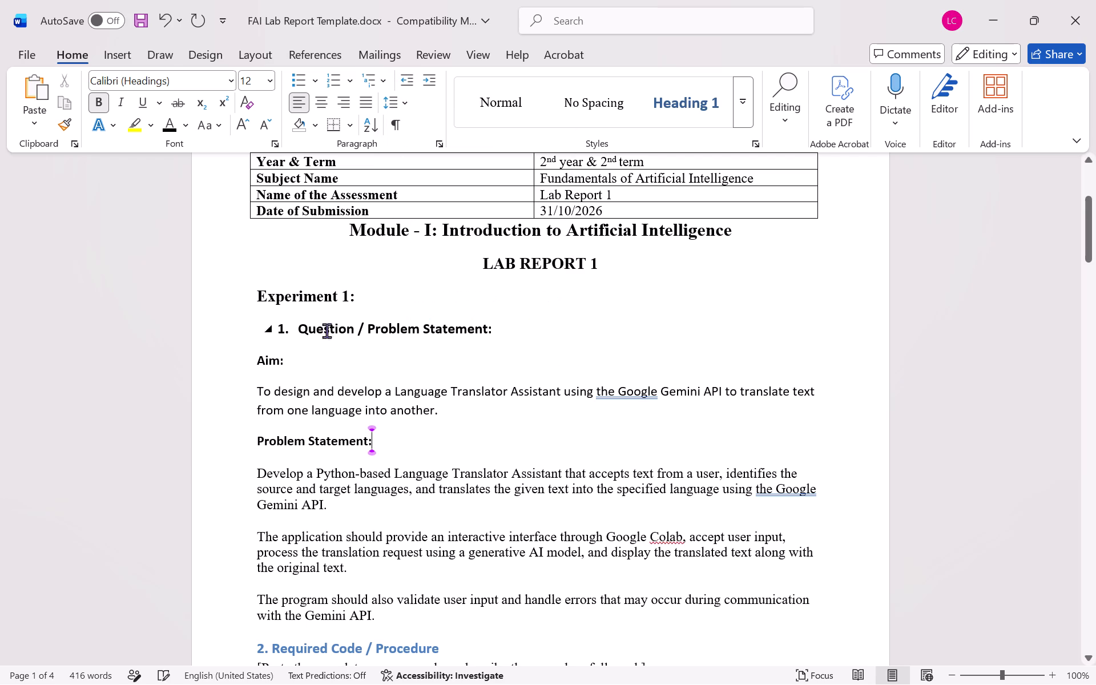
key("ctrl+a")
left_click(266, 356)
left_click_drag(249, 289, 454, 684)
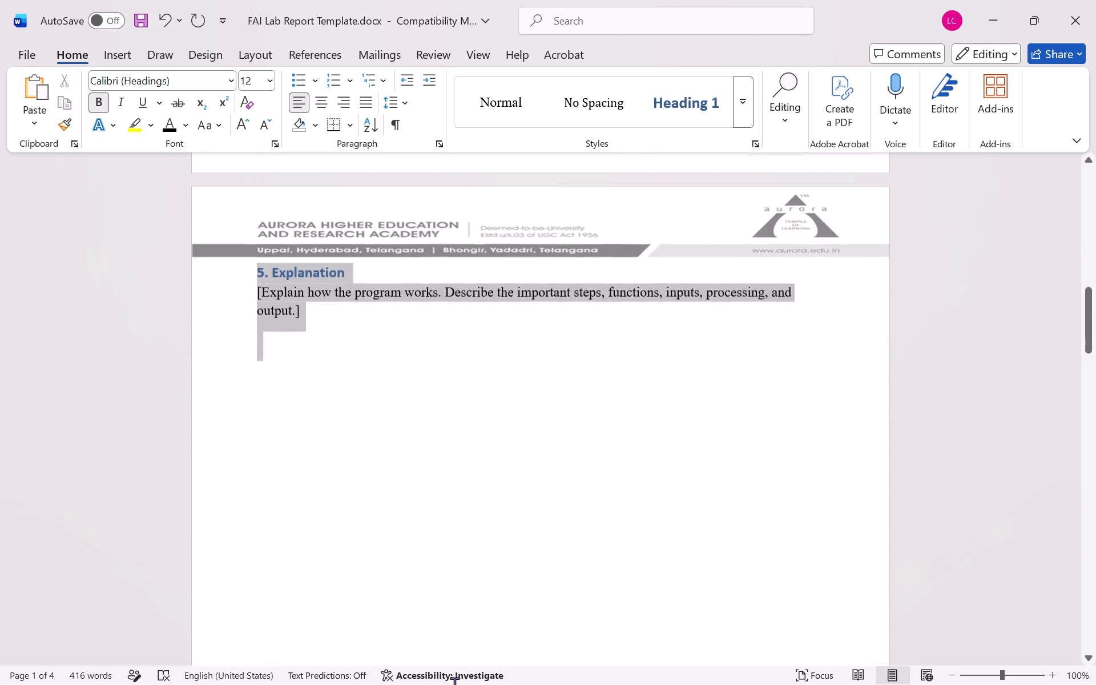
left_click_drag(454, 684, 456, 681)
scroll(392, 445, "up", 1)
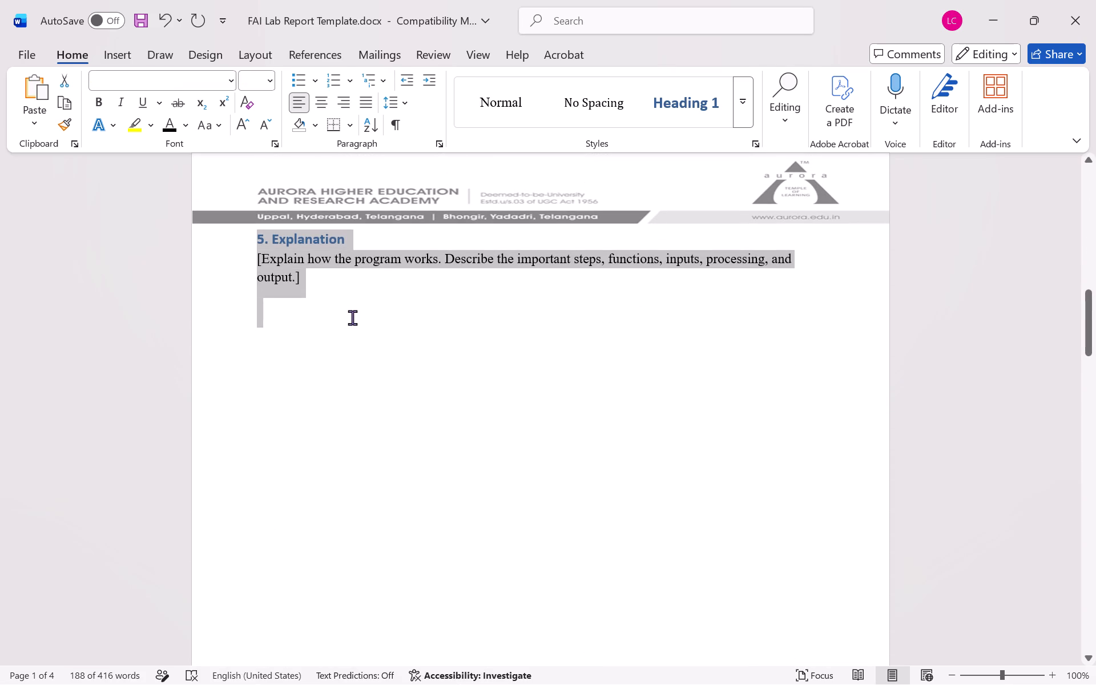
left_click(395, 95)
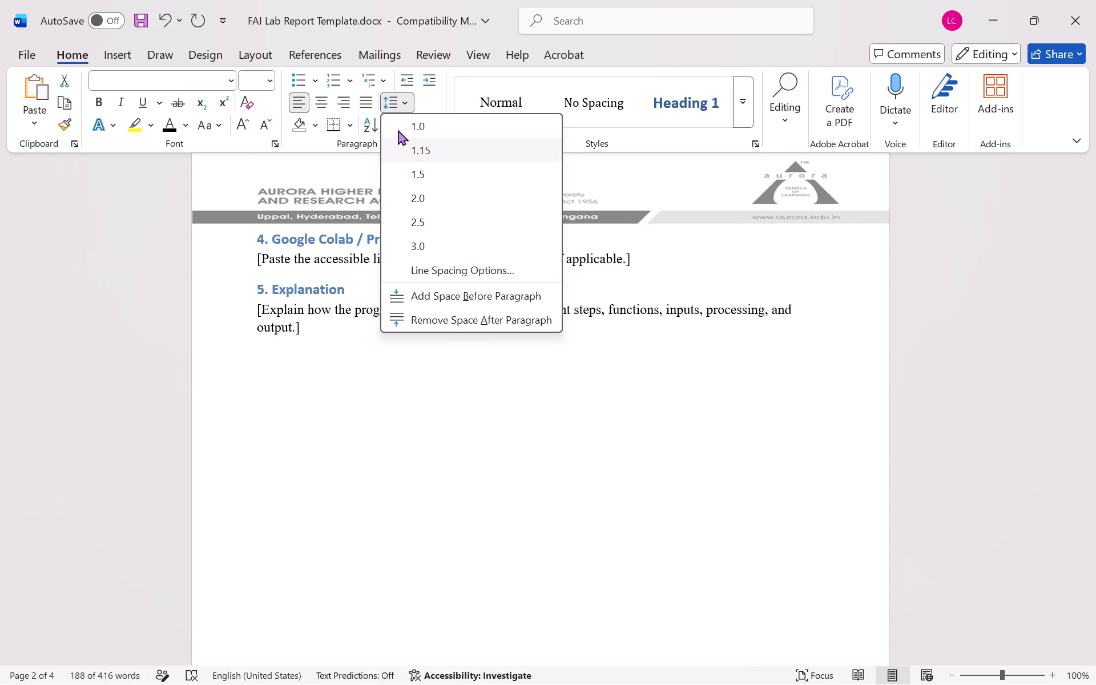
left_click(400, 124)
scroll(382, 259, "up", 5)
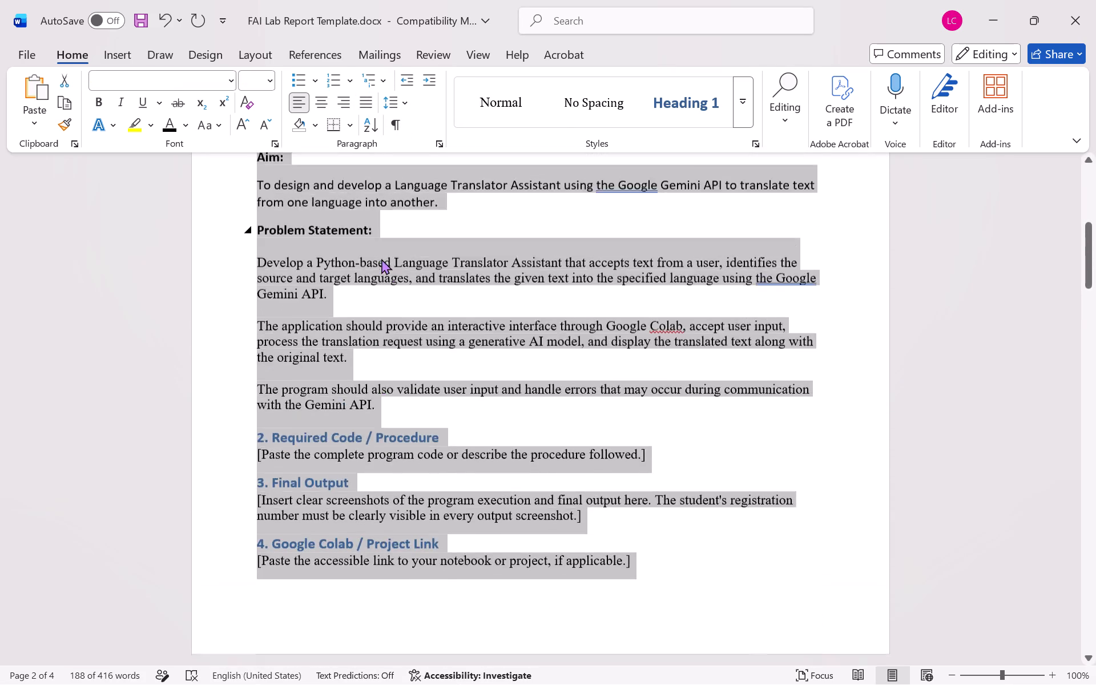
scroll(381, 259, "up", 1)
left_click(354, 283)
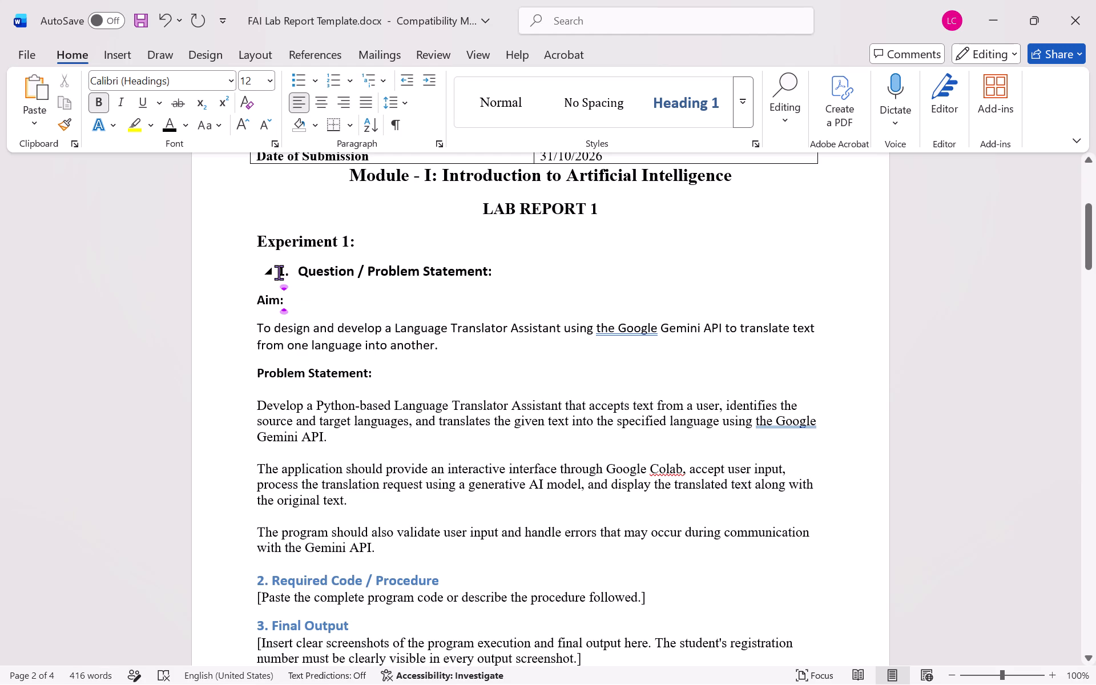
Indent the Aim and Problem Statement subheadings and paragraphs one level, aligning them with the numbered heading above.
left_click_drag(258, 297, 385, 547)
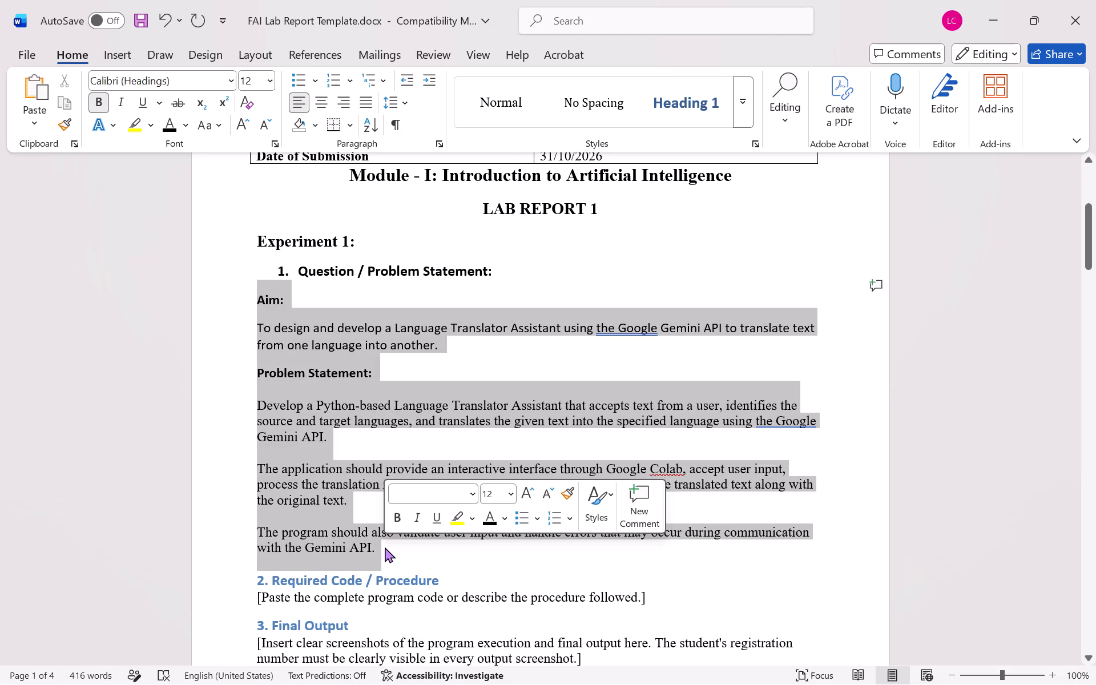
key("Tab")
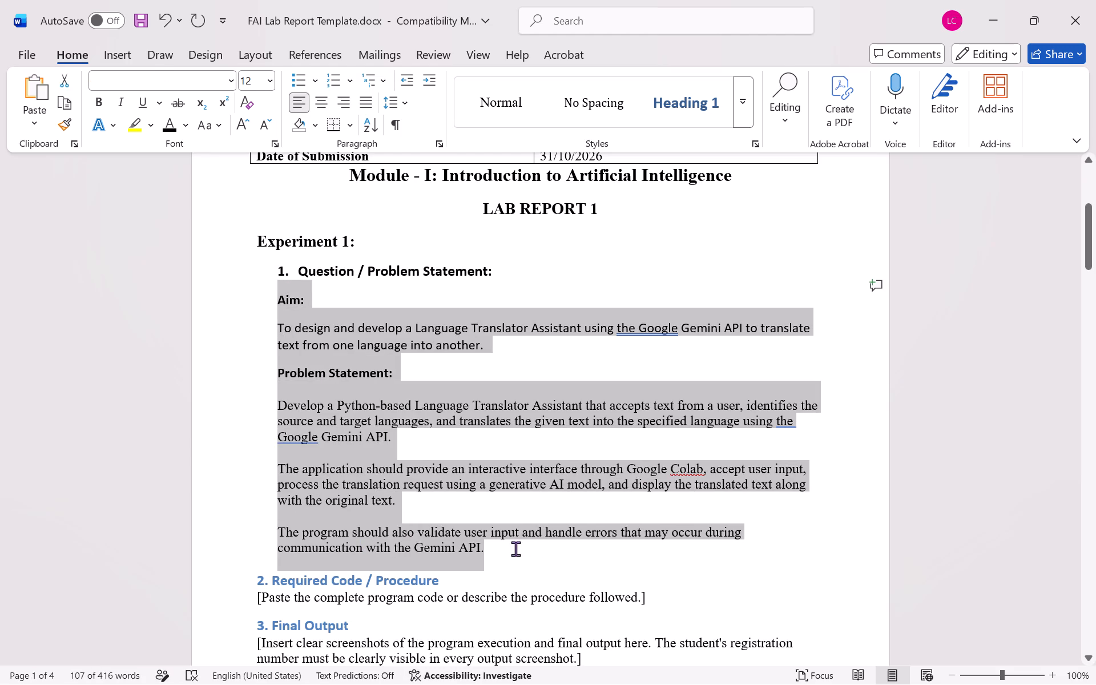
left_click(495, 550)
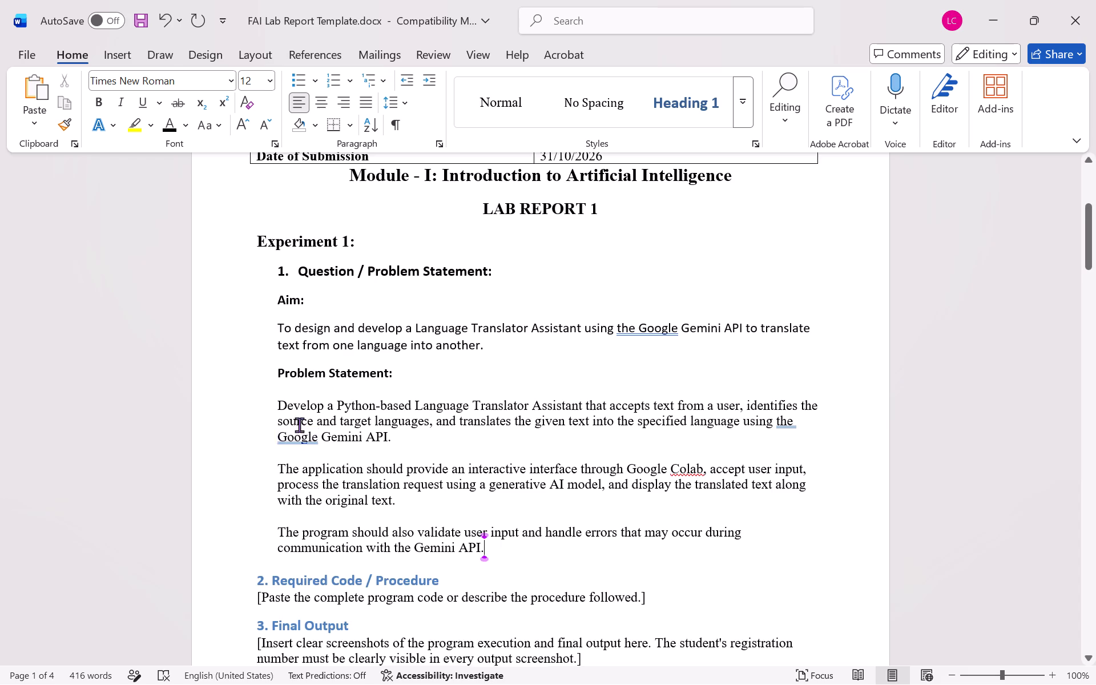
Delete the bracketed placeholder text under the "2. Required Code / Procedure" heading.
scroll(299, 425, "down", 1)
left_click_drag(255, 487, 696, 486)
key("BackSpace")
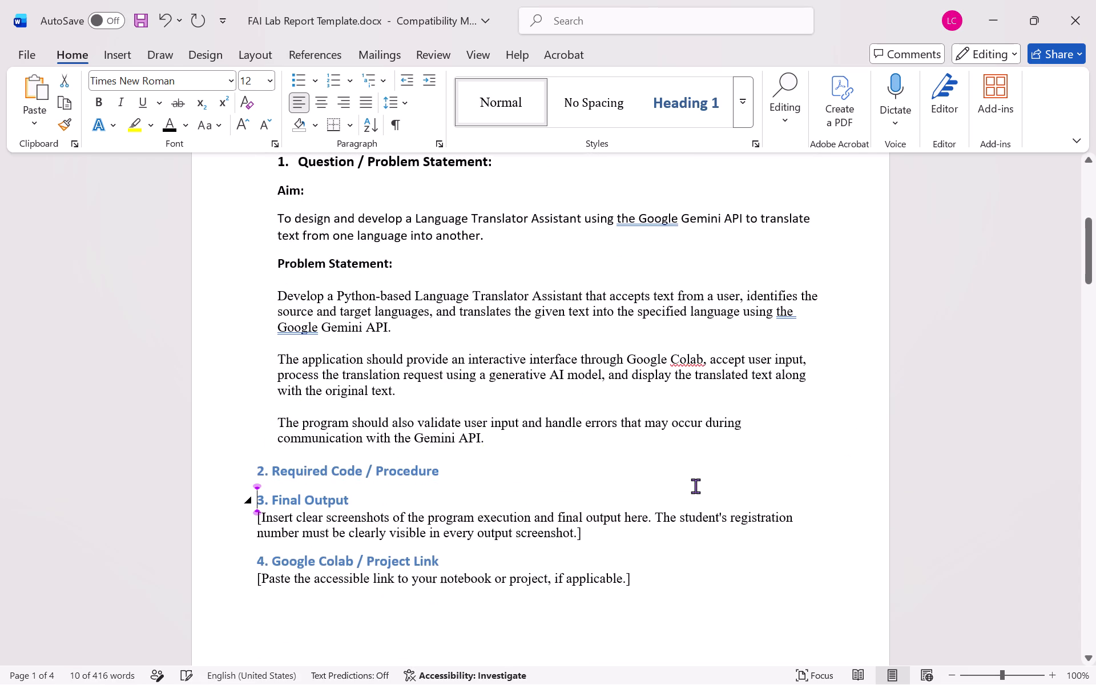
key("Return")
key("Up")
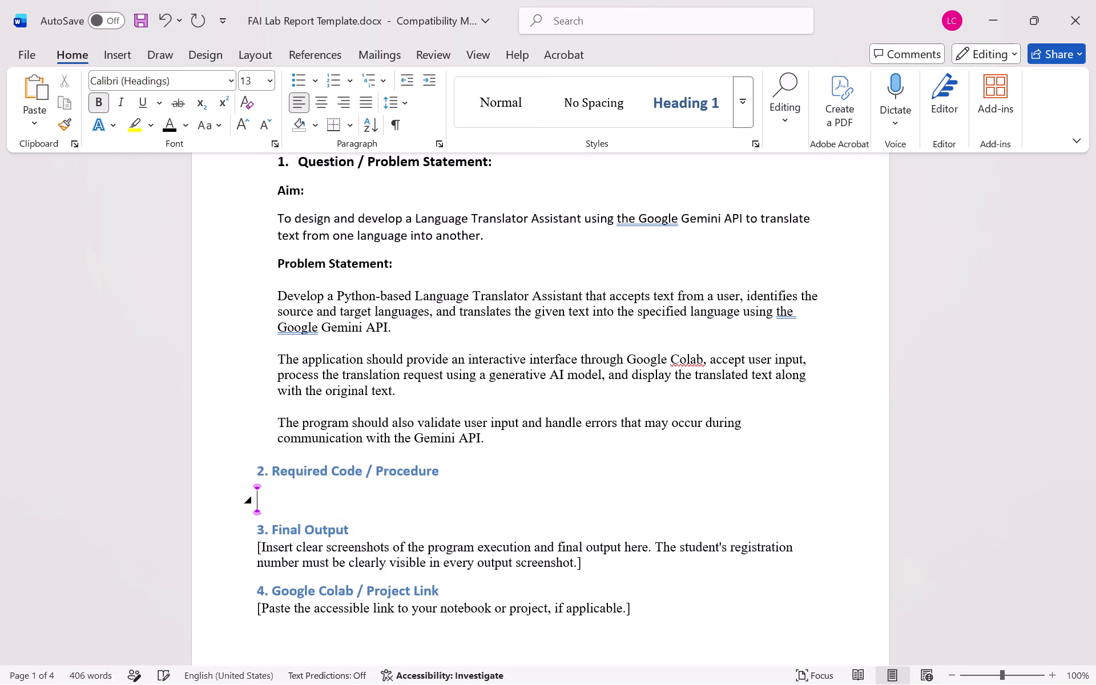
key("BackSpace")
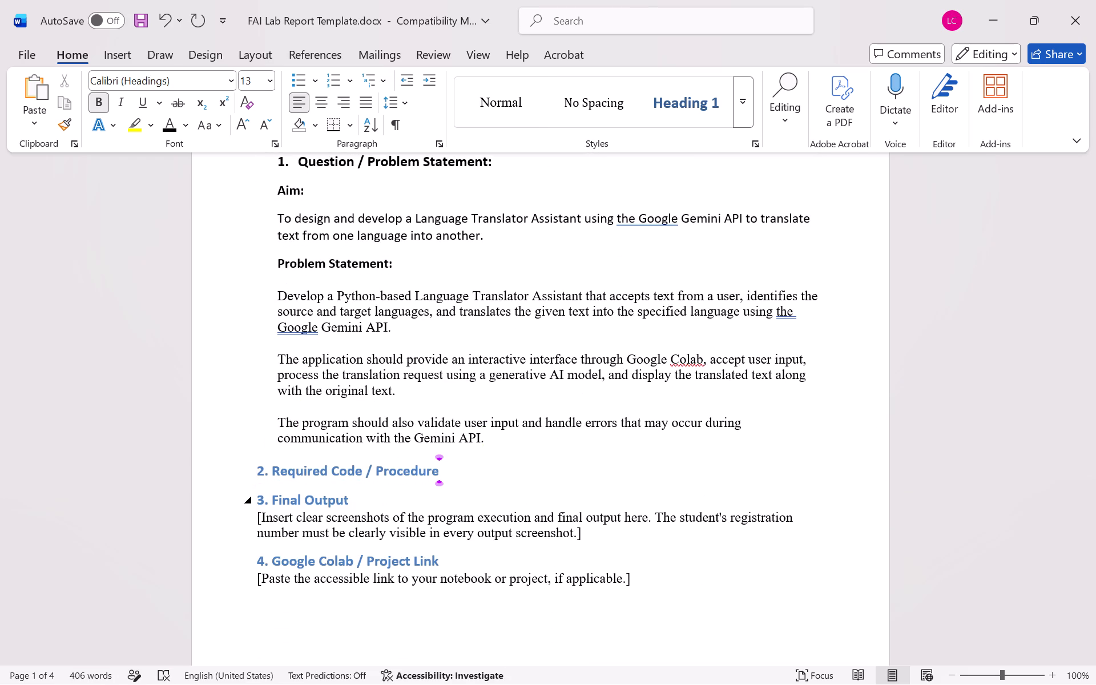
Change the font colour of the "2. Required Code / Procedure" heading to black.
key("shift+Left")
key("shift+Left")
key("shift+Left")
key("shift+Left")
key("shift+Left")
key("shift+Left")
key("shift+Left")
key("shift+Left")
key("shift+Left")
key("shift+Left")
key("shift+Left")
key("shift+Left")
key("shift+Left")
key("shift+Left")
key("shift+Left")
key("shift+Left")
key("shift+Left")
key("shift+Left")
key("shift+Left")
key("shift+Left")
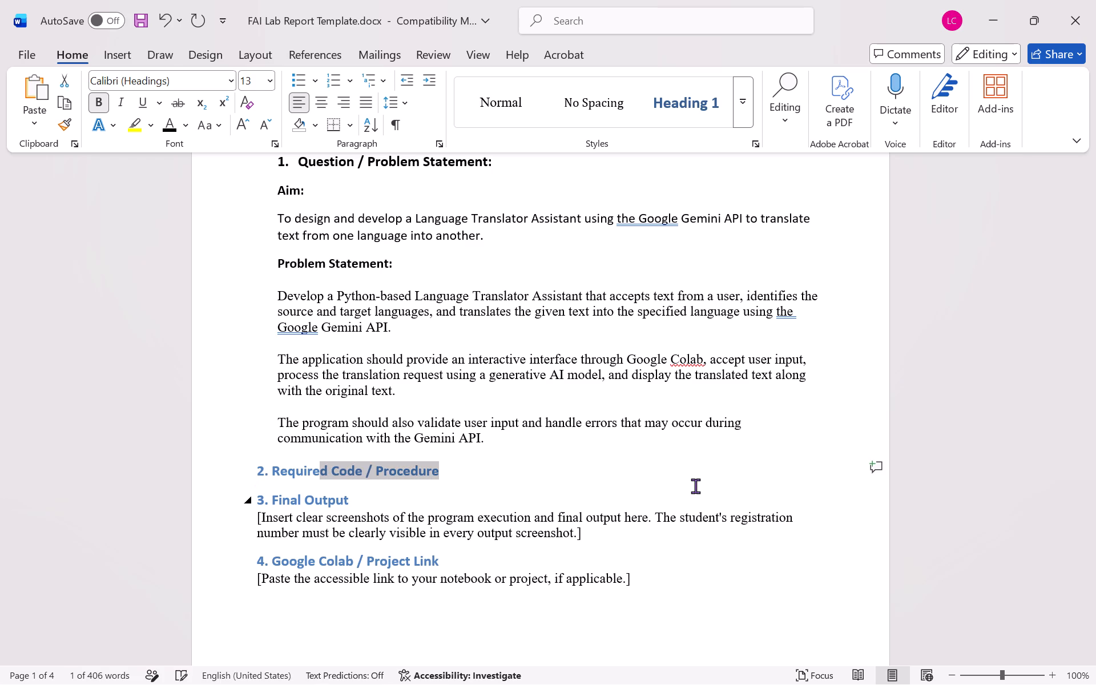
key("shift+Left")
key("shift+Left")
key("shift+Left")
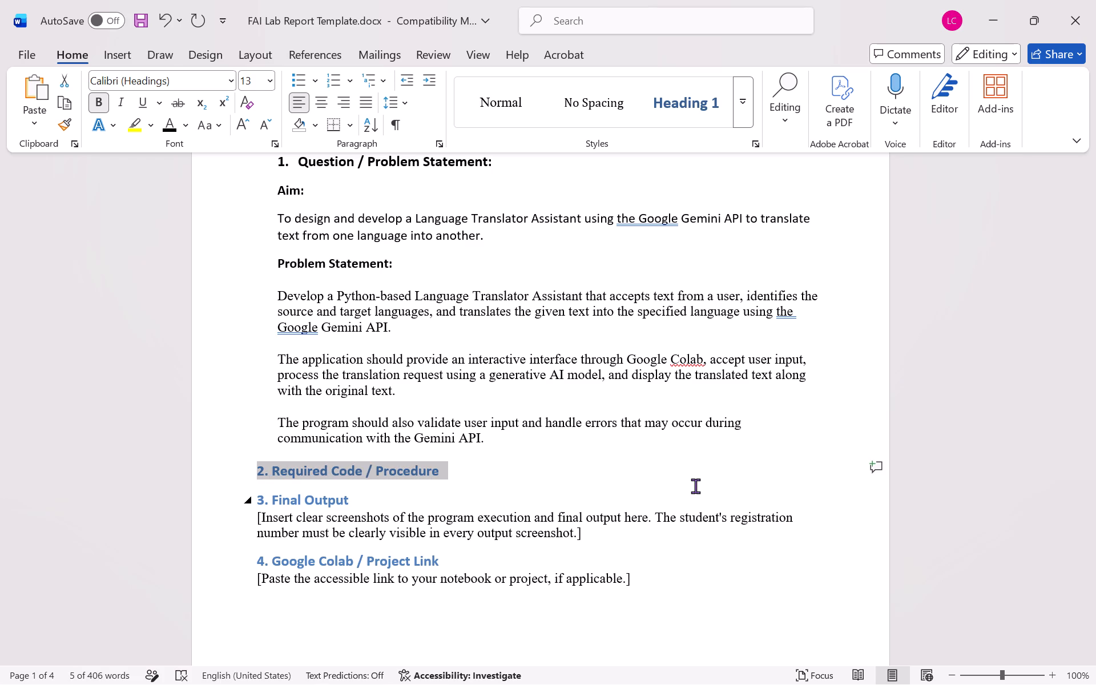
left_click(173, 124)
left_click(477, 480)
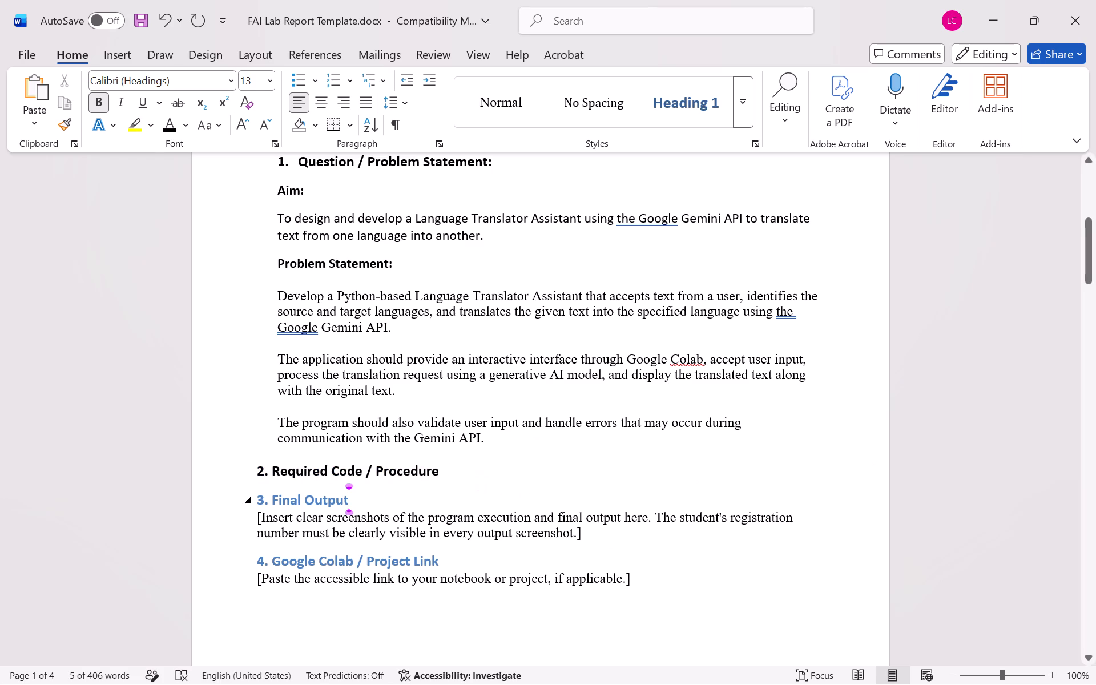
left_click(453, 474)
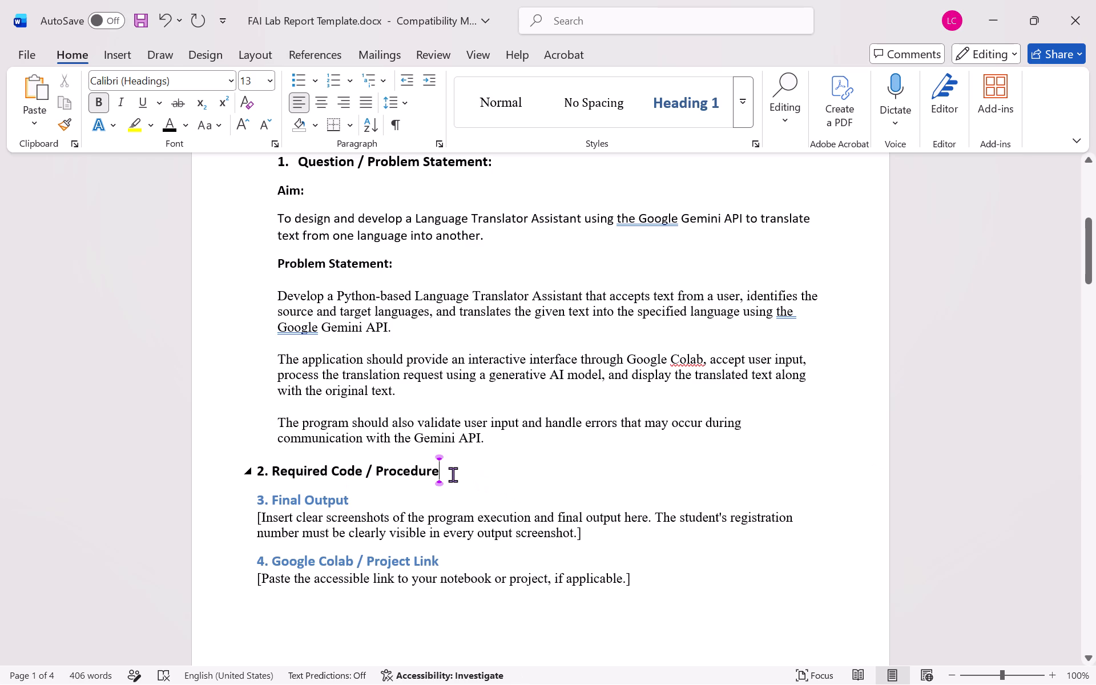
key("shift+colon")
key("Return")
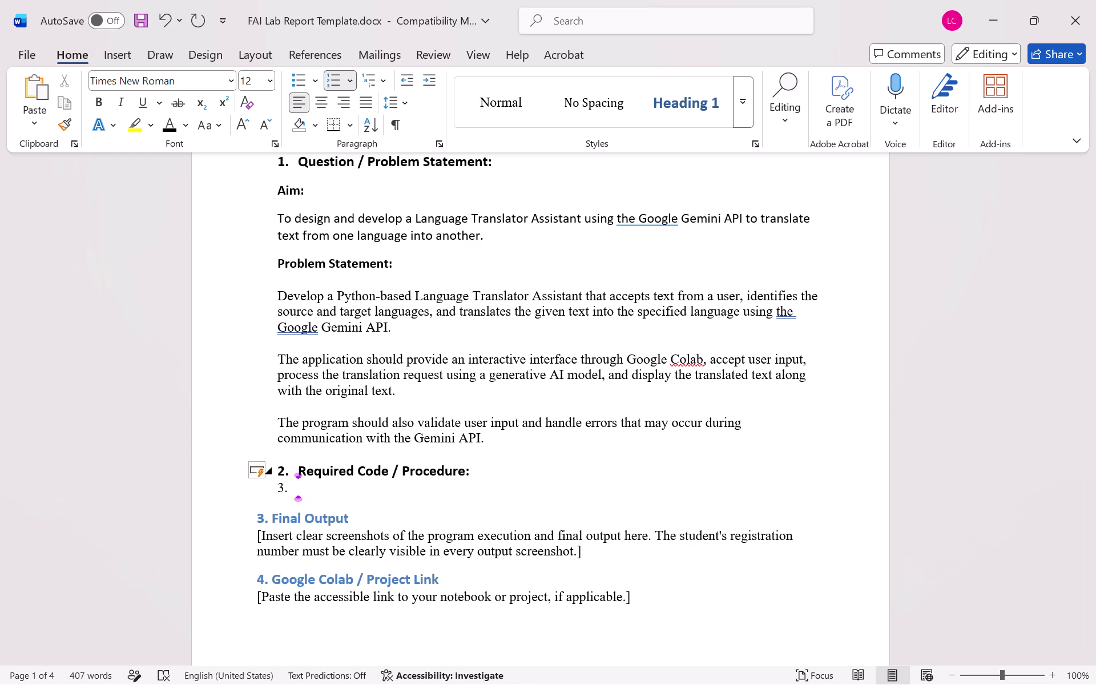
key("BackSpace")
key("BackSpace")
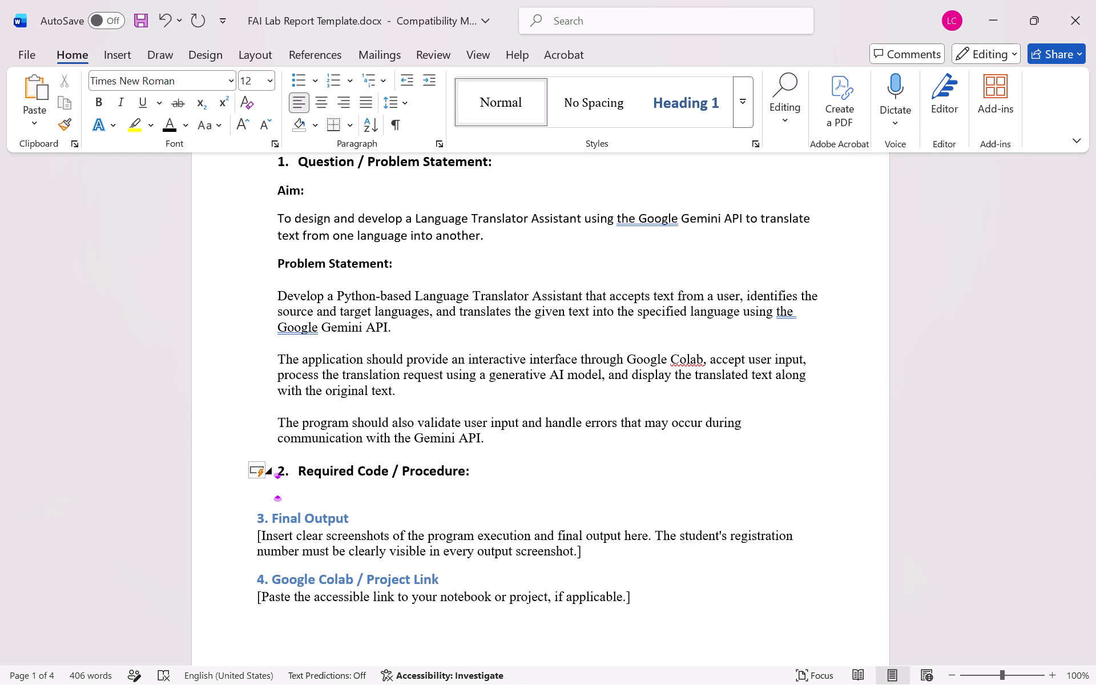
key("ctrl+z")
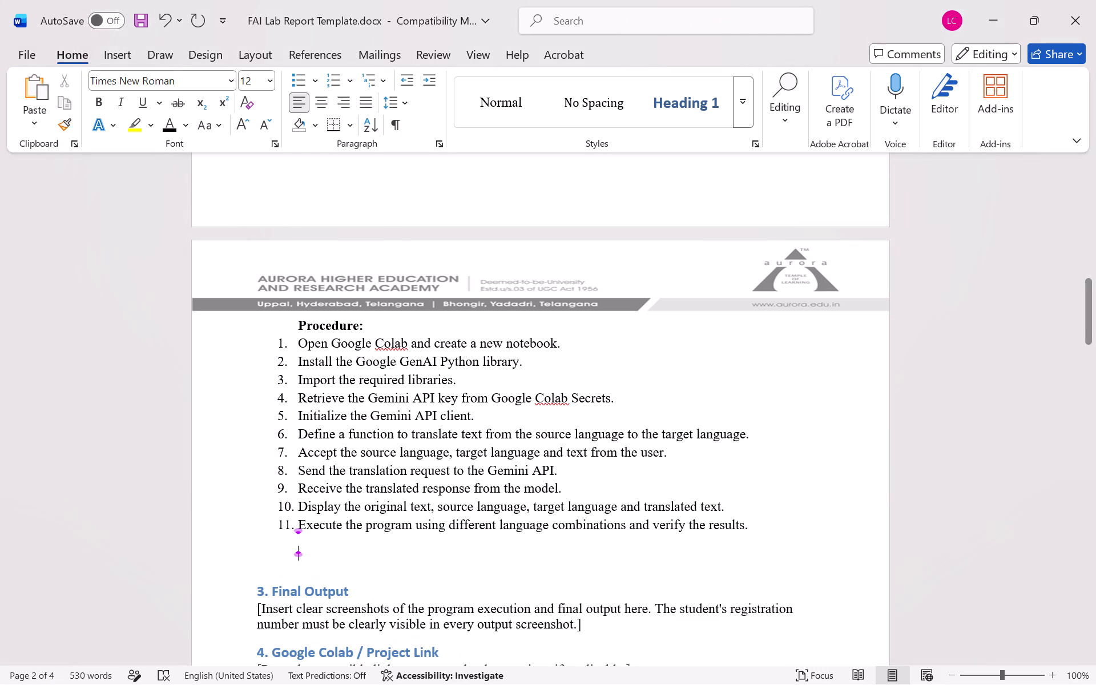
key("ctrl+v")
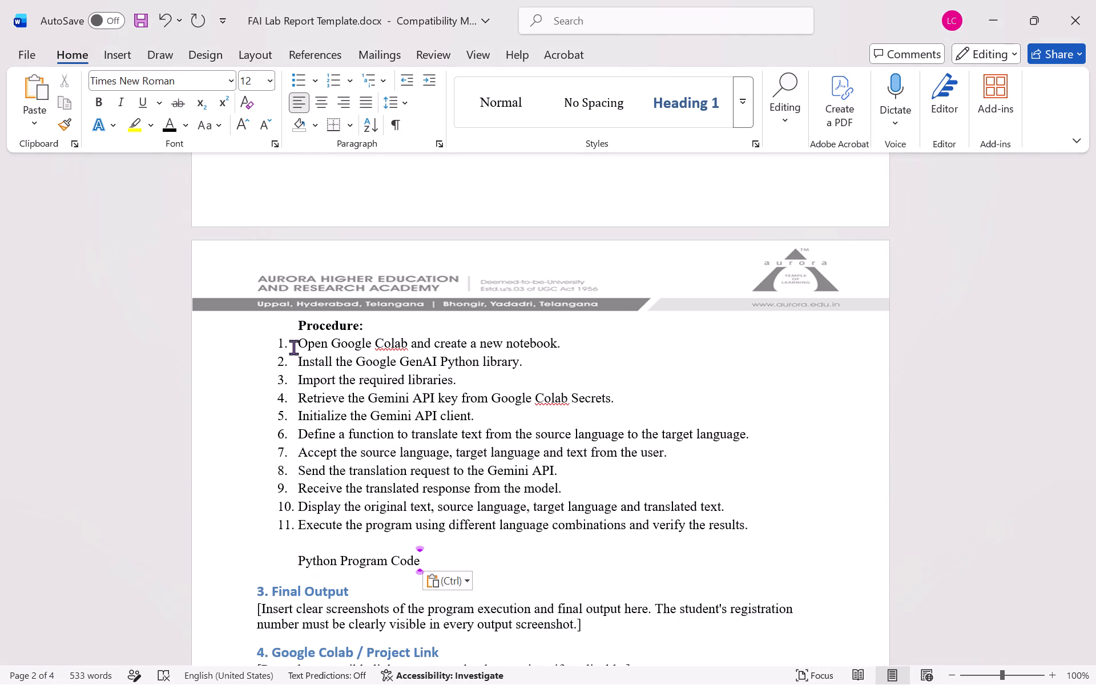
Make the pasted "Python Program Code" subheading bold.
key("shift+Left")
key("shift+Left")
key("shift+Left")
key("shift+Left")
key("shift+Left")
key("shift+Left")
key("shift+Left")
key("shift+Left")
key("shift+Left")
key("shift+Left")
key("shift+Left")
key("shift+Left")
key("shift+Left")
key("shift+Left")
key("shift+Left")
key("shift+Left")
key("shift+Left")
key("shift+Left")
key("shift+Left")
key("shift+Left")
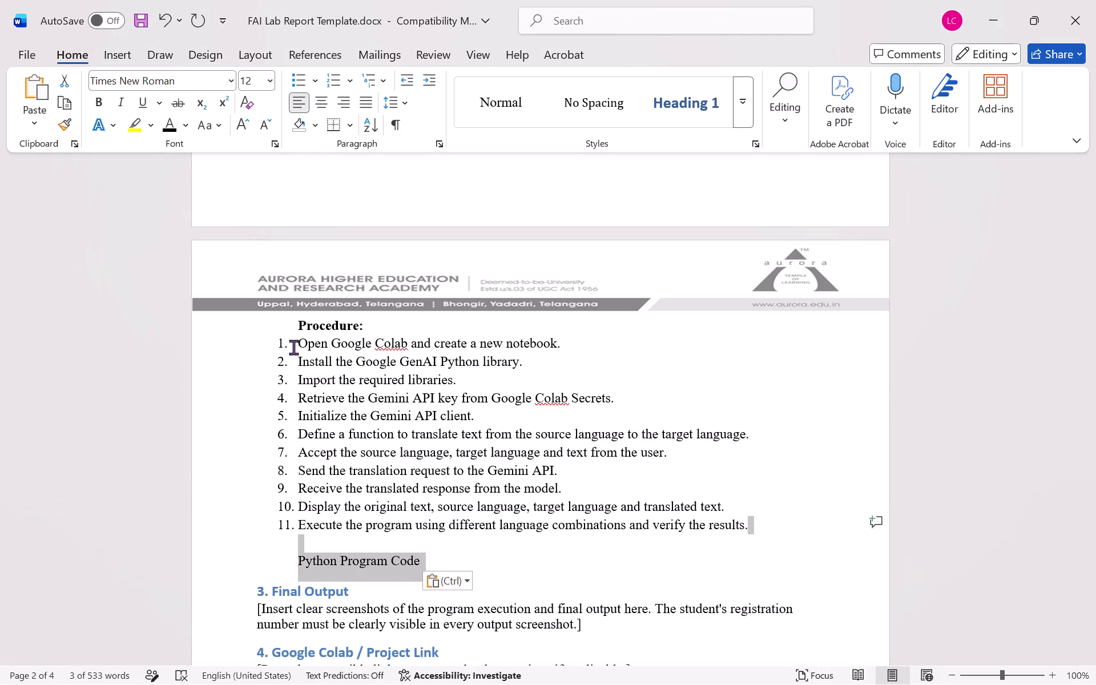
key("shift+Right")
key("shift+Right")
key("ctrl+b")
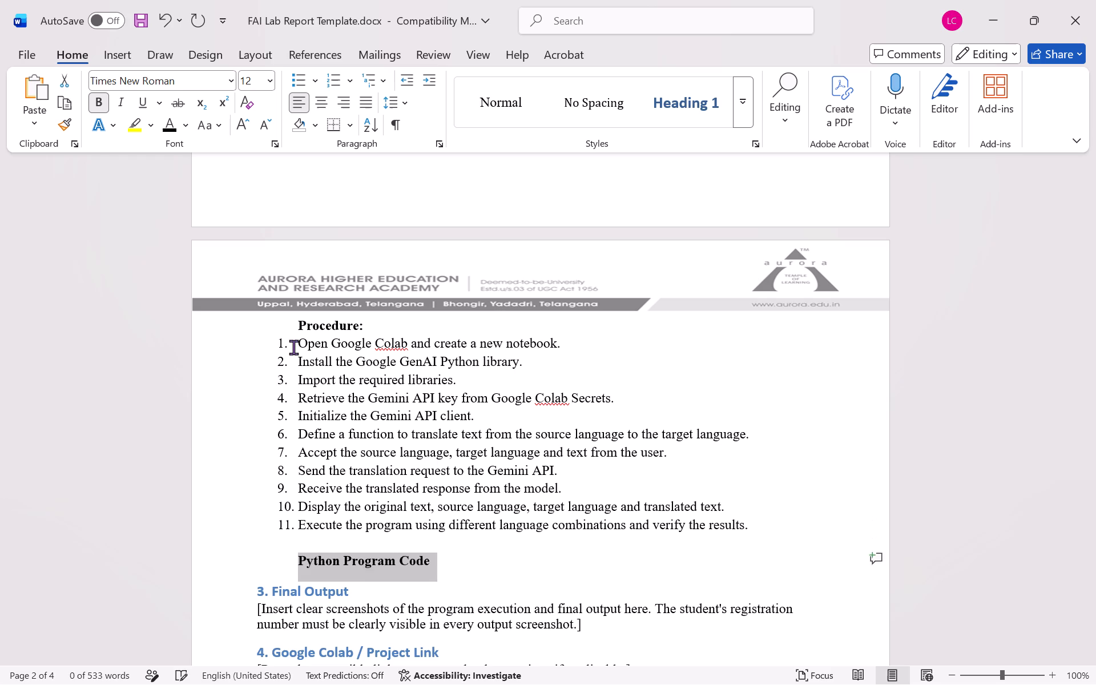
End the Python Program Code subheading with a colon and add two new lines beneath it.
key("Right")
key("Left")
key("shift+colon")
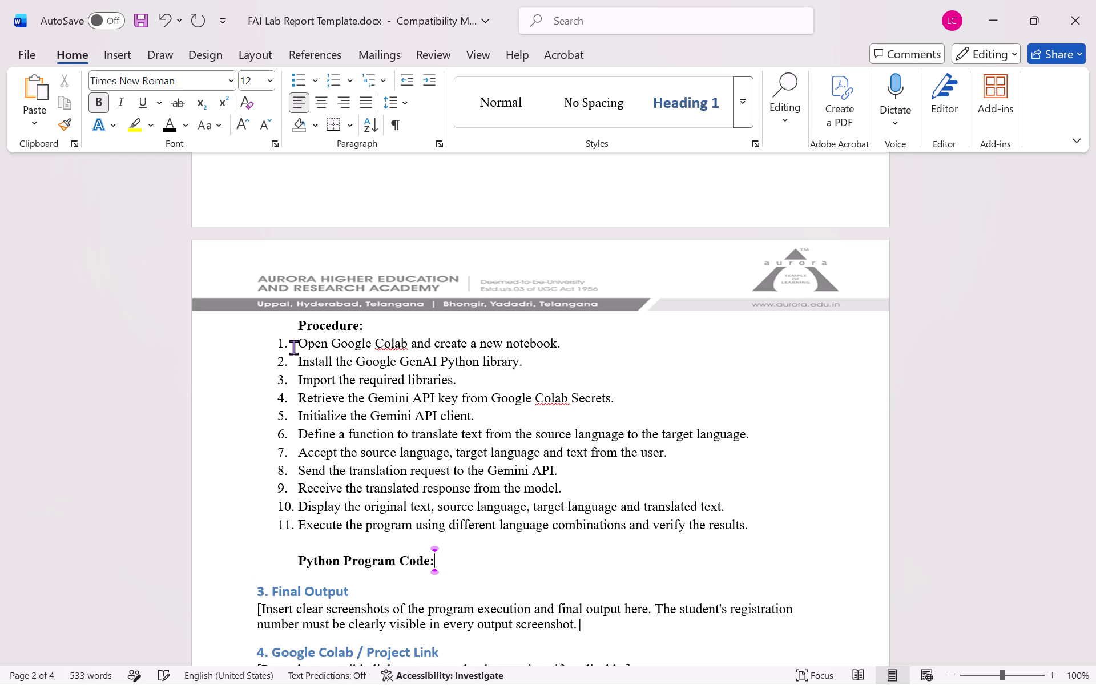
key("Return")
key("Return")
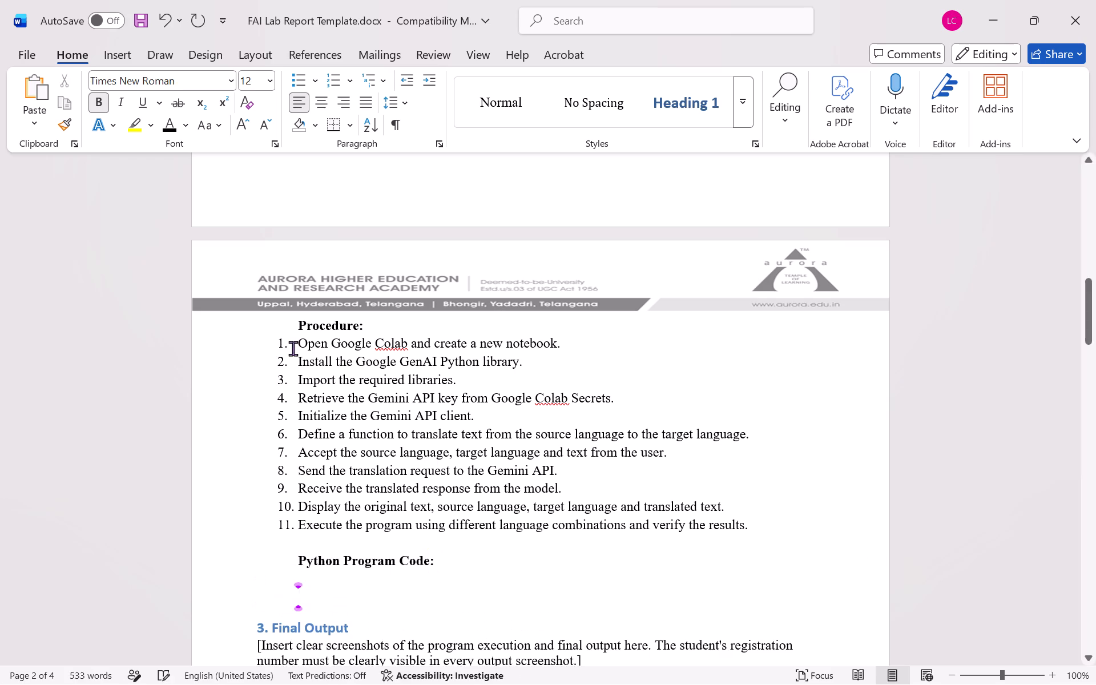
Switch to Chrome, search for "google colab" in a new browser tab and open the Google Colab site.
left_click(482, 682)
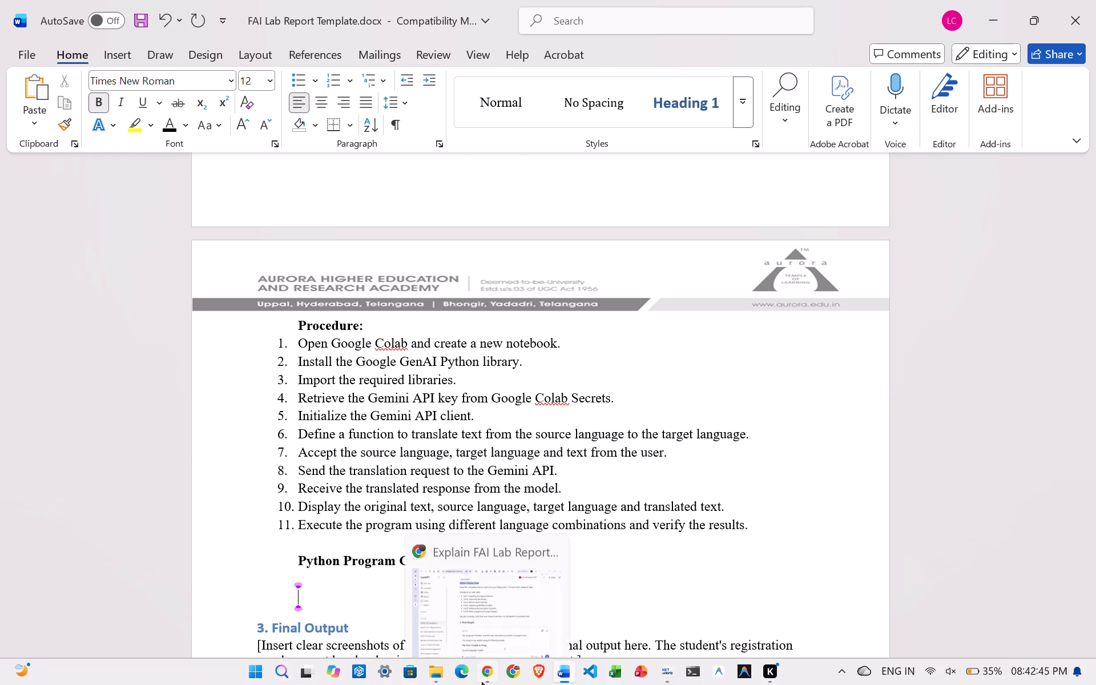
left_click(297, 124)
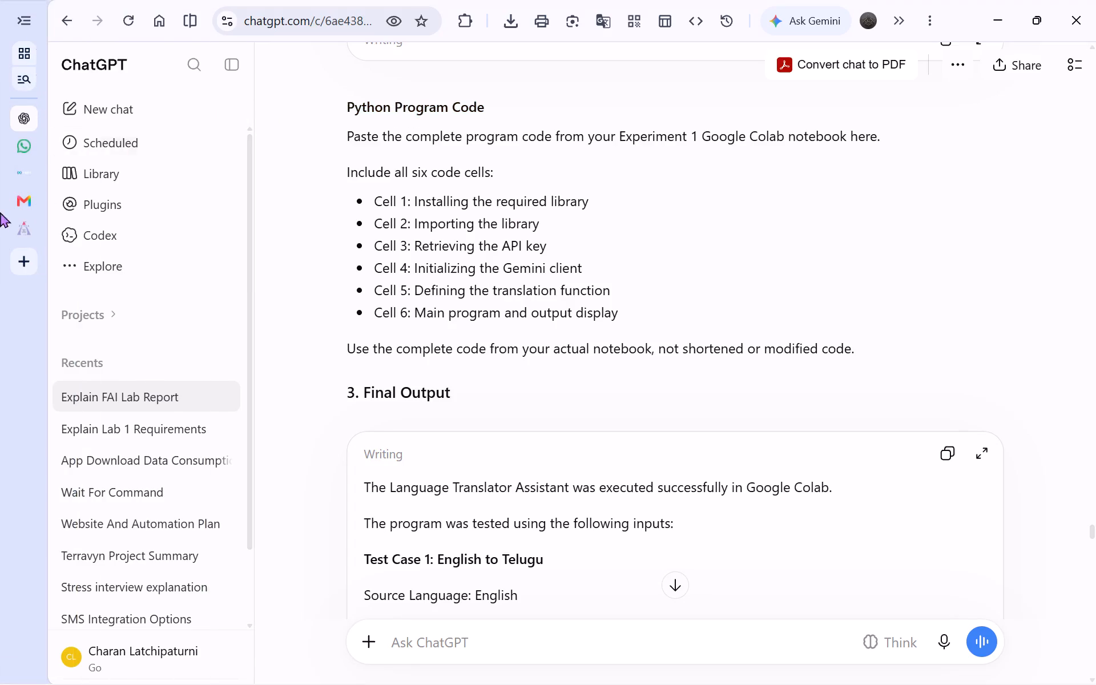
left_click(31, 252)
left_click(277, 17)
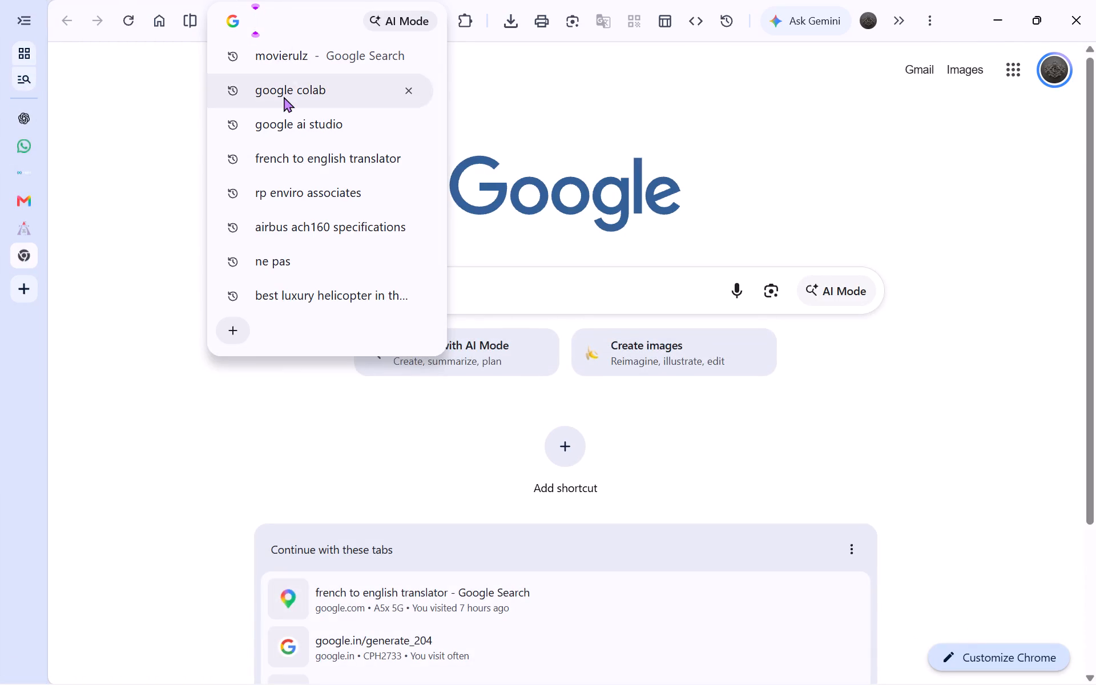
left_click(284, 96)
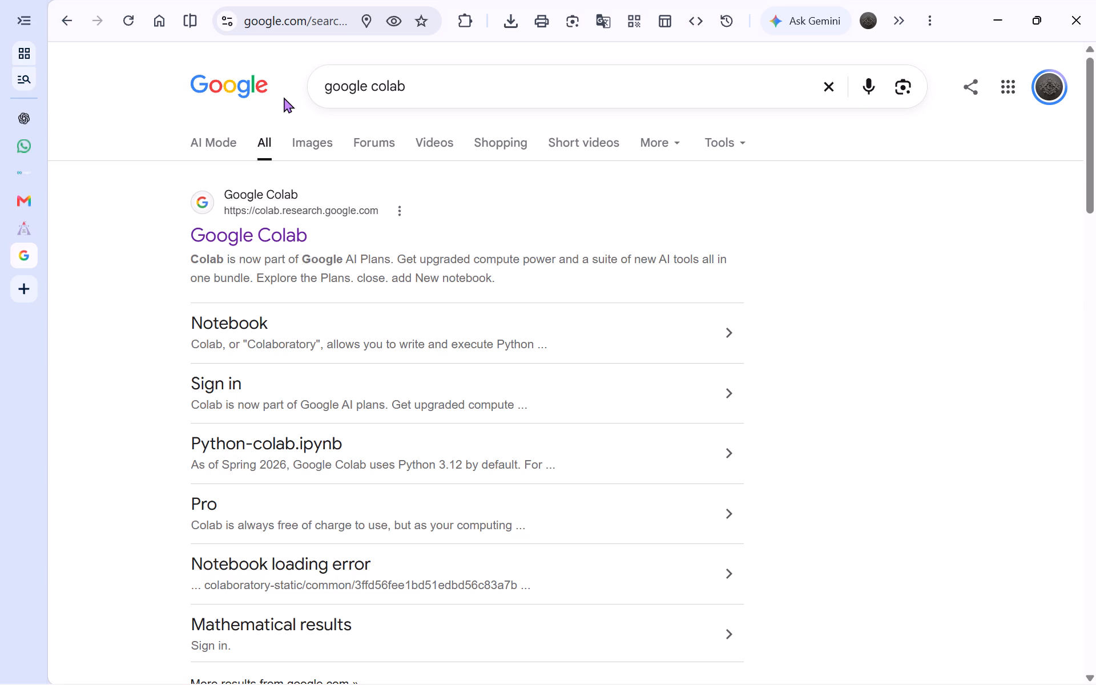
left_click(254, 221)
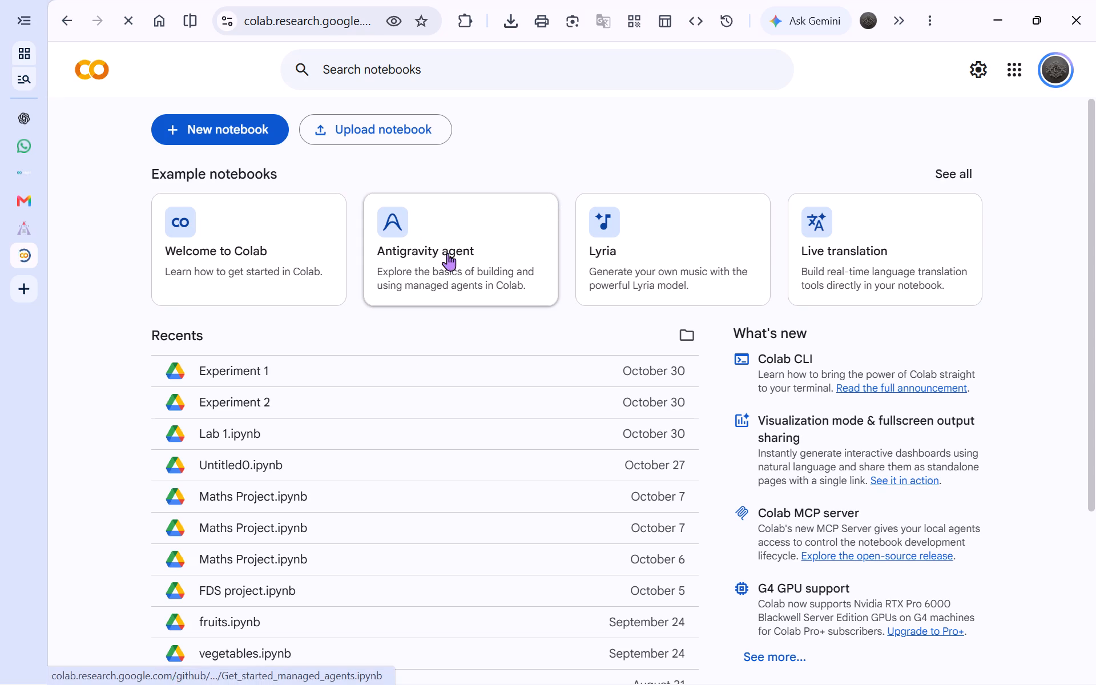
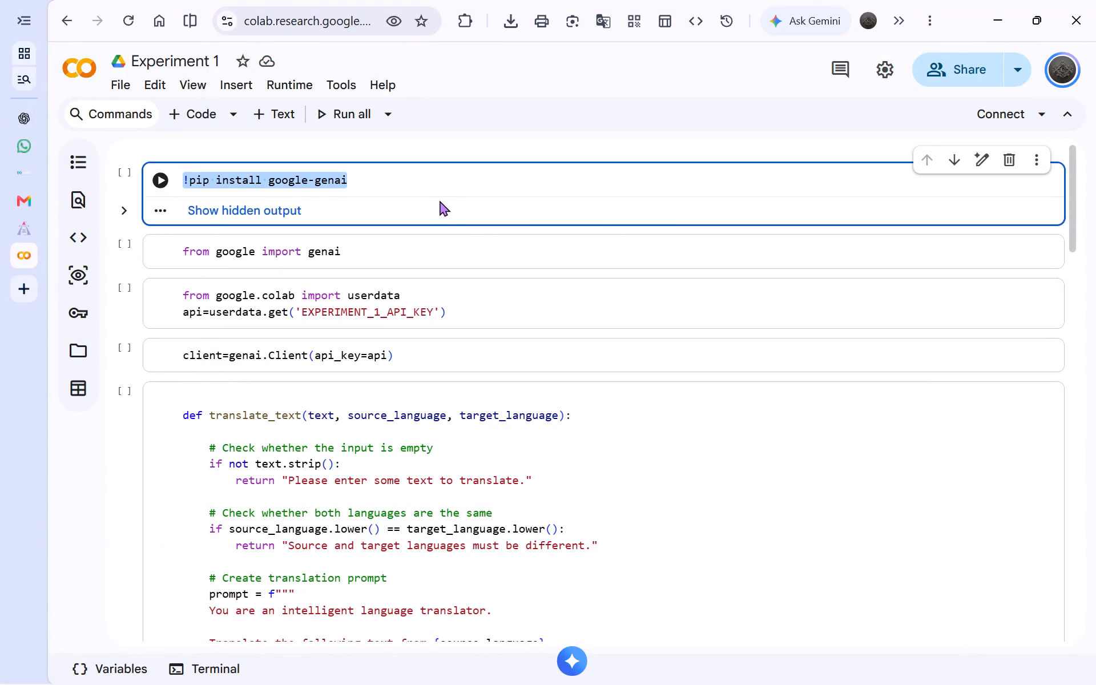
Switch to Word and paste the copied "!pip install google-genai" line beneath the Python Program Code subheading.
key("alt+Tab")
key("ctrl+v")
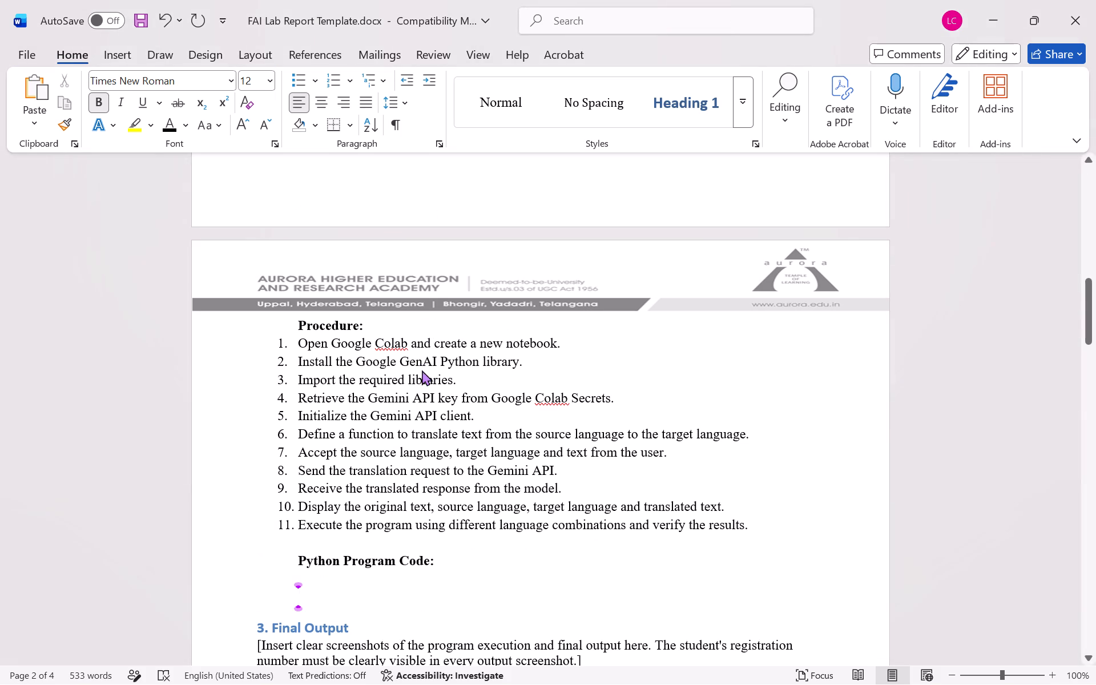
Remove the bold formatting from the pasted "!pip install google-genai" line.
key("Left")
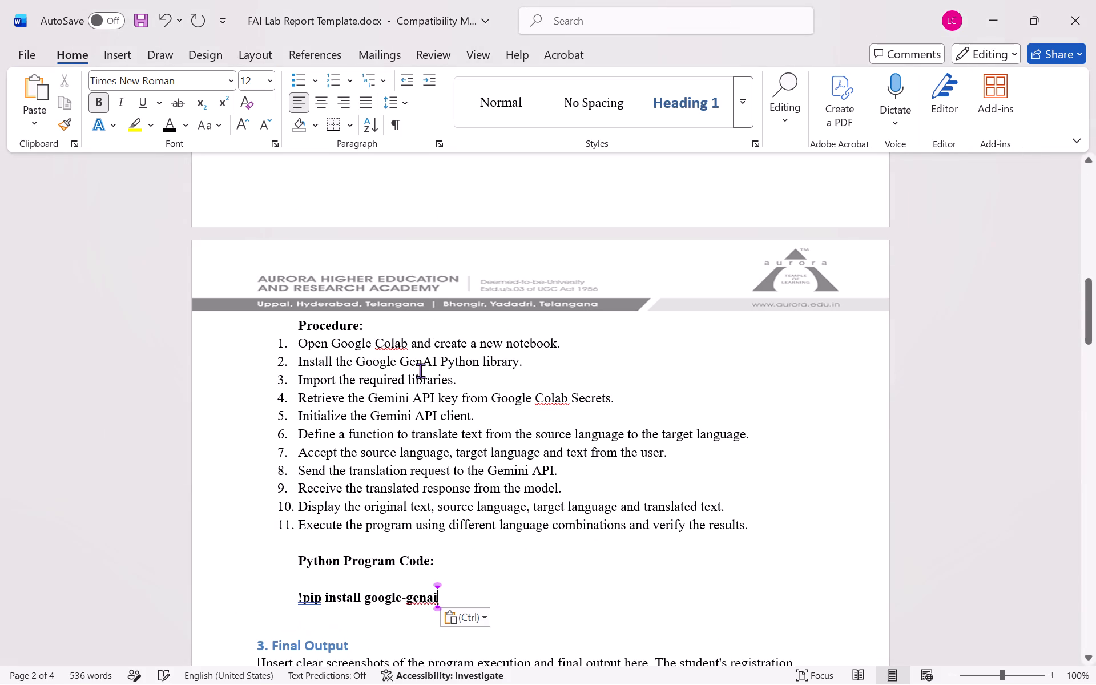
key("shift+Left")
key("shift+Left")
key("shift+Left")
key("shift+Left")
key("shift+Left")
key("shift+Left")
key("shift+Left")
key("shift+Left")
key("shift+Left")
key("shift+Left")
key("shift+Left")
key("shift+Left")
key("shift+Left")
key("shift+Left")
key("shift+Left")
key("shift+Left")
key("shift+Left")
key("shift+Left")
key("shift+Left")
key("shift+Left")
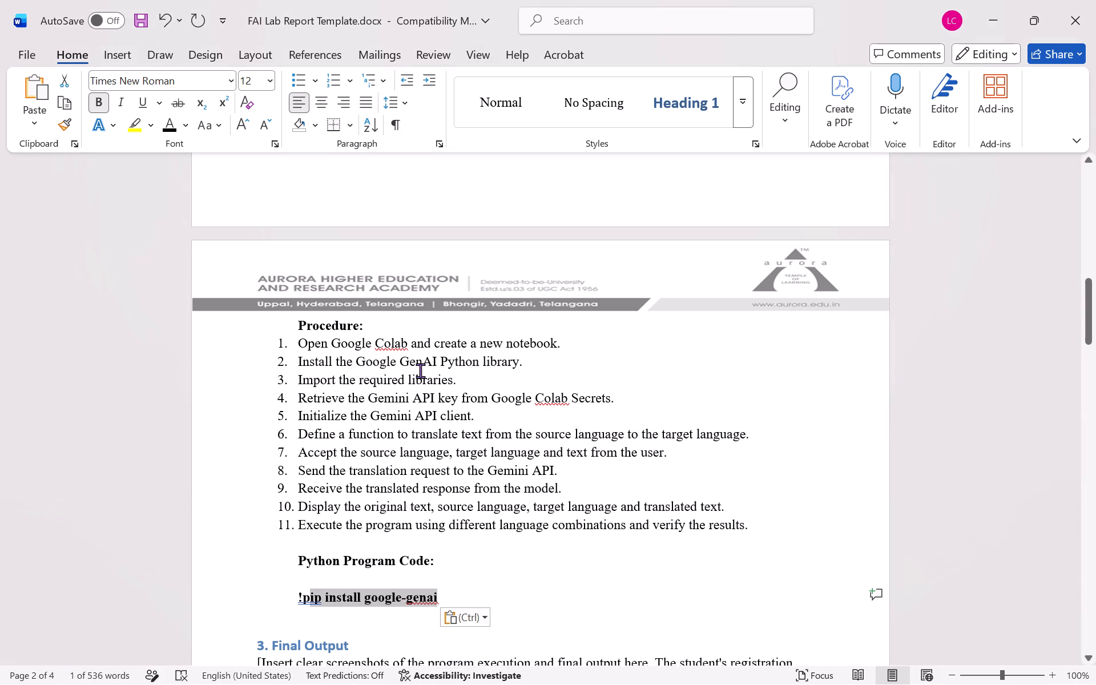
key("shift+Left")
key("shift+Left")
key("ctrl+b")
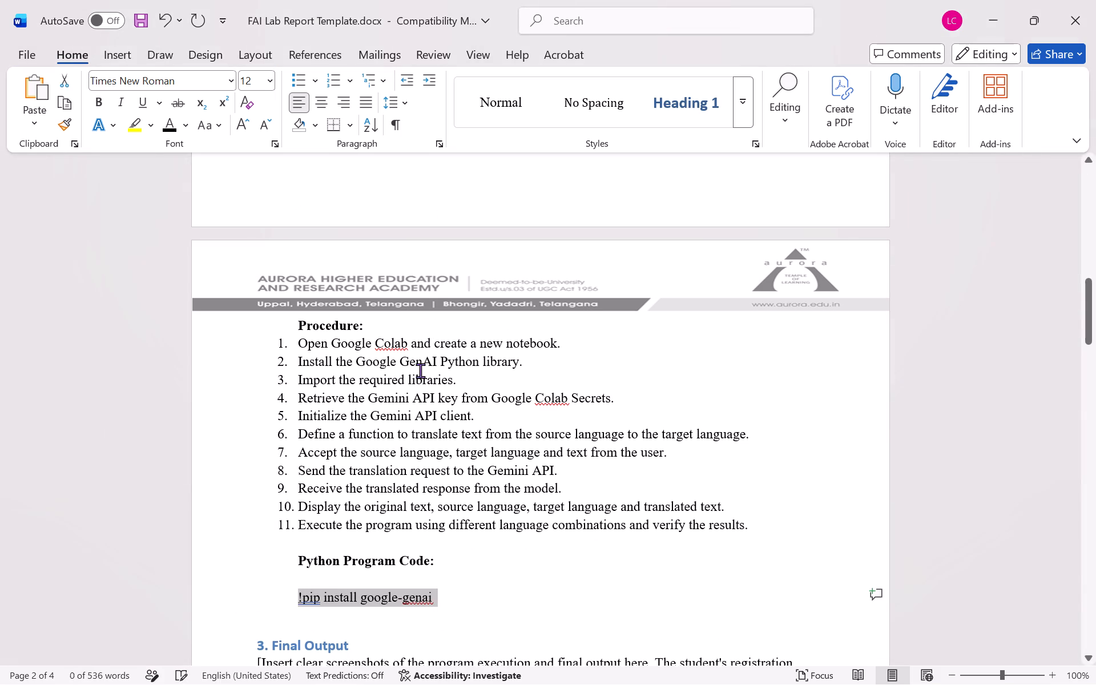
key("Right")
key("ctrl+b")
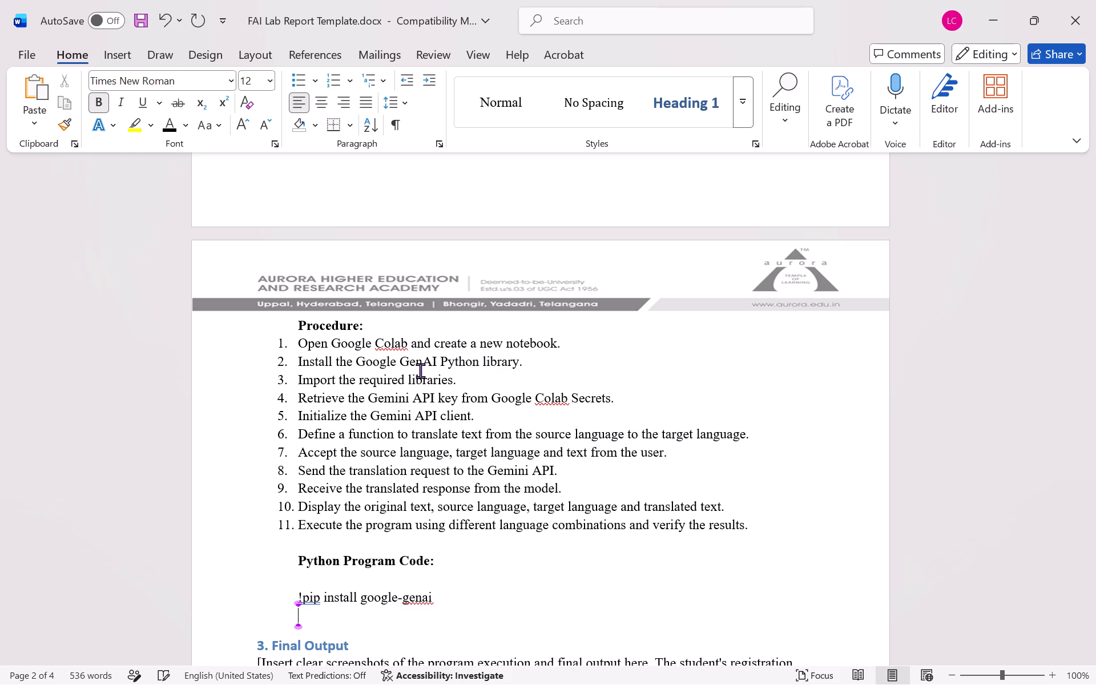
Switch back to the Experiment 1 Colab notebook in Chrome.
key("alt+Tab")
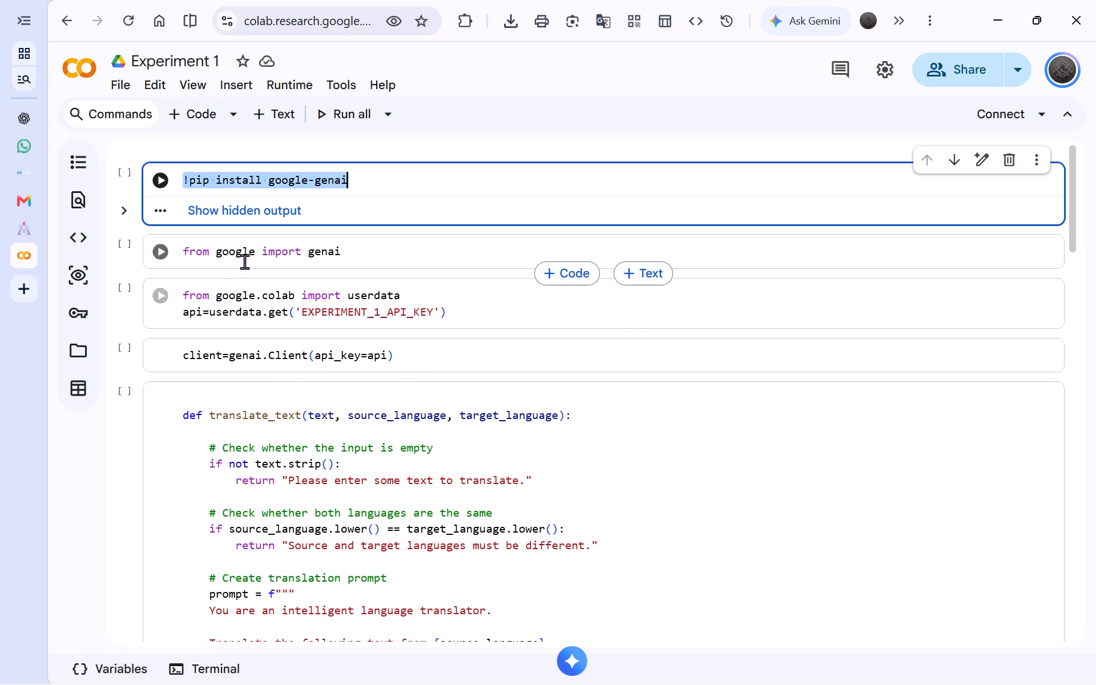
Copy the "from google import genai" cell from the Colab notebook and paste it into Word below the pip install line.
left_click(385, 242)
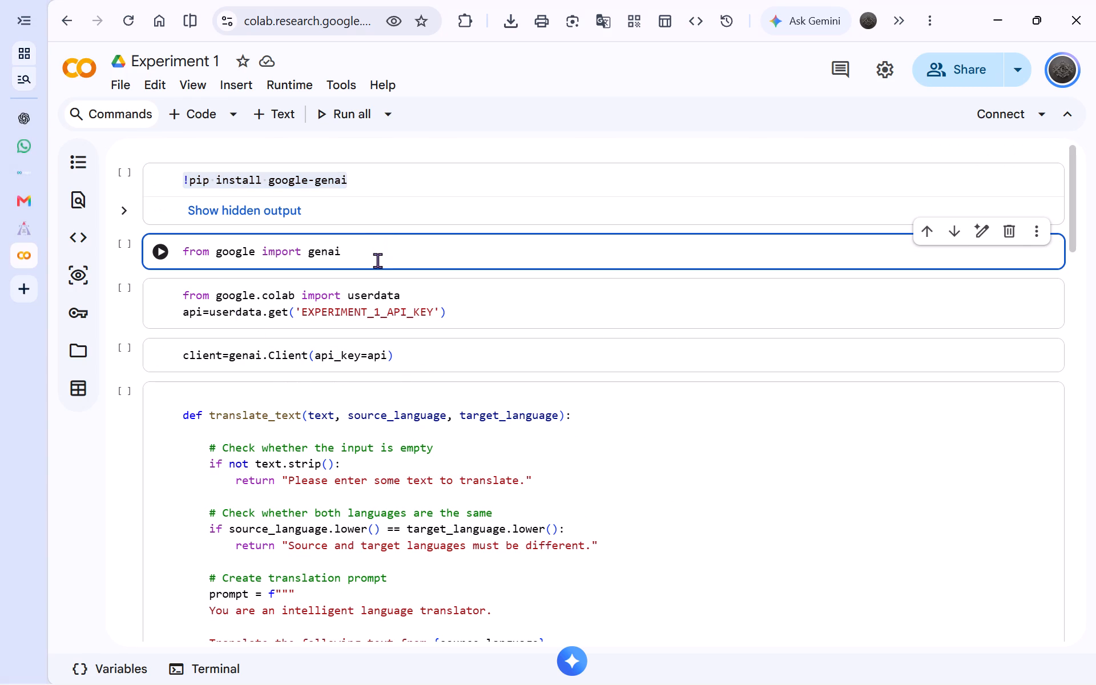
left_click(377, 260)
key("ctrl+a")
key("ctrl+c")
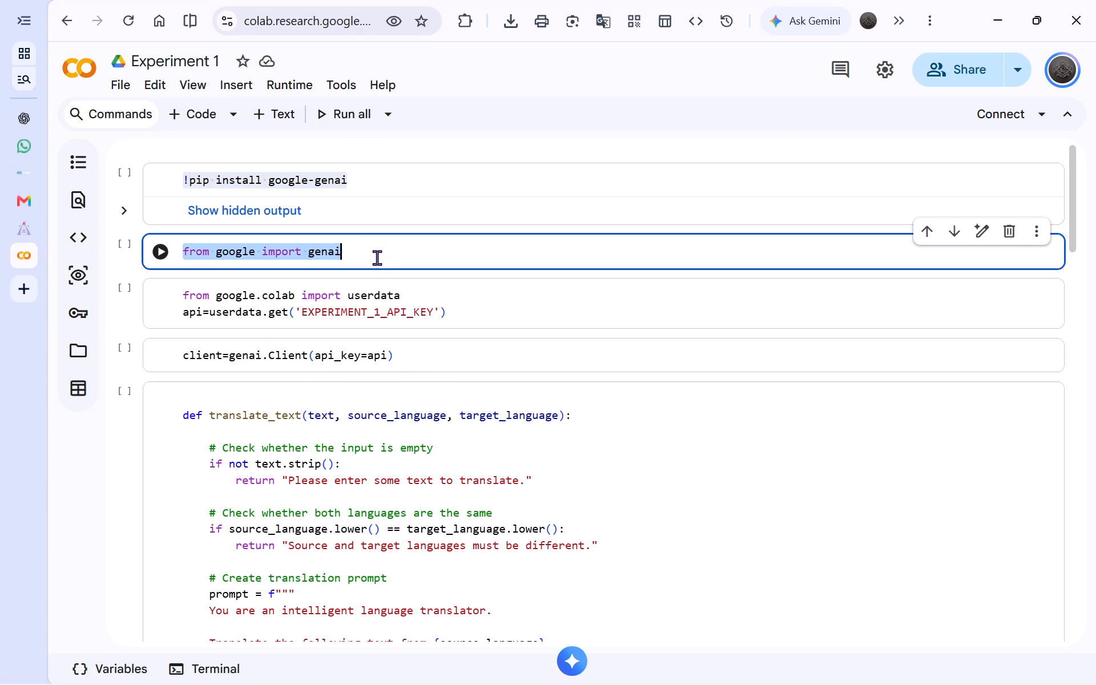
key("alt+Tab")
key("ctrl+v")
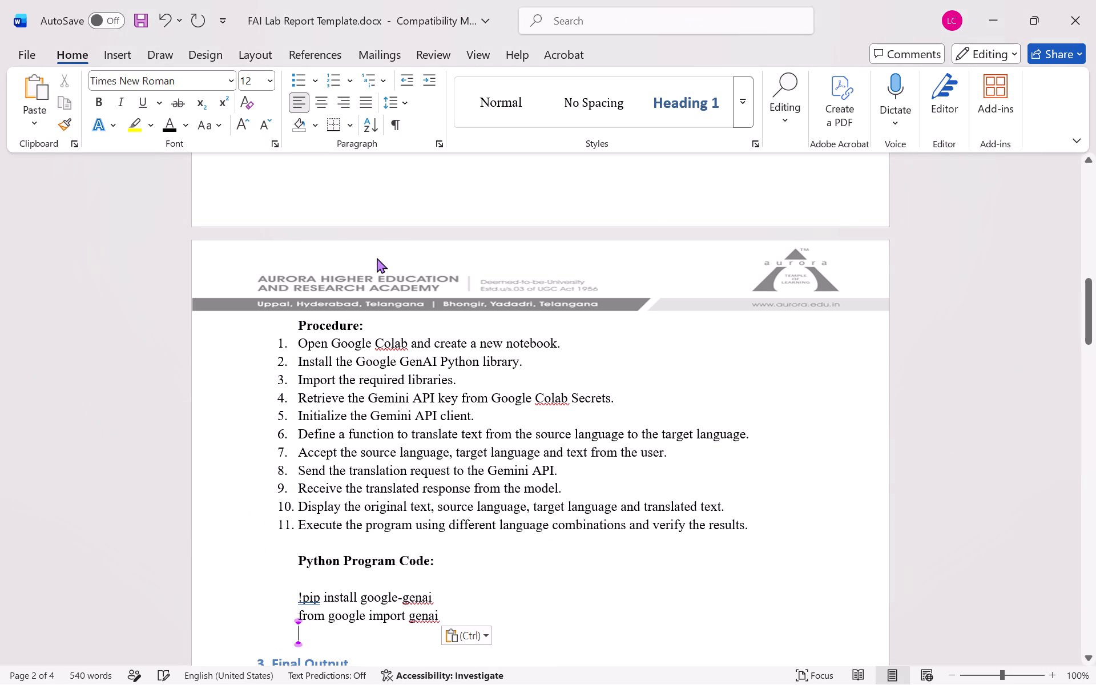
Copy the Colab cell that imports userdata and retrieves the API key, and paste it in Word below the genai import line.
key("alt+super+Tab")
left_click(469, 313)
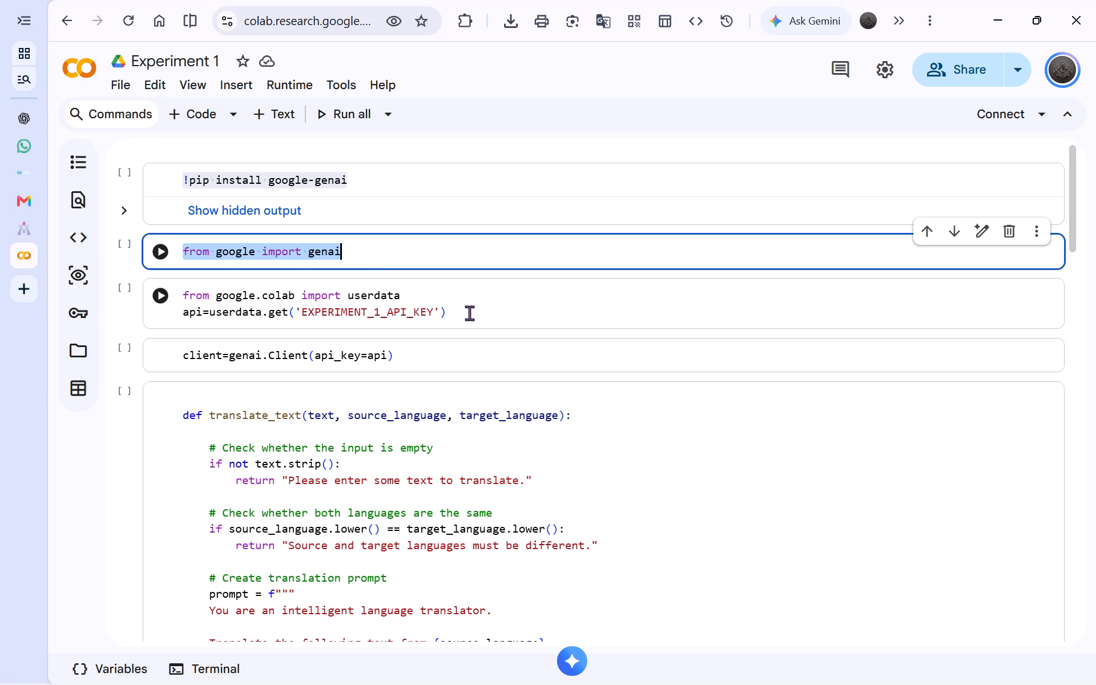
key("ctrl+a")
key("ctrl+c")
key("alt+Tab")
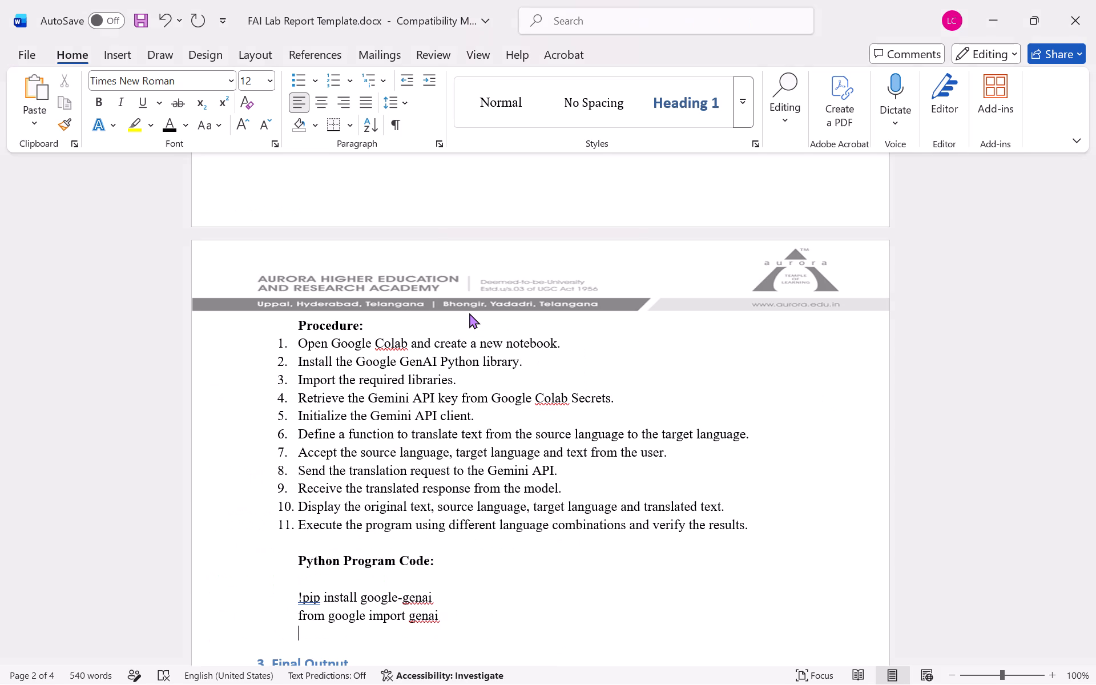
key("ctrl+v")
Copy the Colab cell that initializes the genai client and paste it in Word below the API key retrieval lines.
key("alt+Tab")
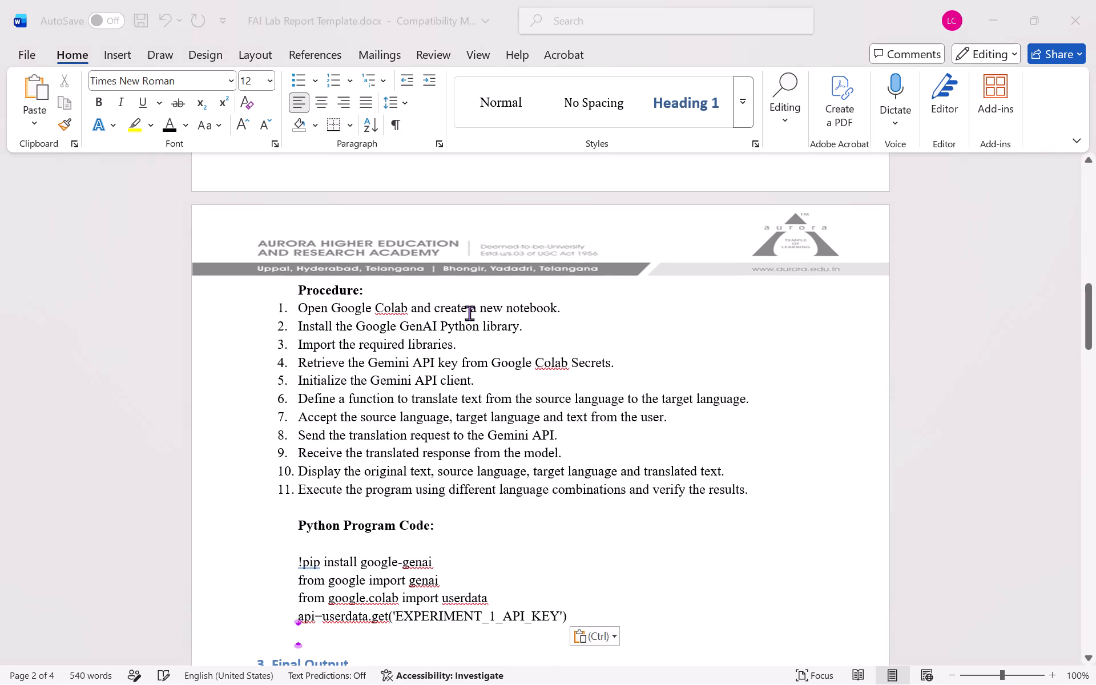
left_click(416, 356)
key("ctrl+a")
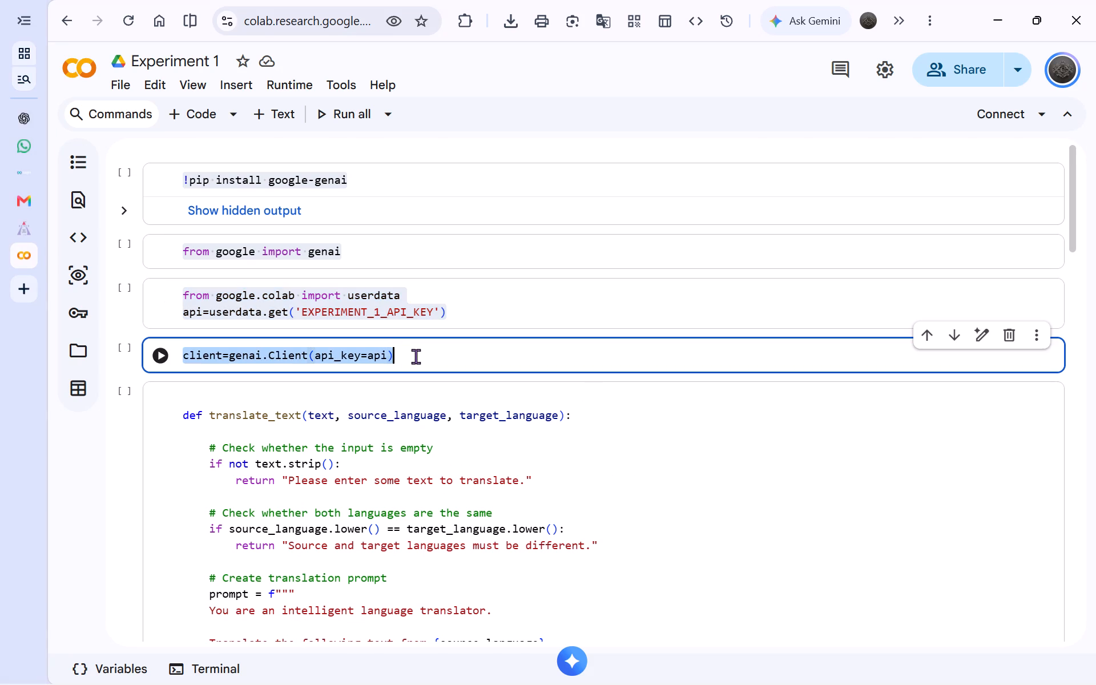
key("ctrl+c")
key("alt+Tab")
key("ctrl+v")
left_click(416, 356, "ctrl")
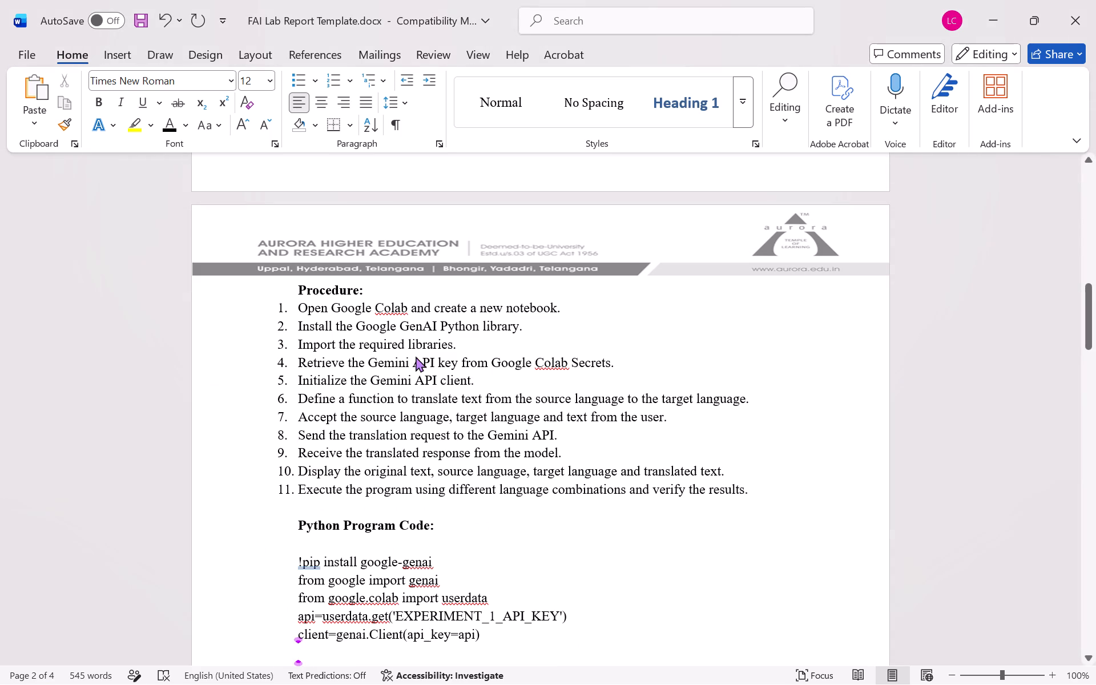
Copy the complete translate_text function cell from Colab and paste it in Word on the line below the client initialization.
scroll(342, 501, "down", 1)
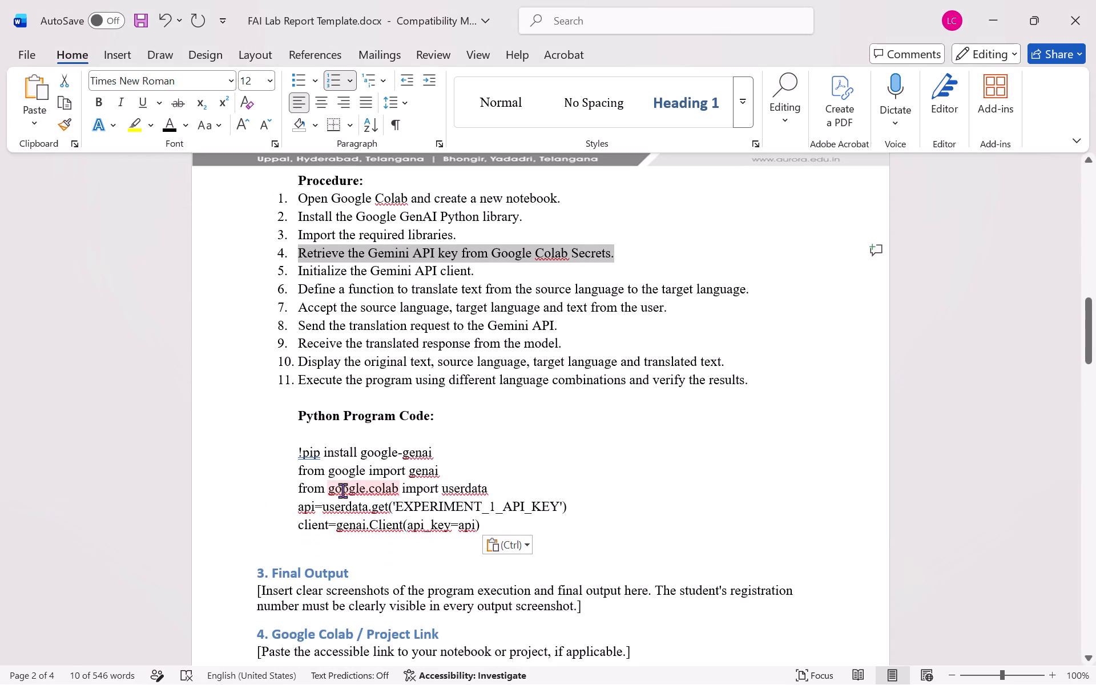
left_click(335, 546)
key("alt+Tab")
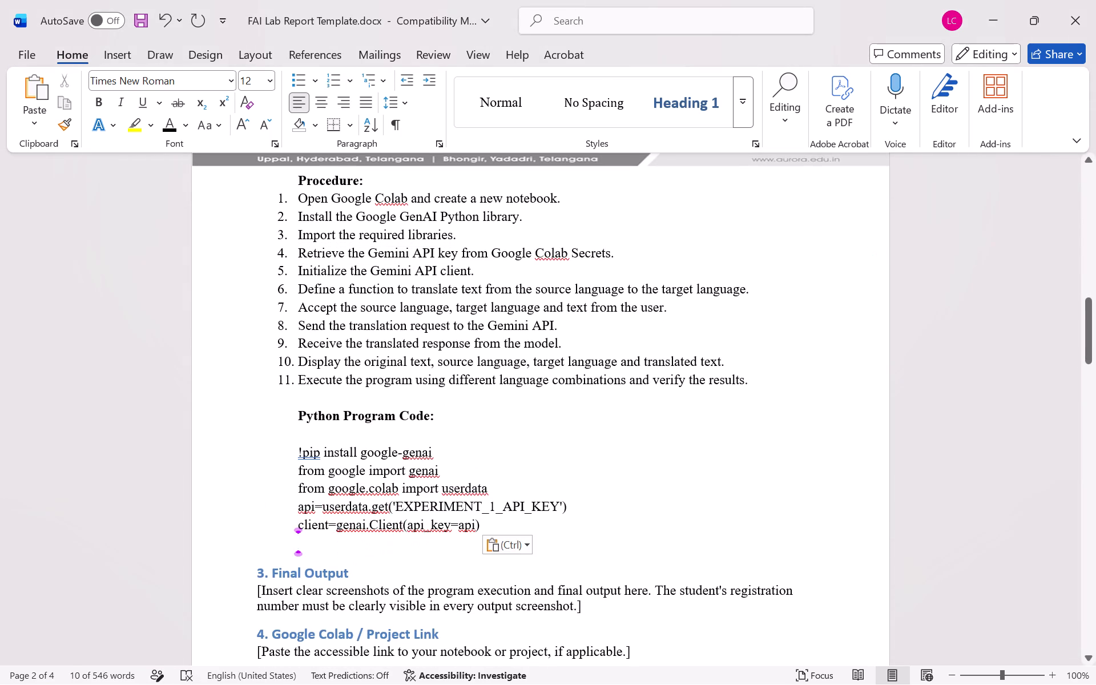
left_click(634, 473)
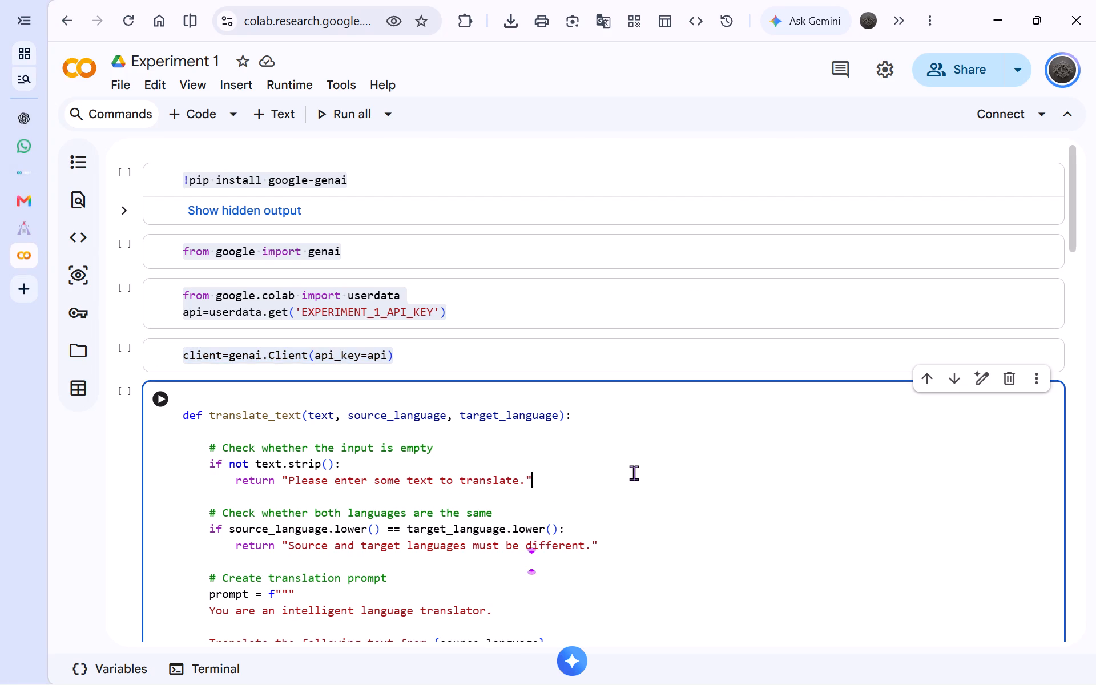
key("ctrl+a")
scroll(632, 472, "up", 3)
scroll(631, 470, "down", 2)
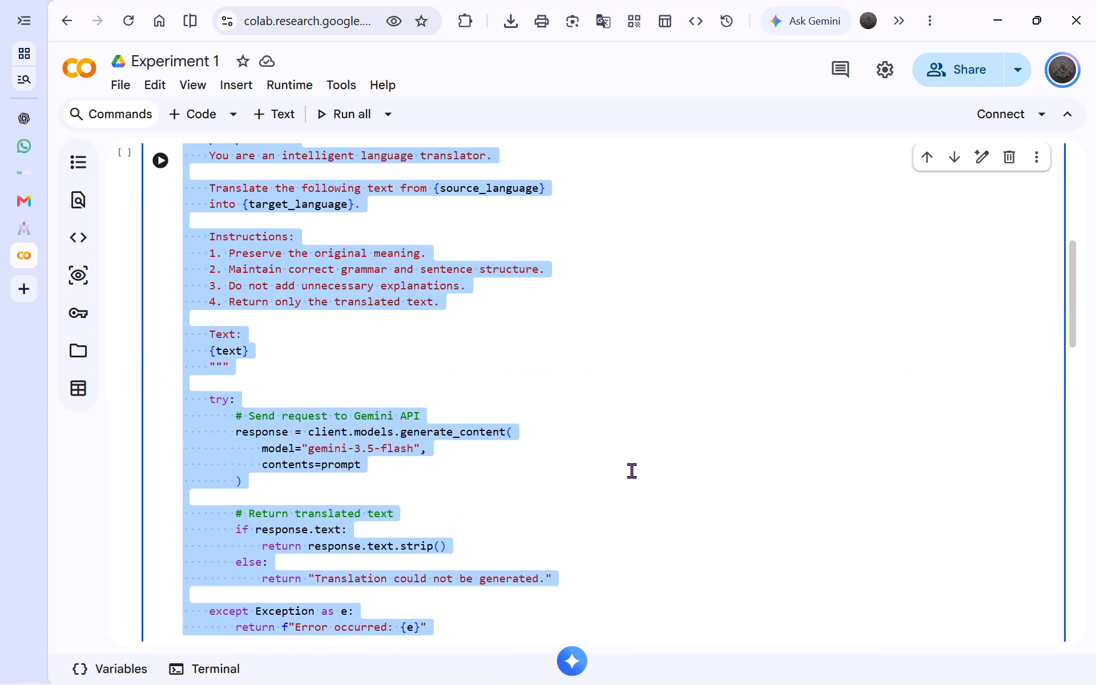
scroll(631, 470, "down", 1)
key("ctrl+c")
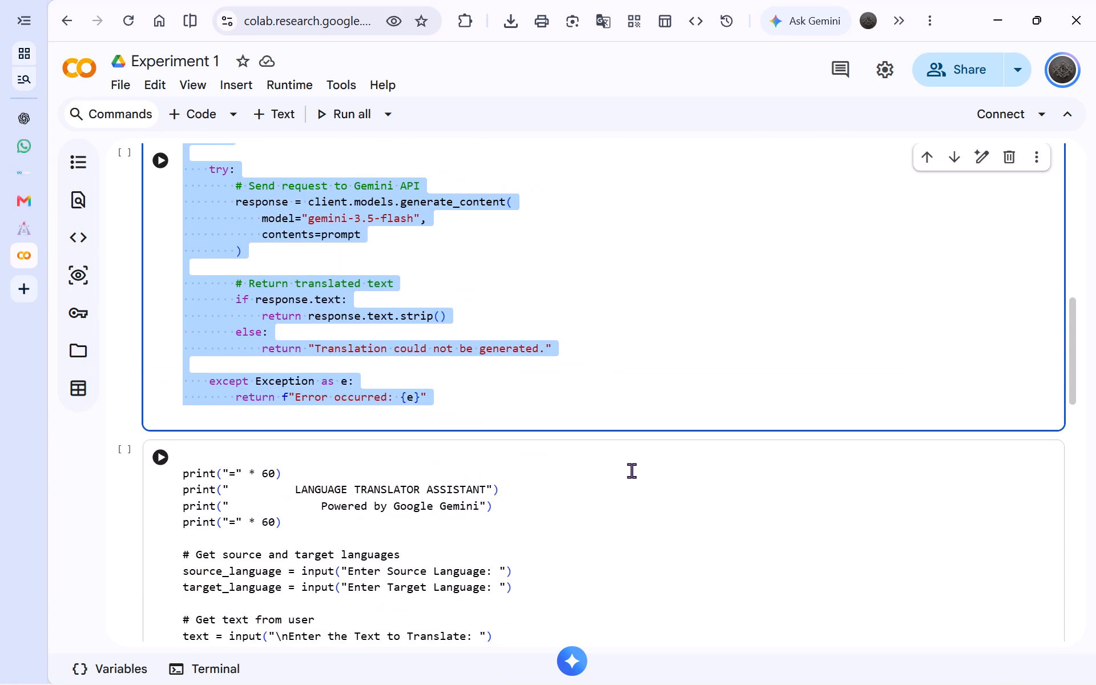
key("alt+Tab")
key("ctrl+v")
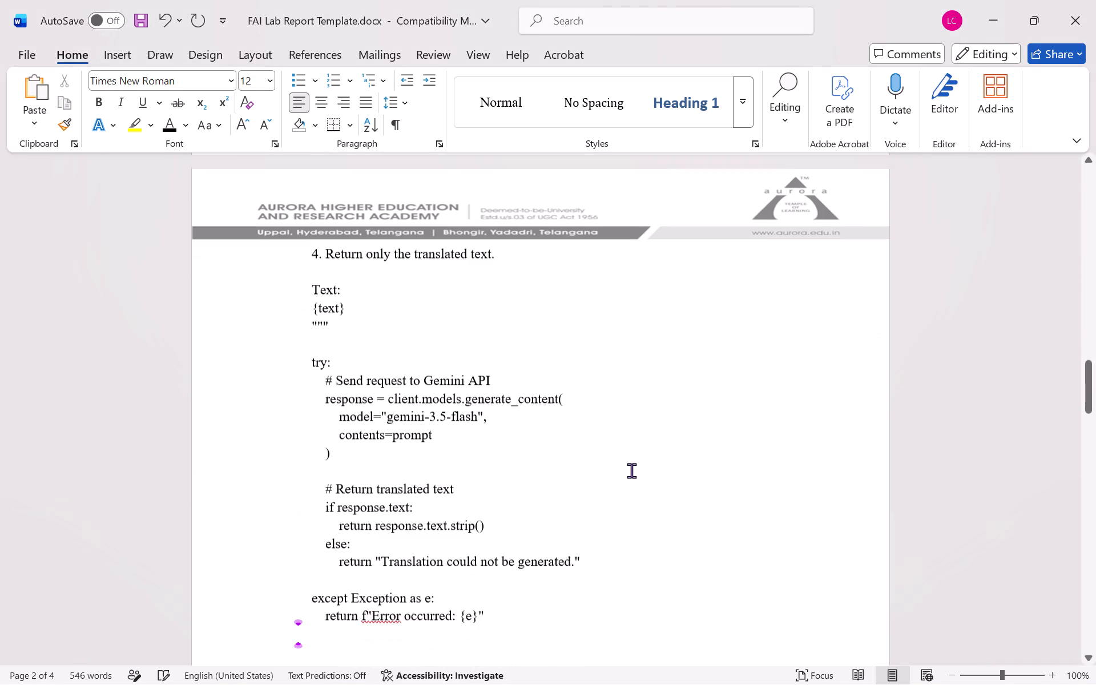
key("alt+Tab")
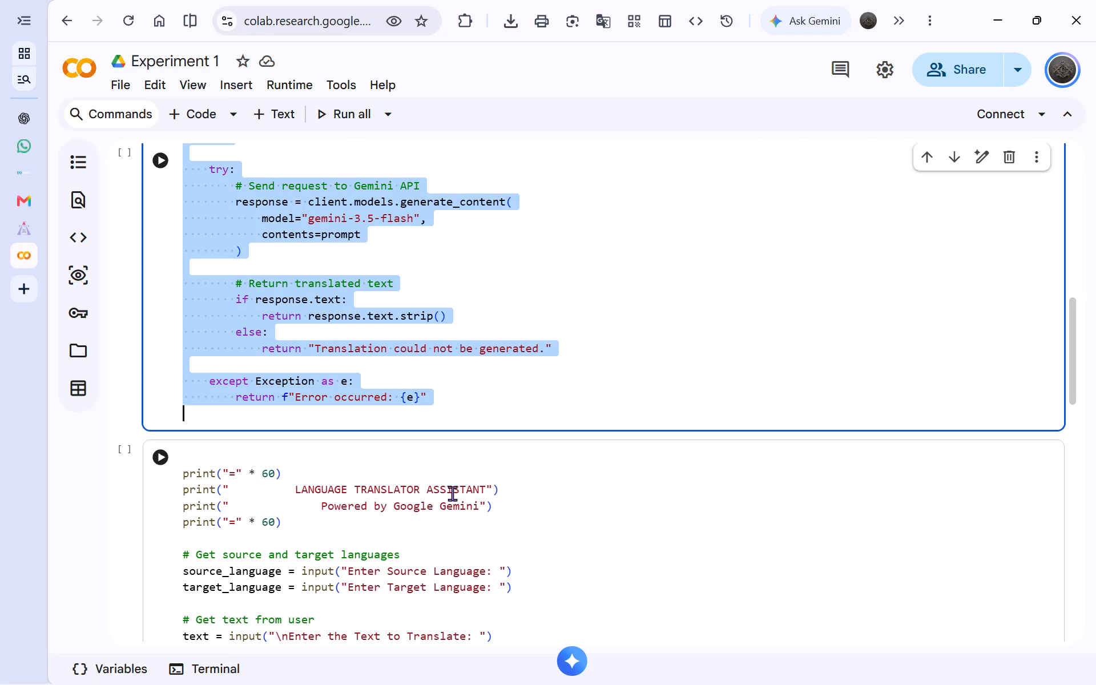
left_click(523, 510)
key("ctrl+a")
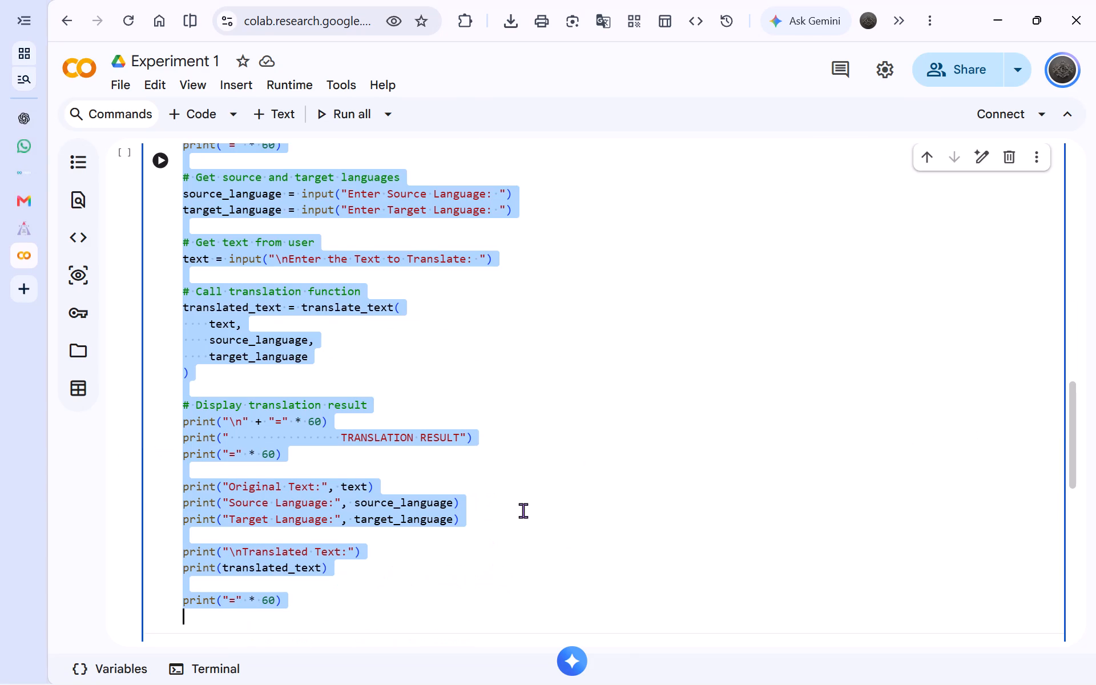
key("ctrl+c")
scroll(523, 507, "down", 1)
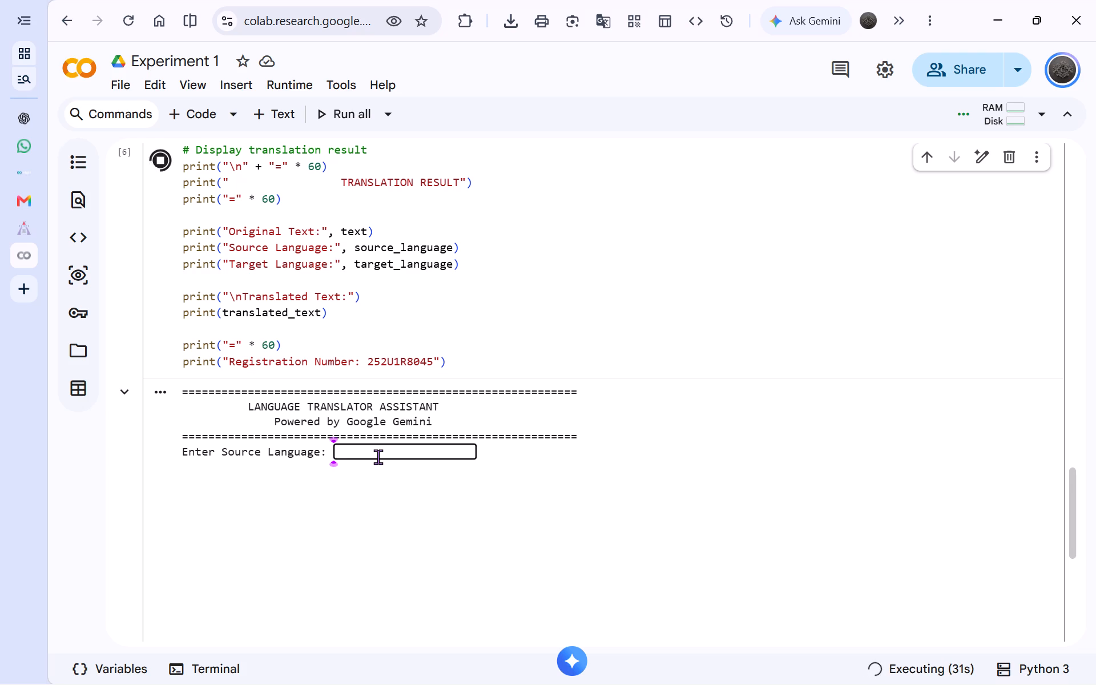
key("shift+e")
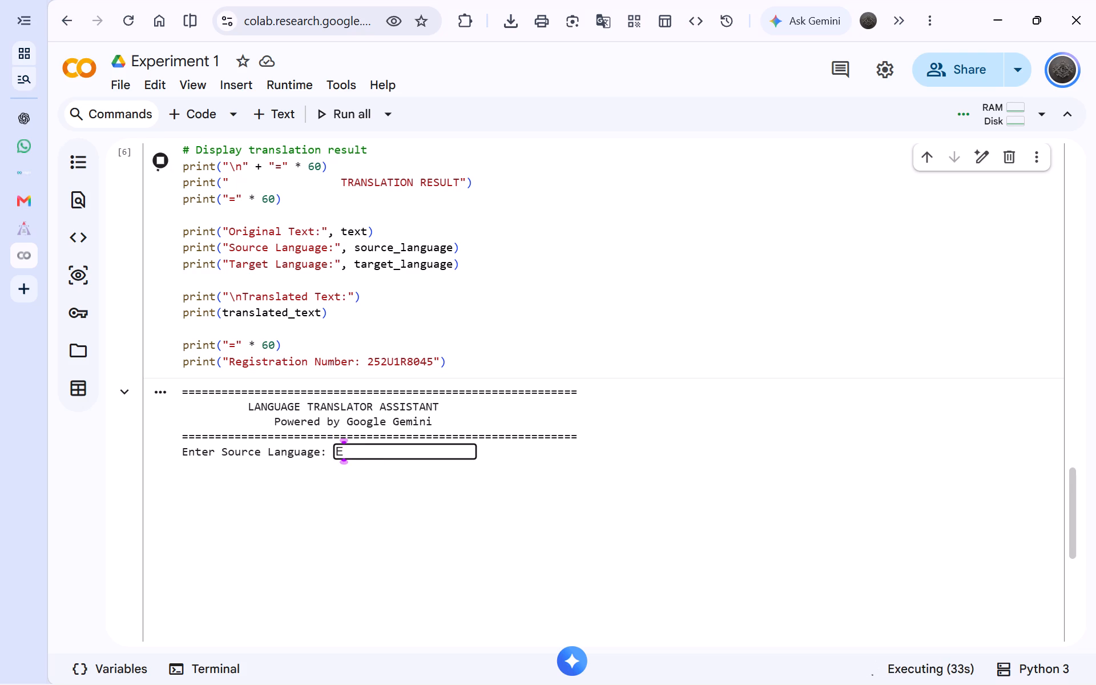
type("nglish")
key("Return")
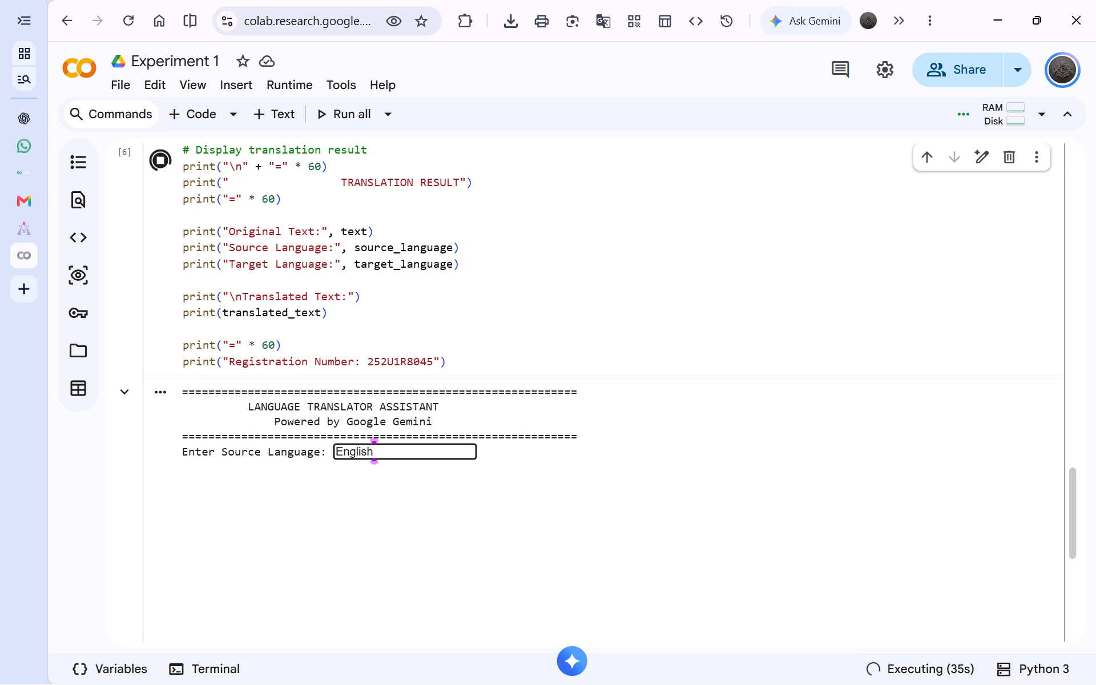
Check the Figure 1.1 test case in the Word report and submit "telugu" as the target language in Colab.
key("alt+Tab")
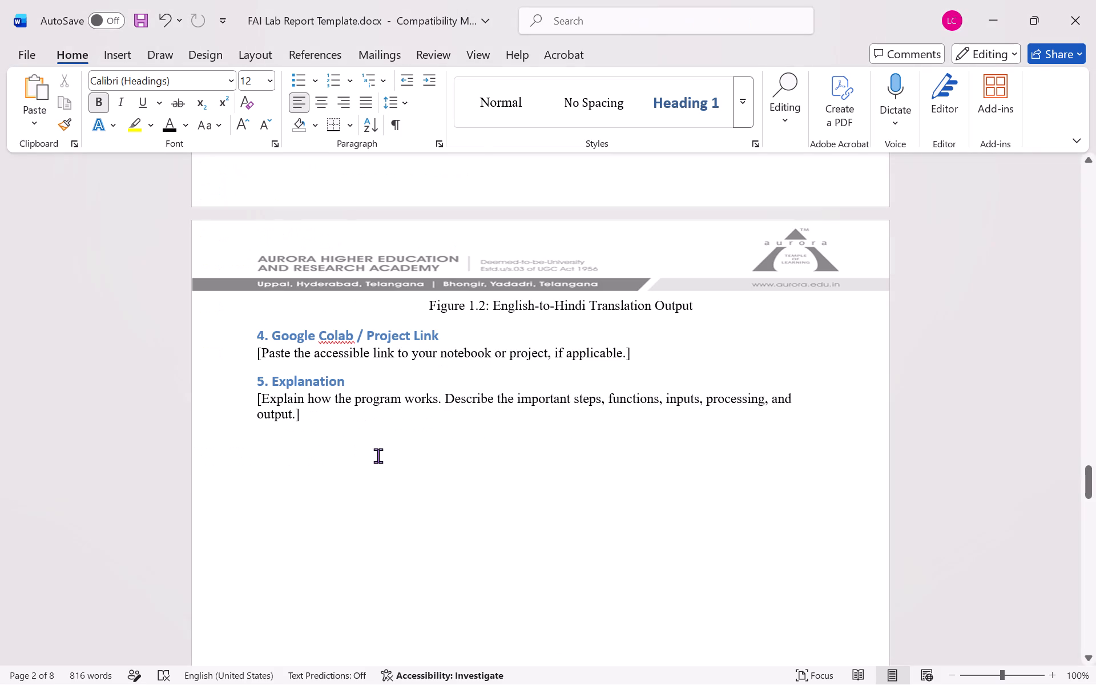
scroll(382, 430, "up", 7)
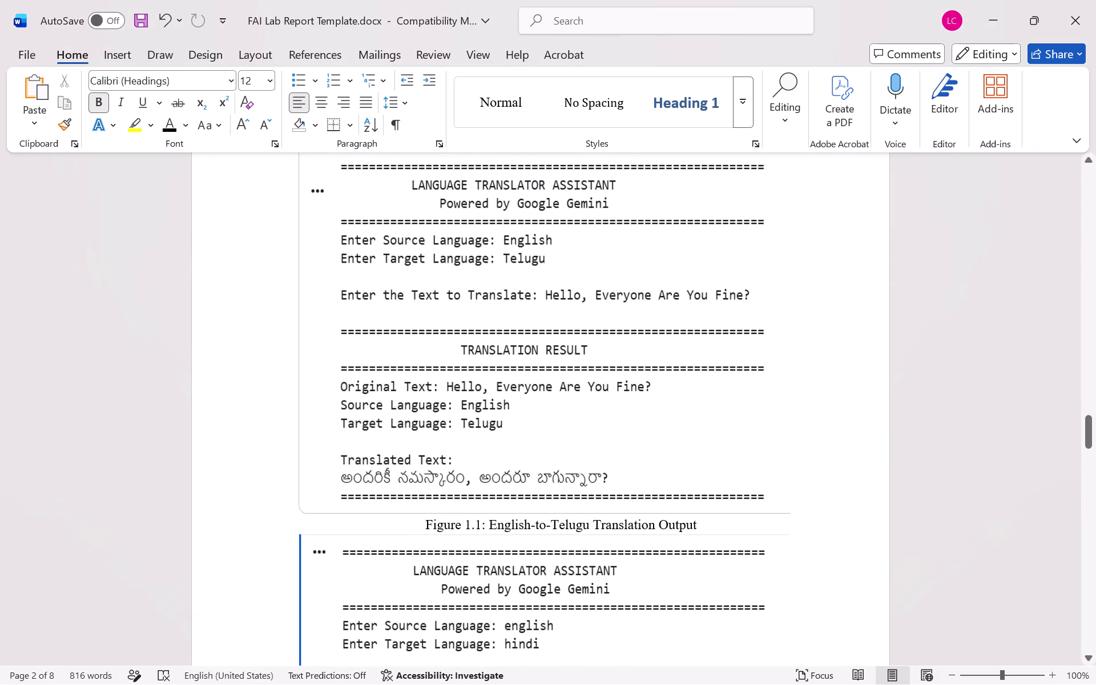
key("alt+Tab")
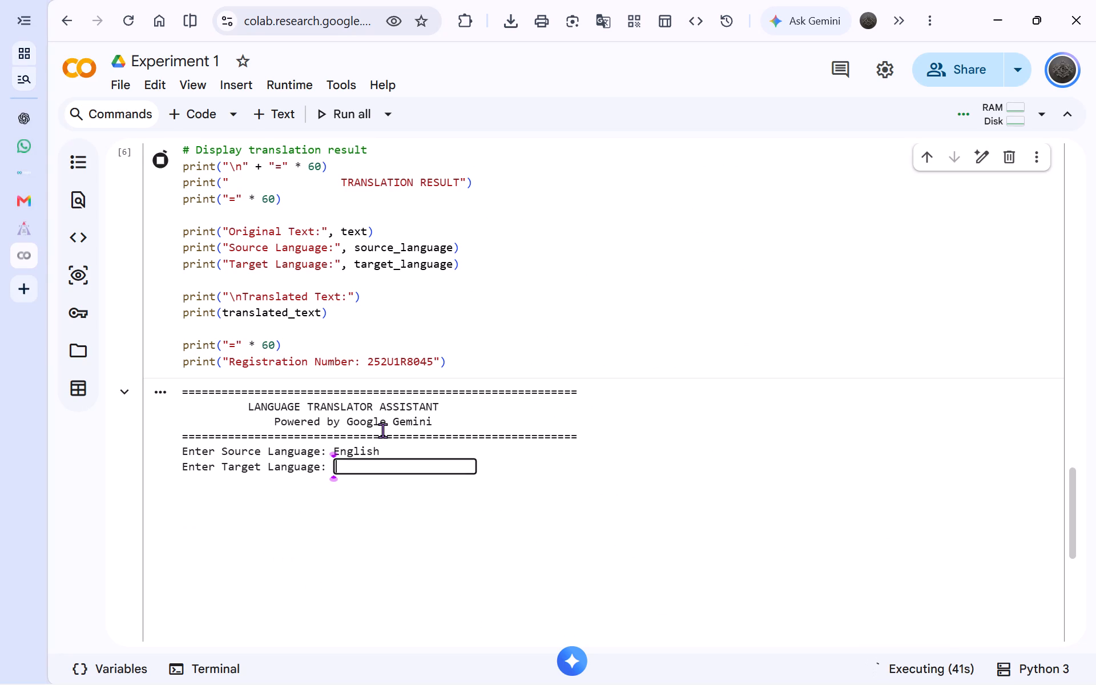
key("t")
key("BackSpace")
type("telu")
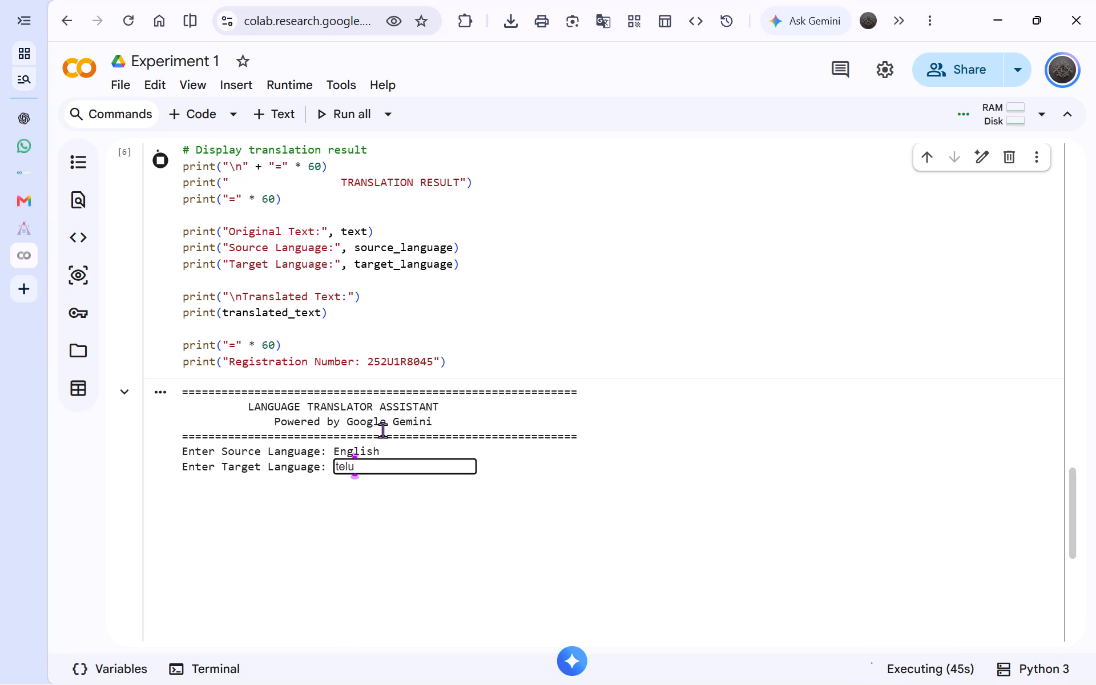
type("gu")
key("Return")
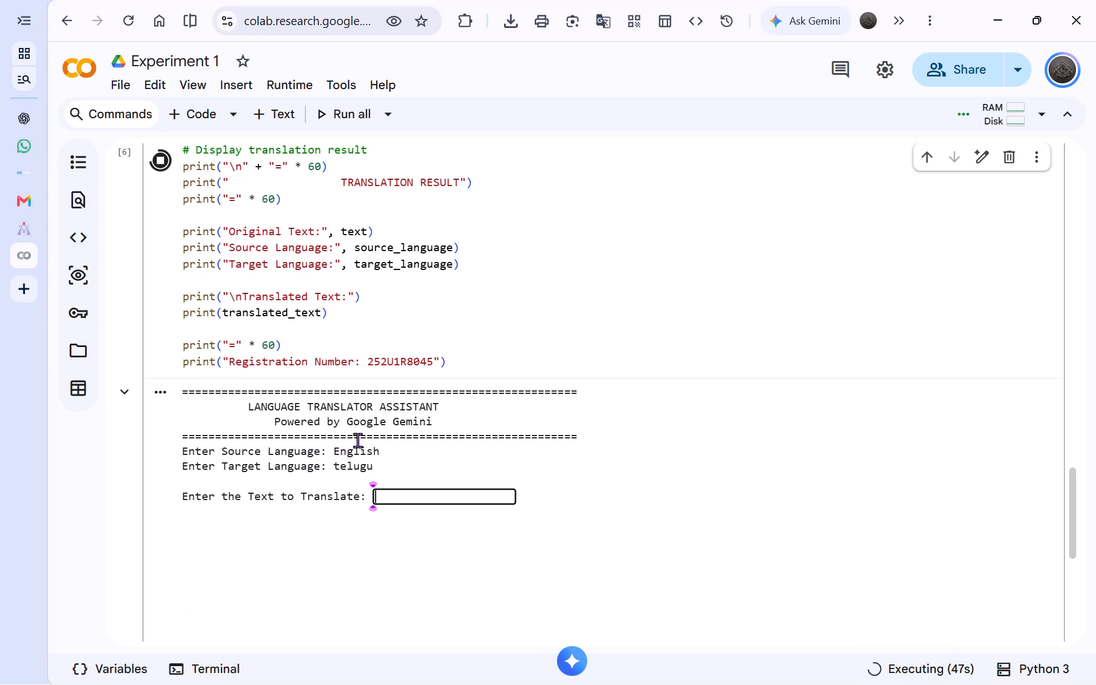
Recheck the sample input in the Word report and submit "Hello Everyone, Are you Fine?" as the text to translate in Colab.
key("alt+Tab")
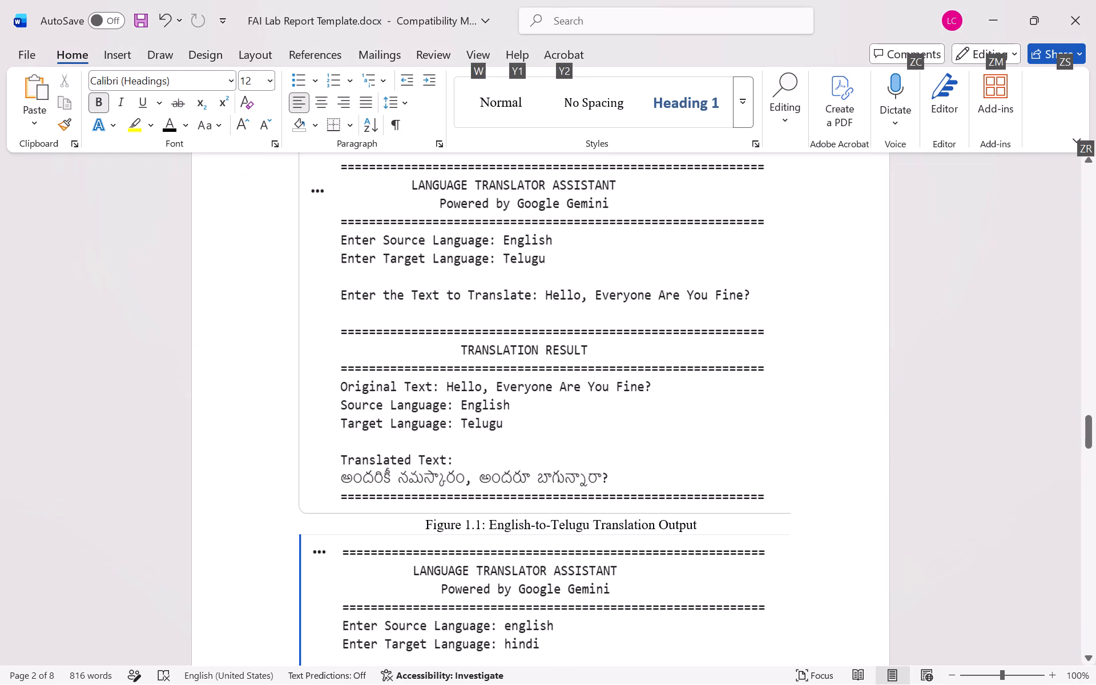
key("alt+Tab")
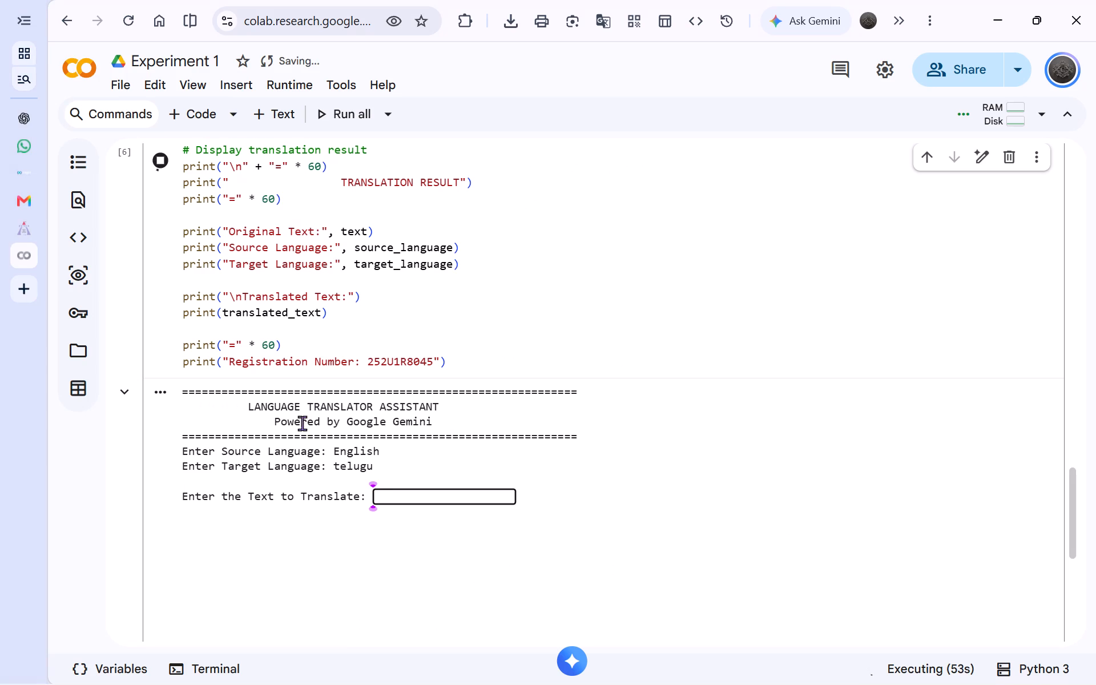
type("Hello")
key("space")
type("Everyone, Are you Fine")
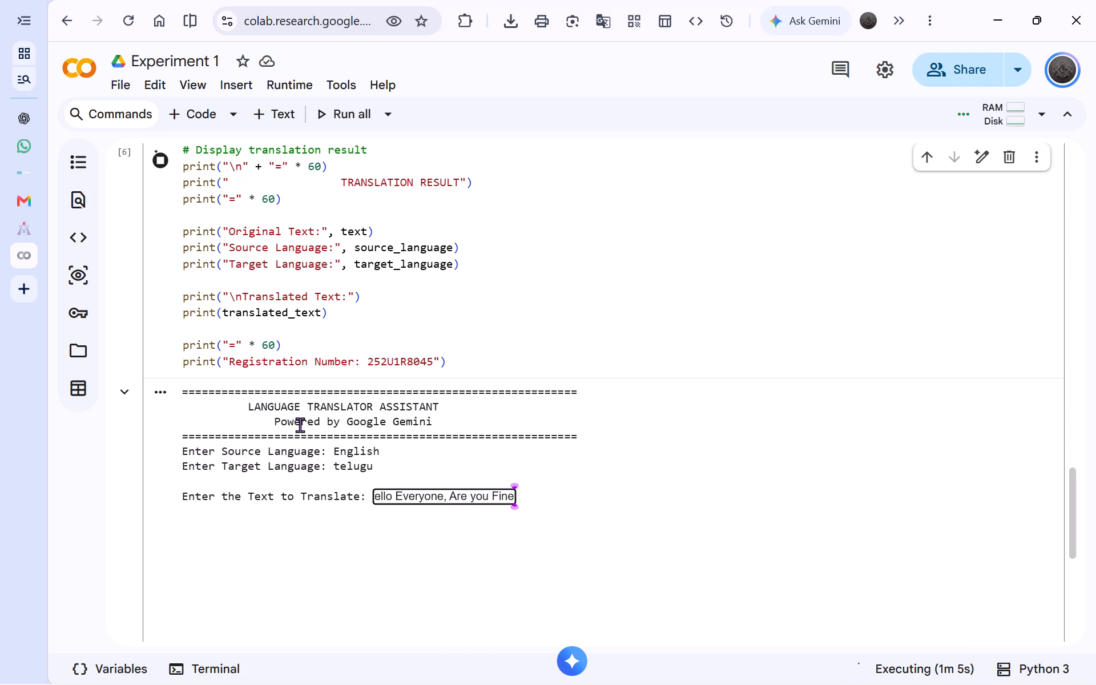
key("shift+question")
key("Return")
Check the running cell's output area for the translation result, and inspect the notebook's stored secrets and their access settings.
scroll(288, 421, "down", 1)
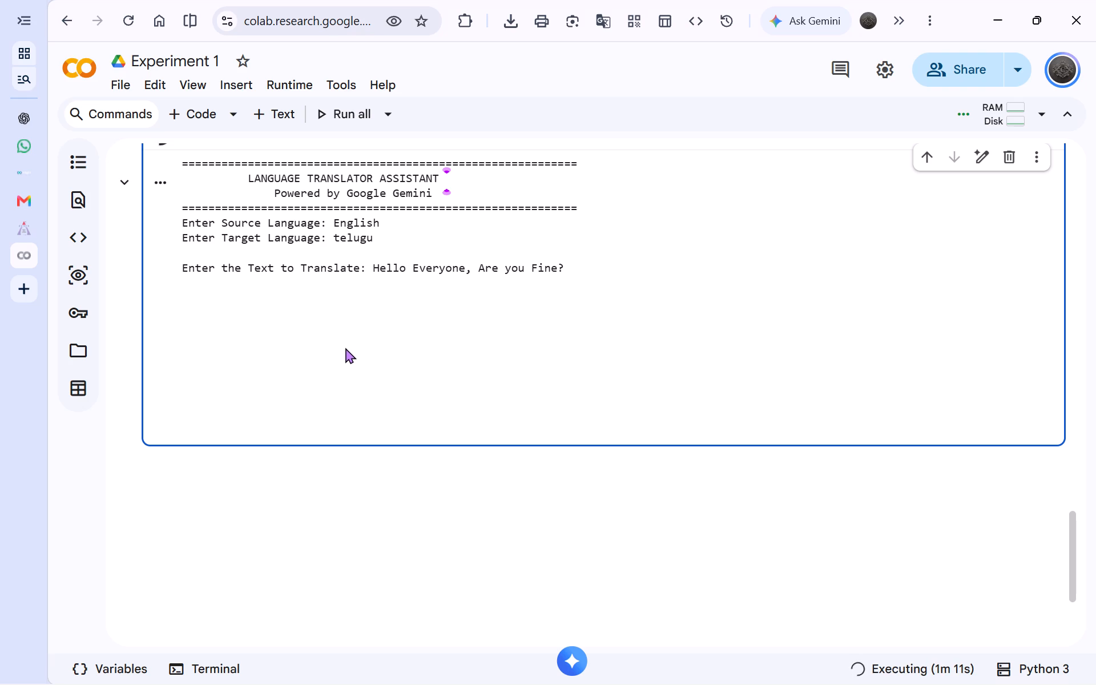
left_click(337, 488)
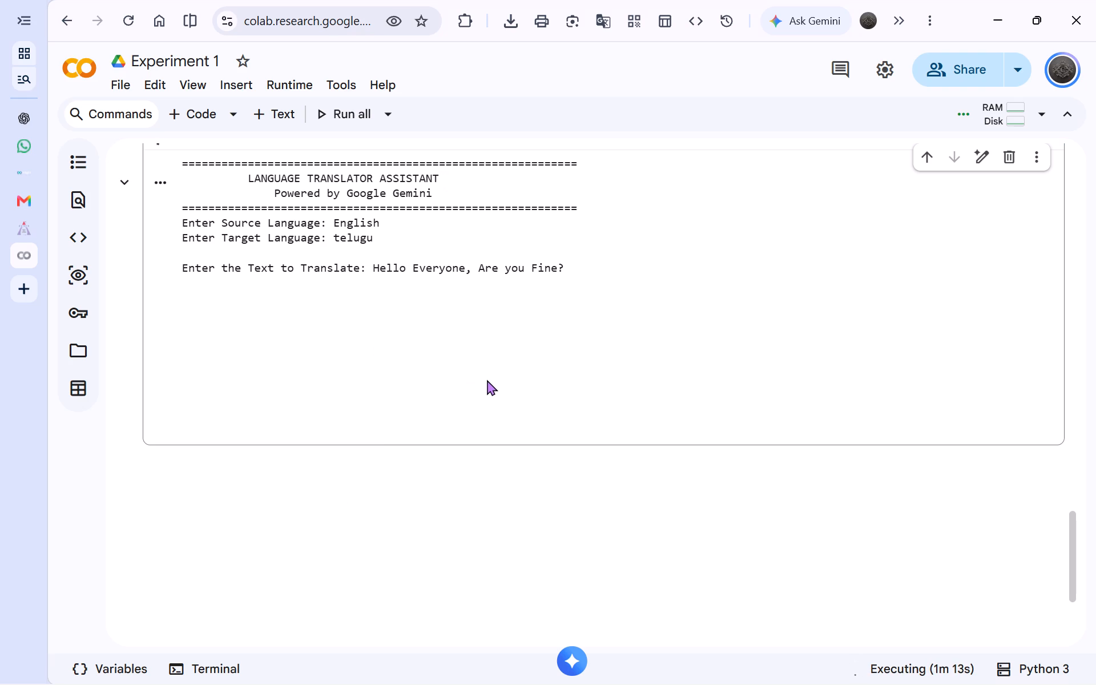
scroll(489, 378, "up", 1)
scroll(489, 378, "down", 1)
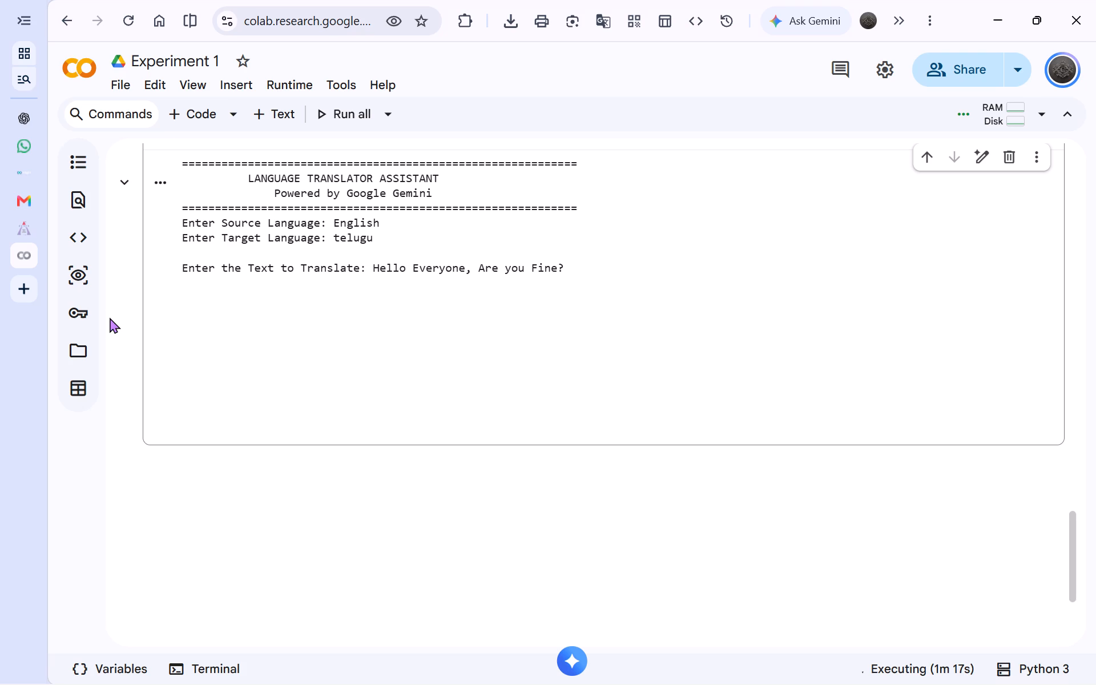
left_click(94, 317)
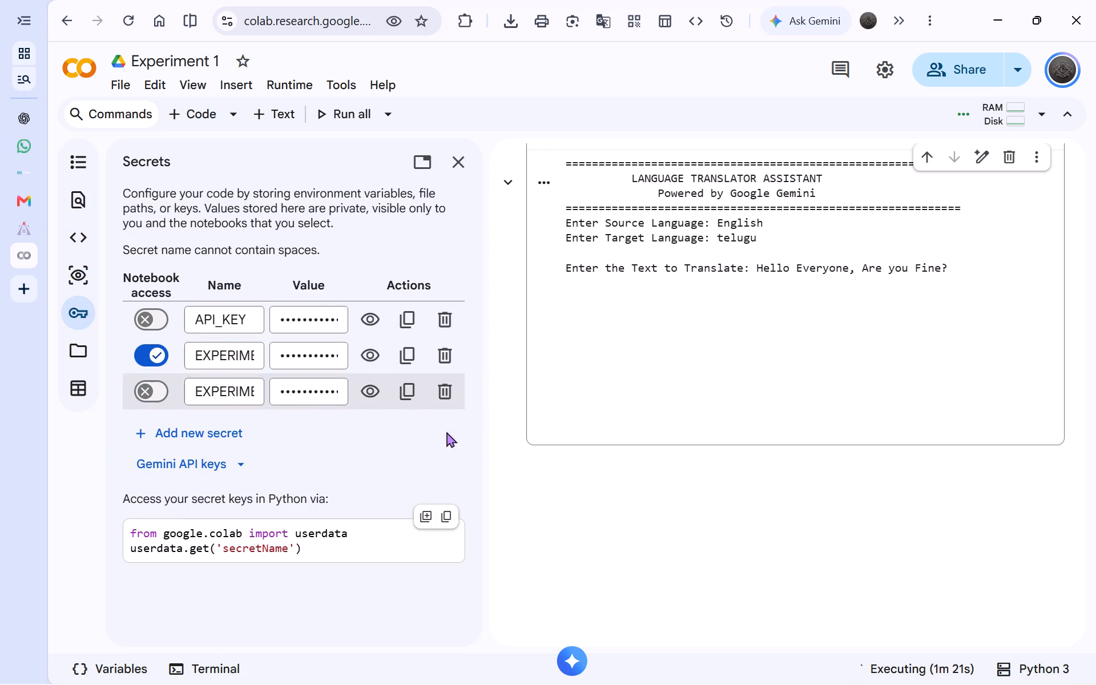
left_click(461, 164)
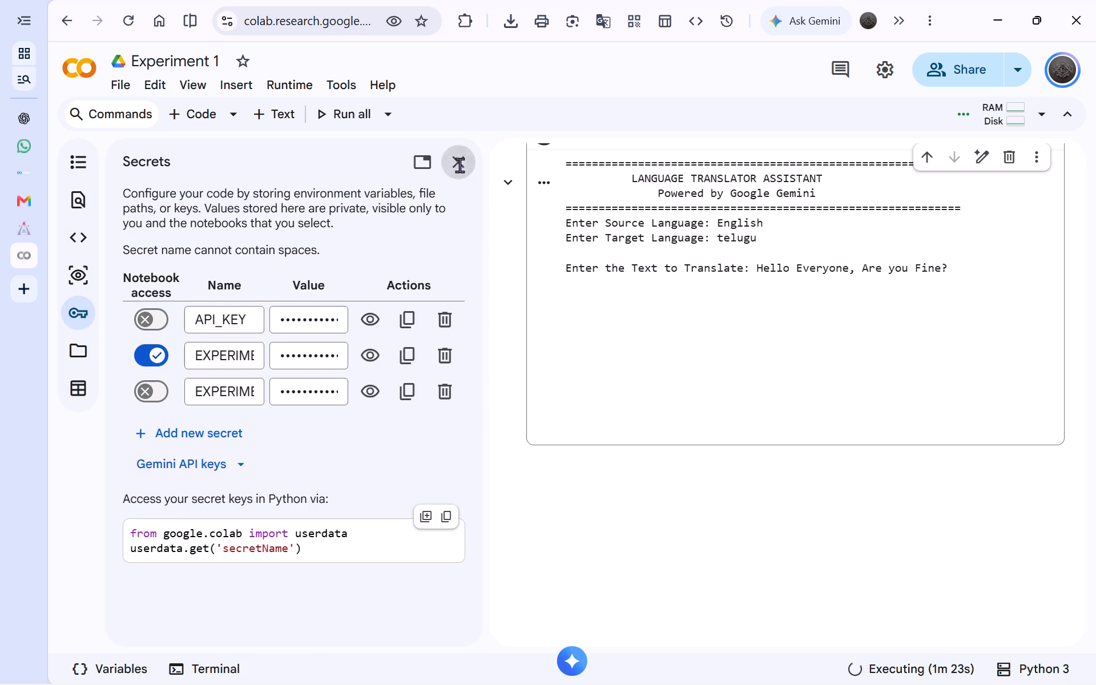
Capture a screen snip of the complete English-to-Telugu translator output in Colab, from the title banner through the registration number line.
scroll(411, 292, "up", 1)
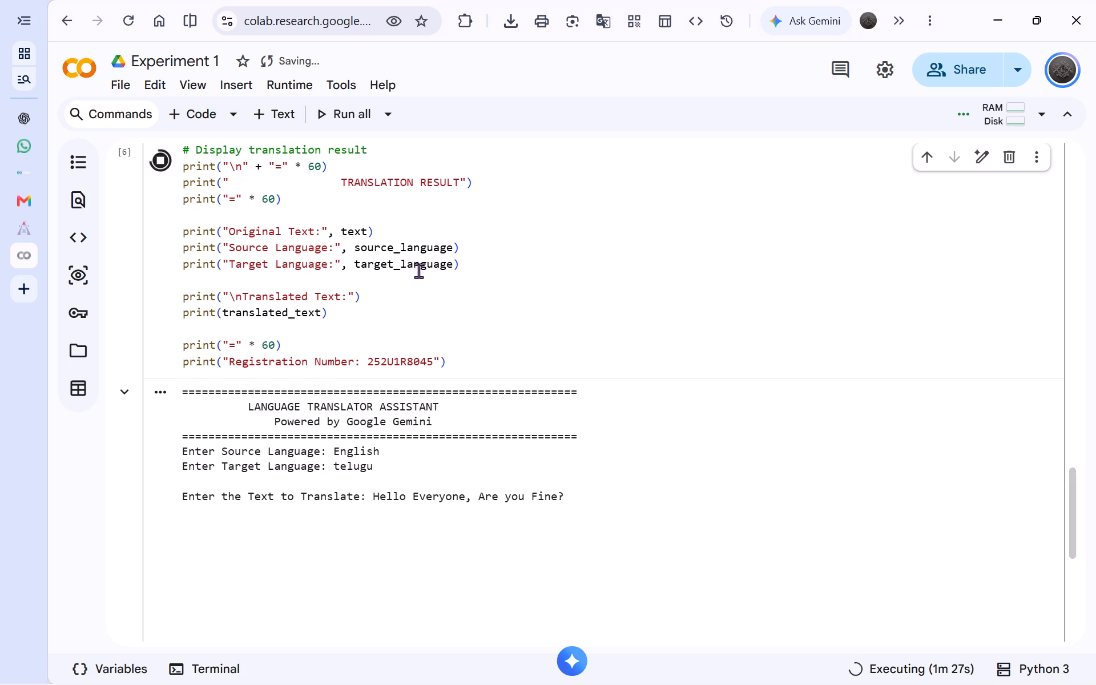
scroll(420, 269, "up", 2)
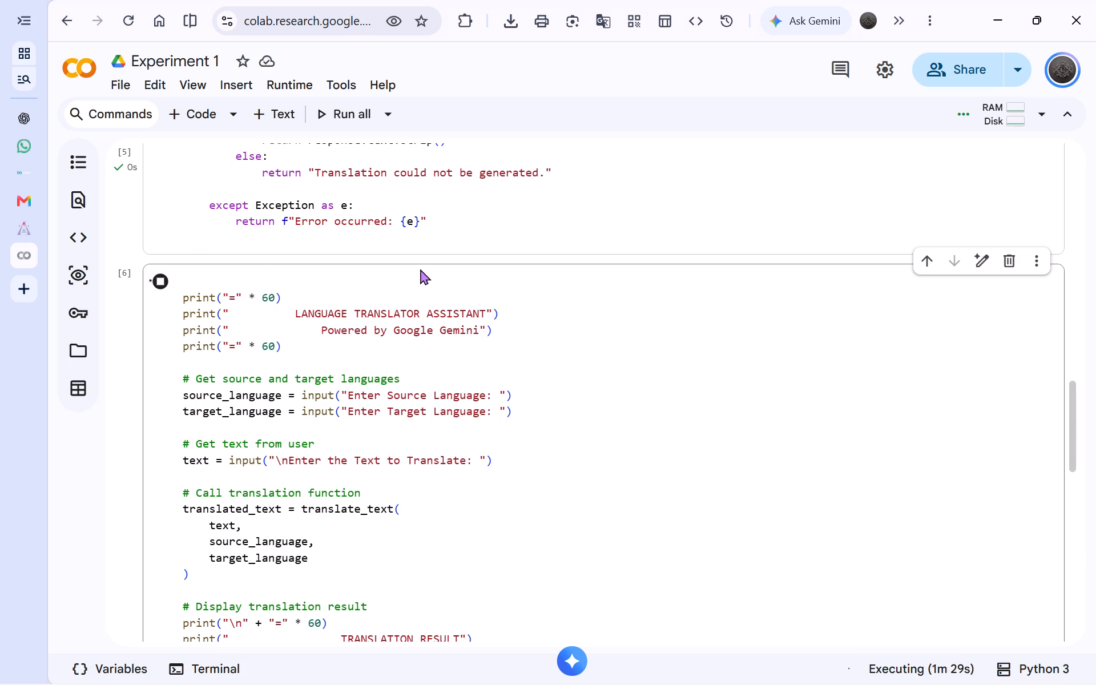
scroll(421, 269, "down", 3)
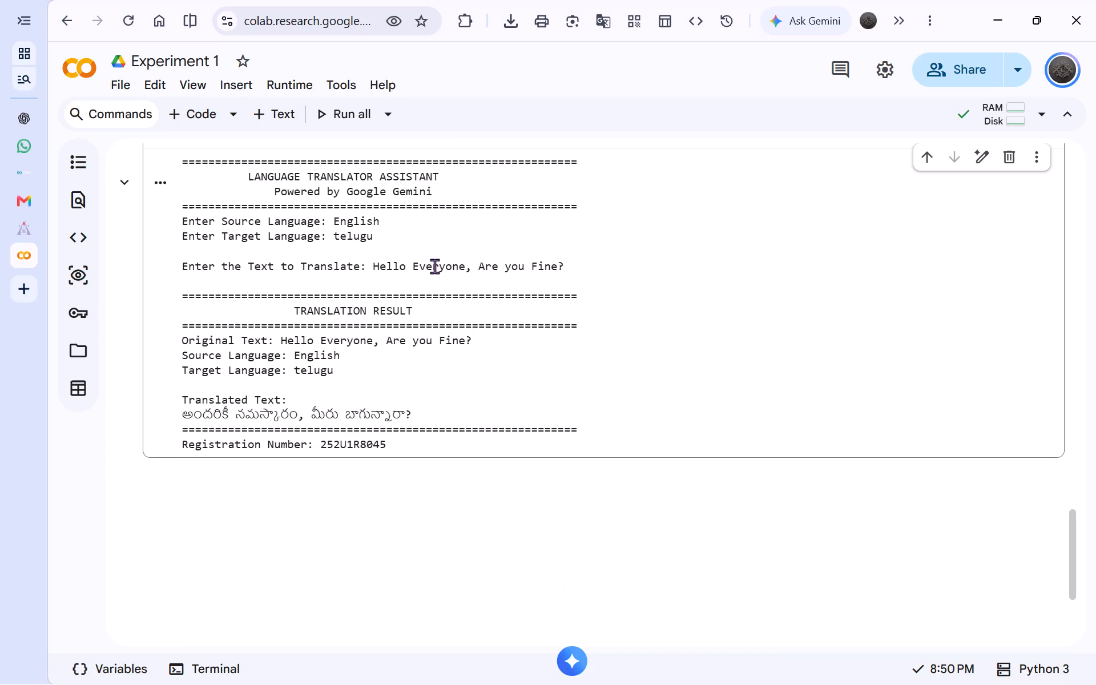
key("Print")
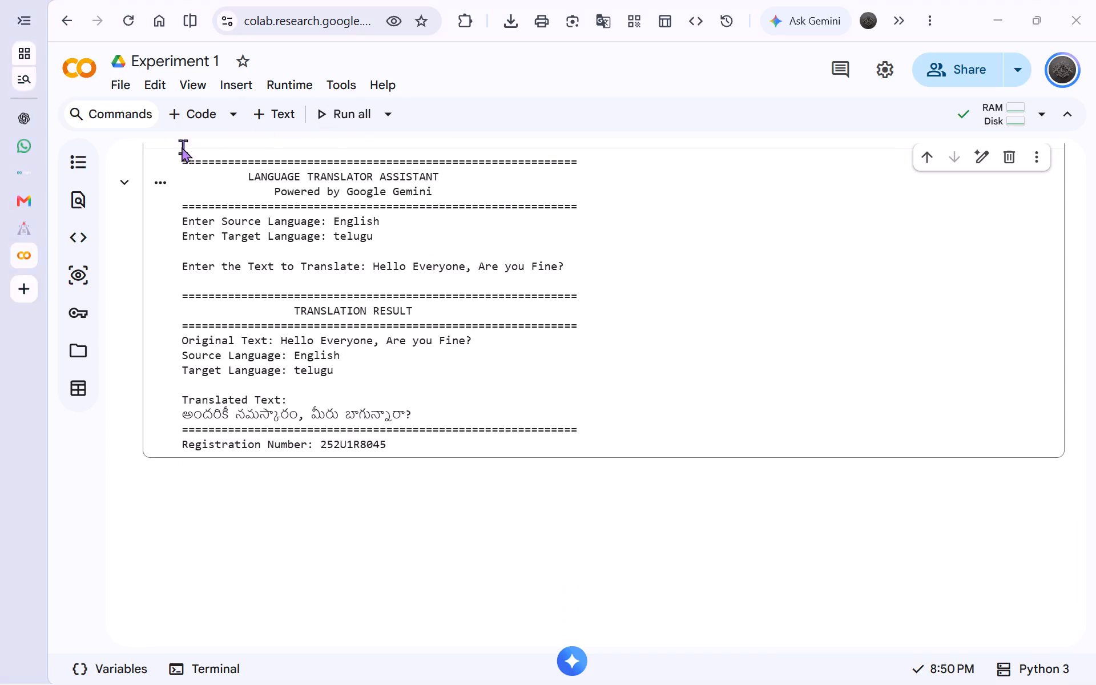
left_click_drag(141, 147, 529, 346)
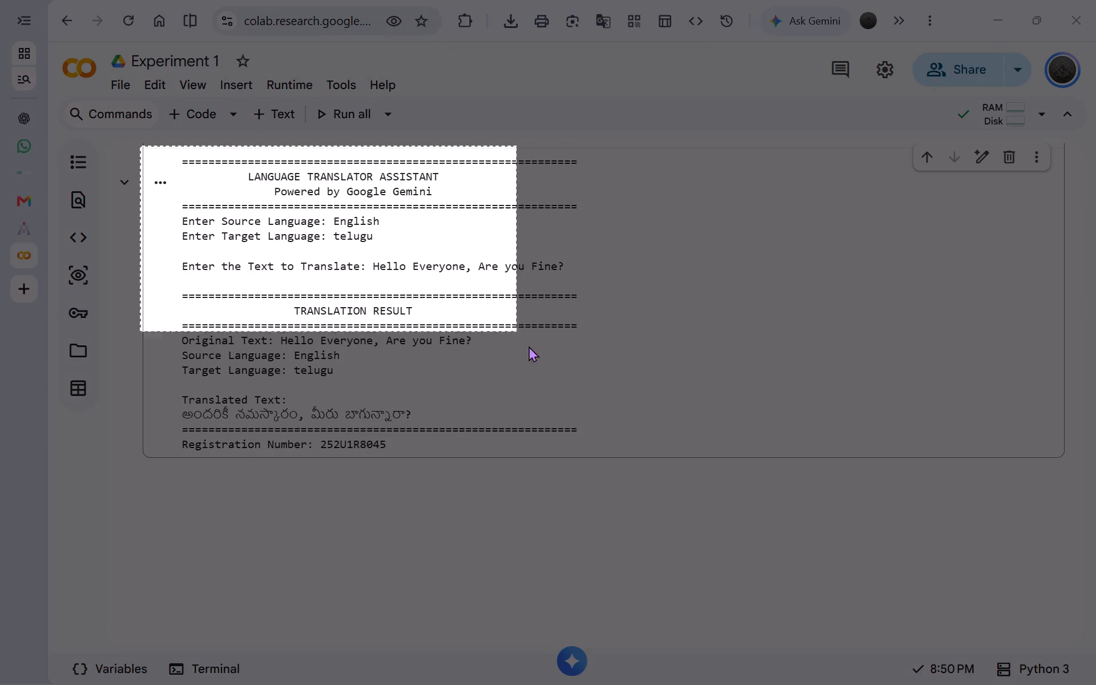
left_click_drag(529, 346, 607, 457)
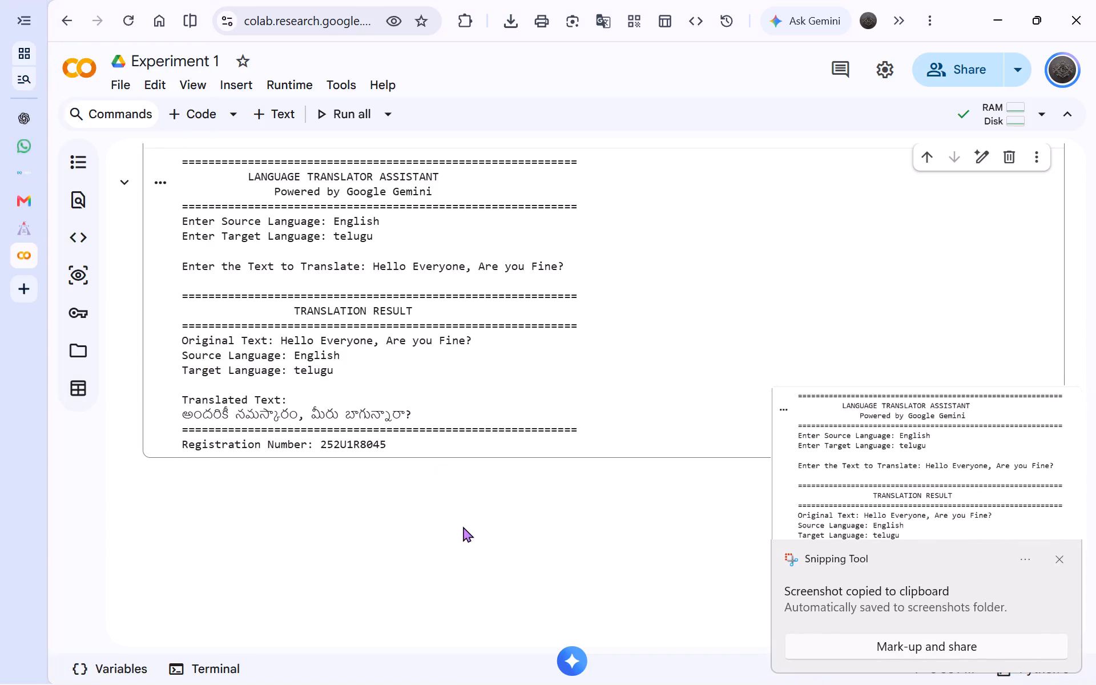
Switch to the Word report and replace the Figure 1.1 English-to-Telugu output image with the newly captured snip.
key("alt+Tab")
left_click(460, 361)
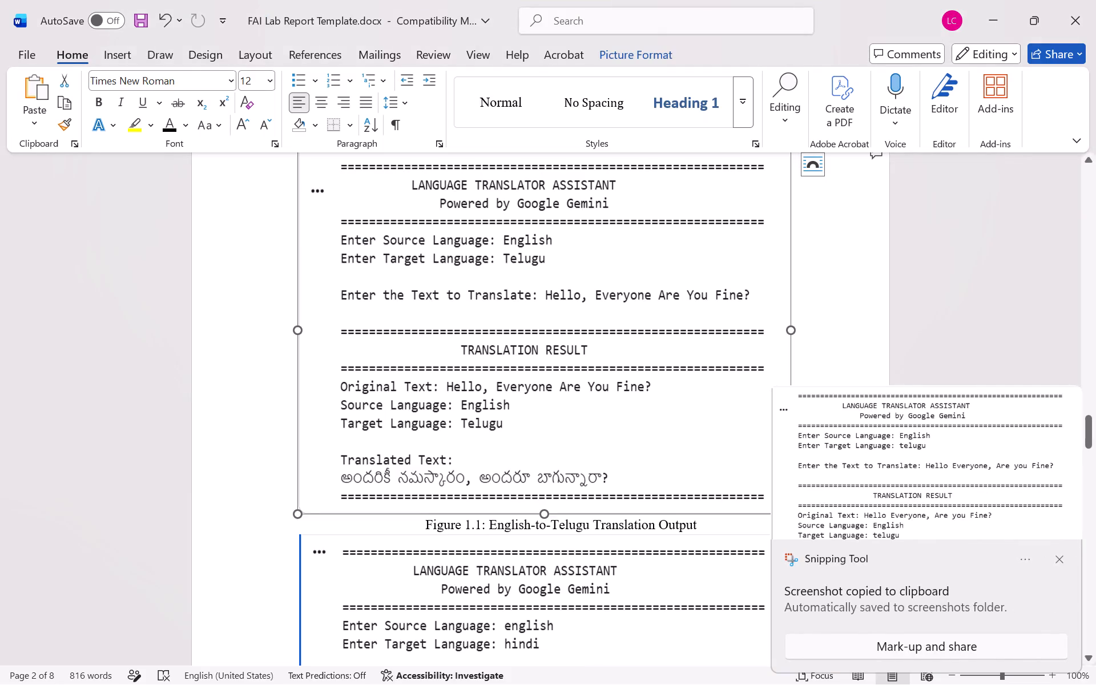
key("BackSpace")
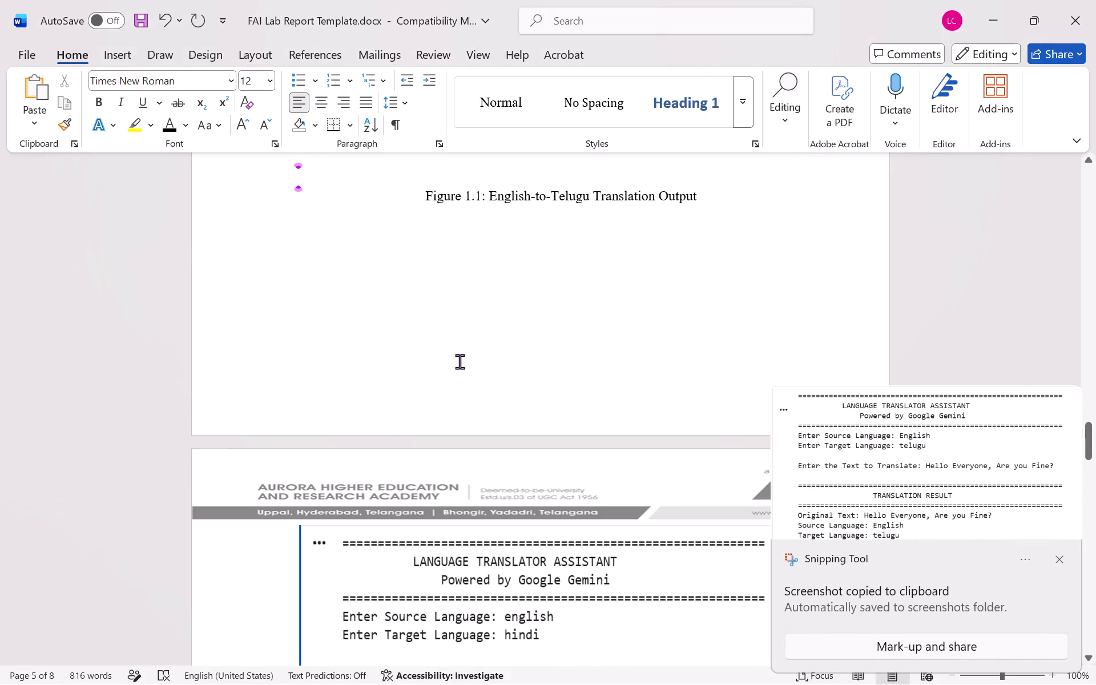
key("ctrl+v")
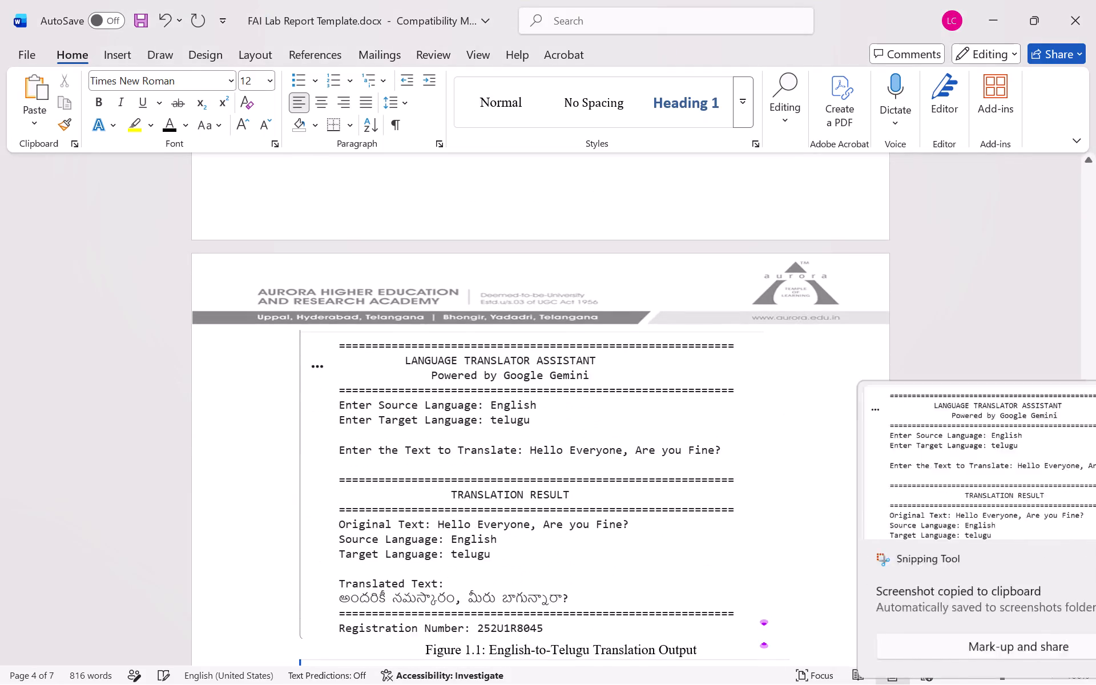
scroll(412, 430, "up", 1)
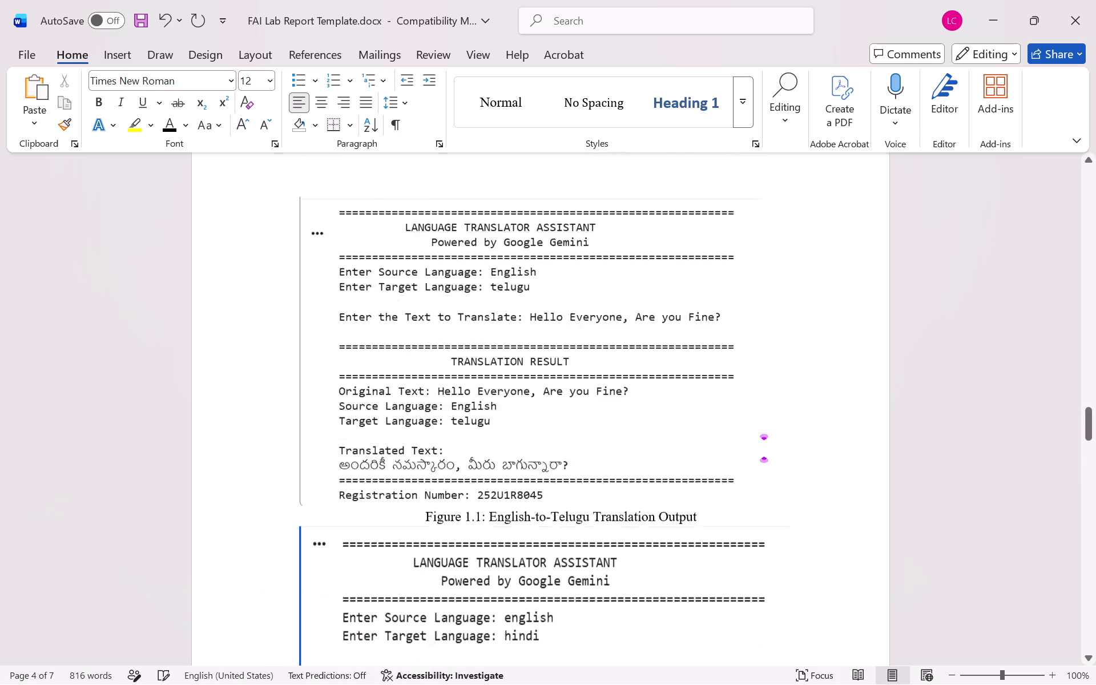
scroll(412, 430, "up", 1)
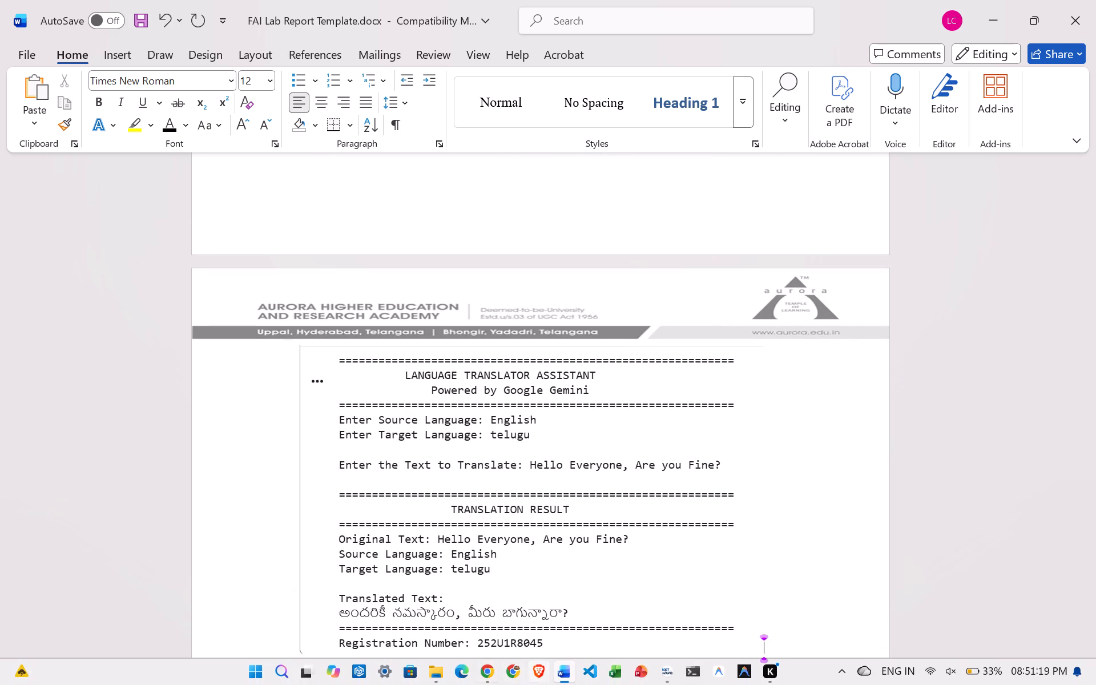
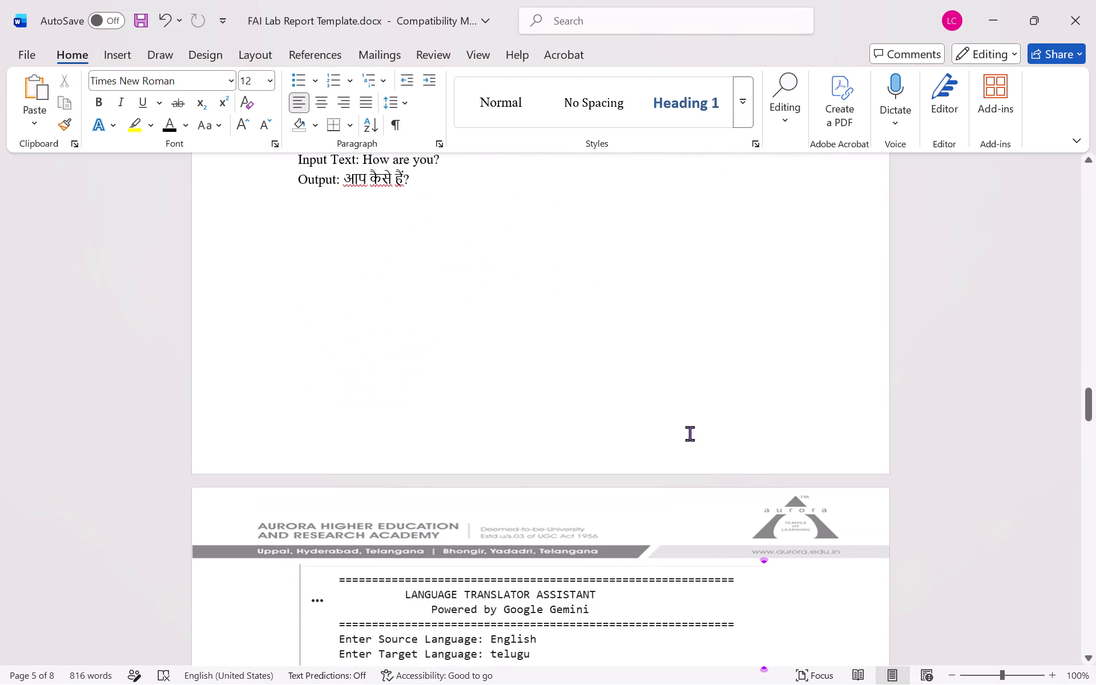
Check the Figure 1.2 English-to-Hindi translation output in the report for its languages, input text and registration number line.
scroll(401, 259, "down", 7)
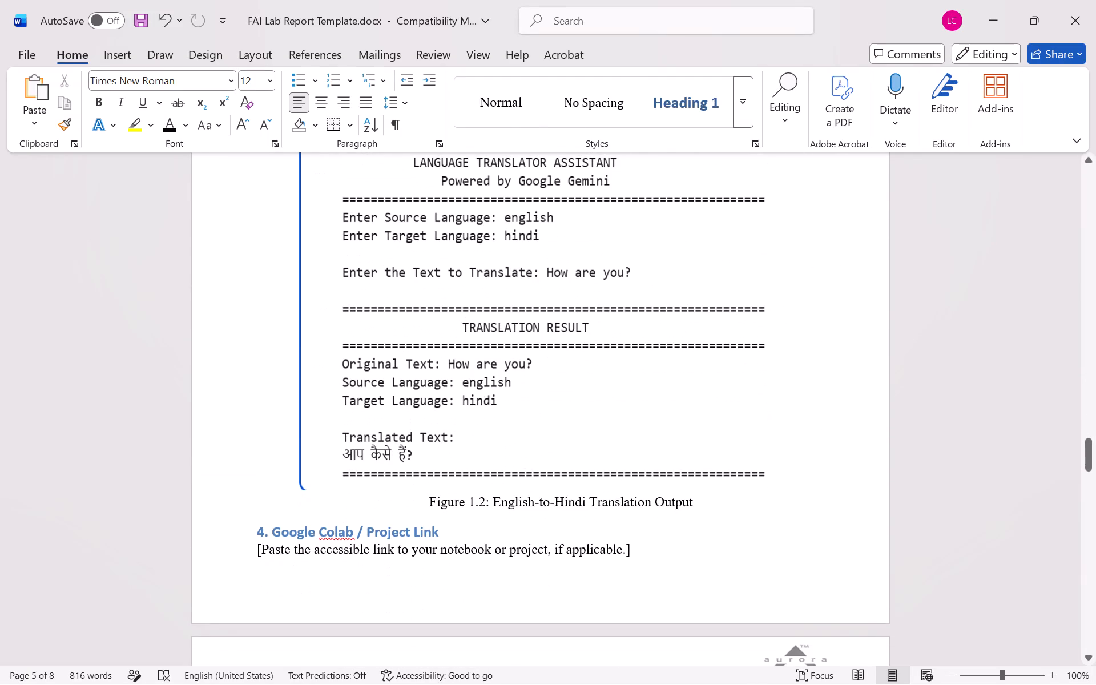
scroll(493, 326, "up", 1)
left_click(483, 389)
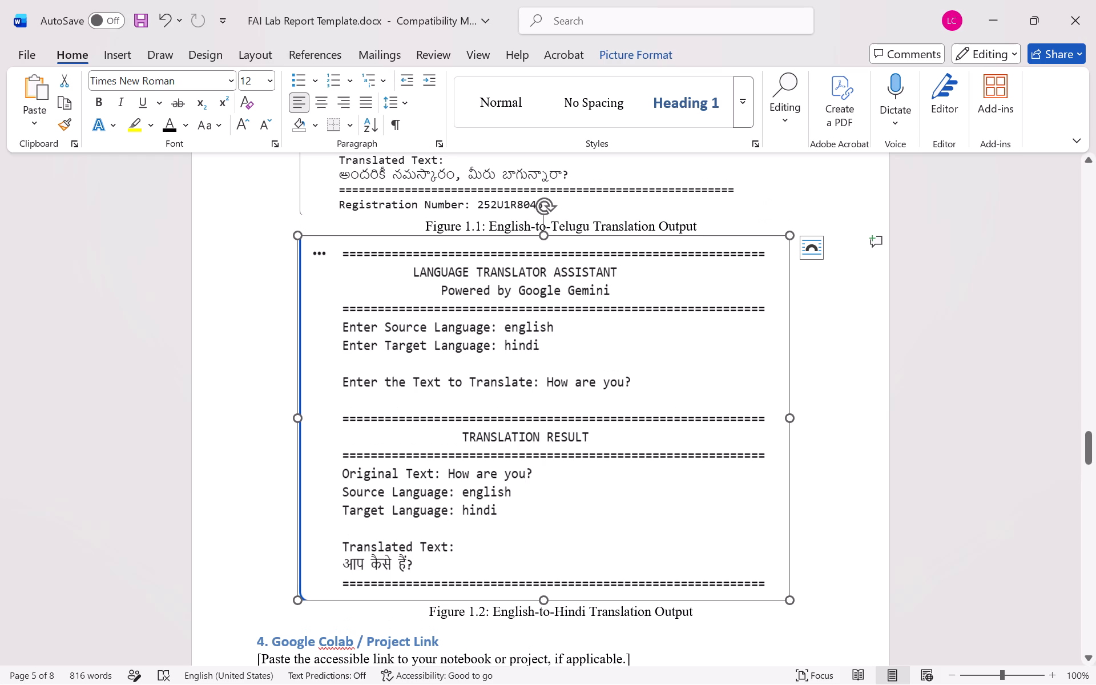
left_click(953, 361)
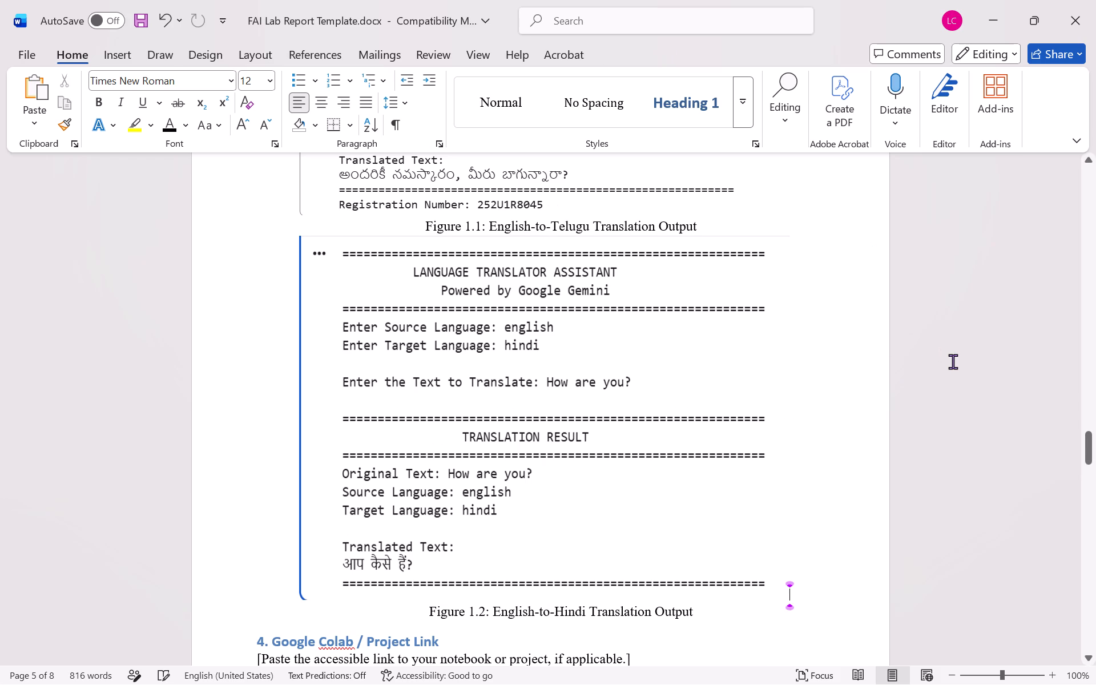
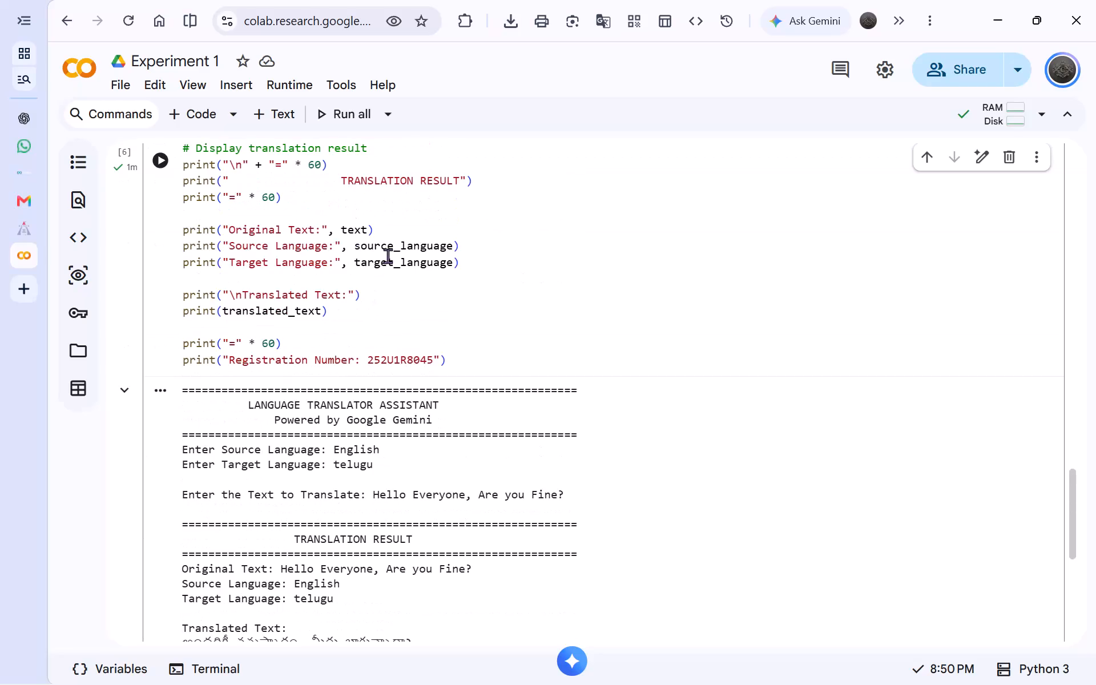
Switch to Colab and rerun the translator cell with source language English, target language Hindi and the text "How are you?".
left_click(161, 153)
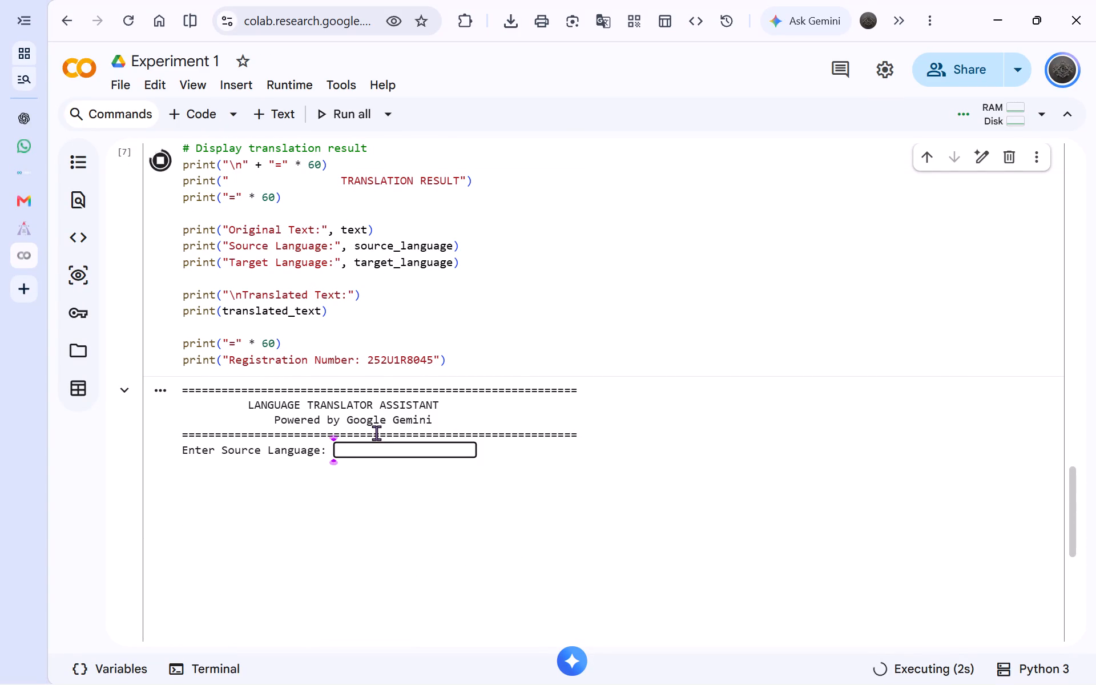
type("English")
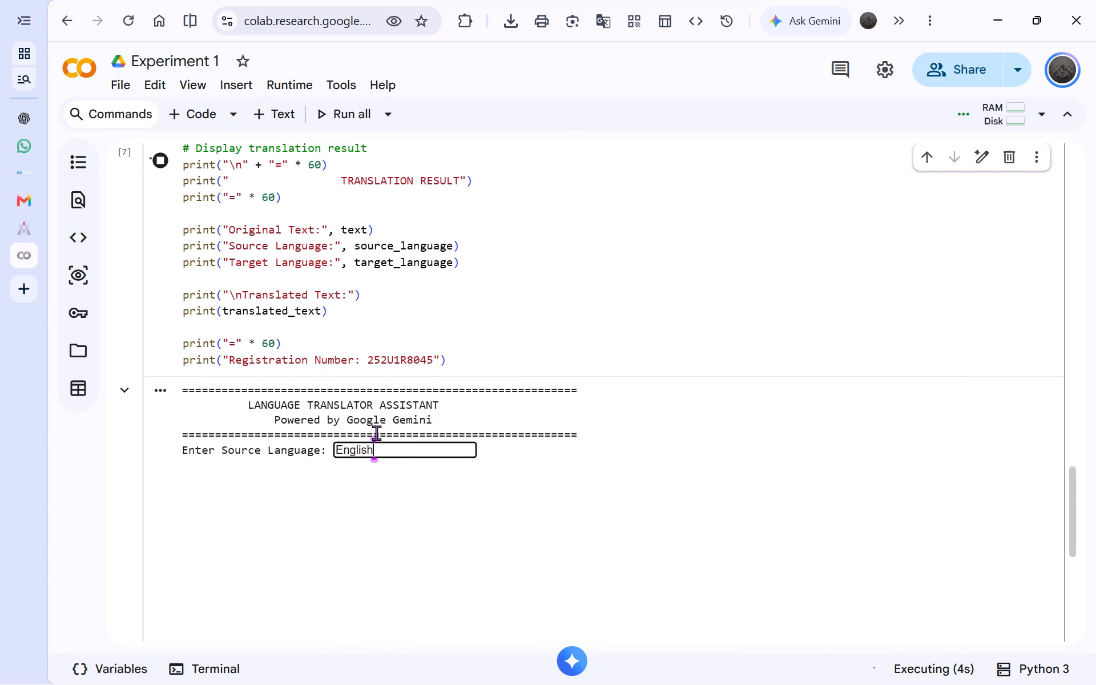
key("Return")
type("Hin")
type("di")
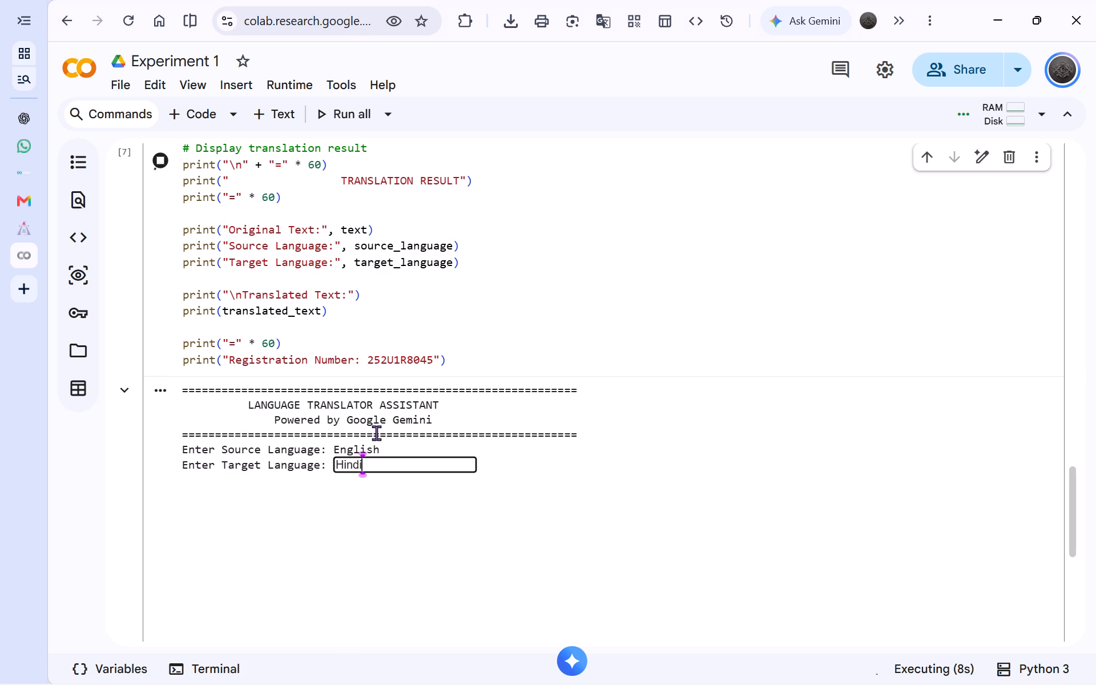
key("Return")
key("alt+Tab")
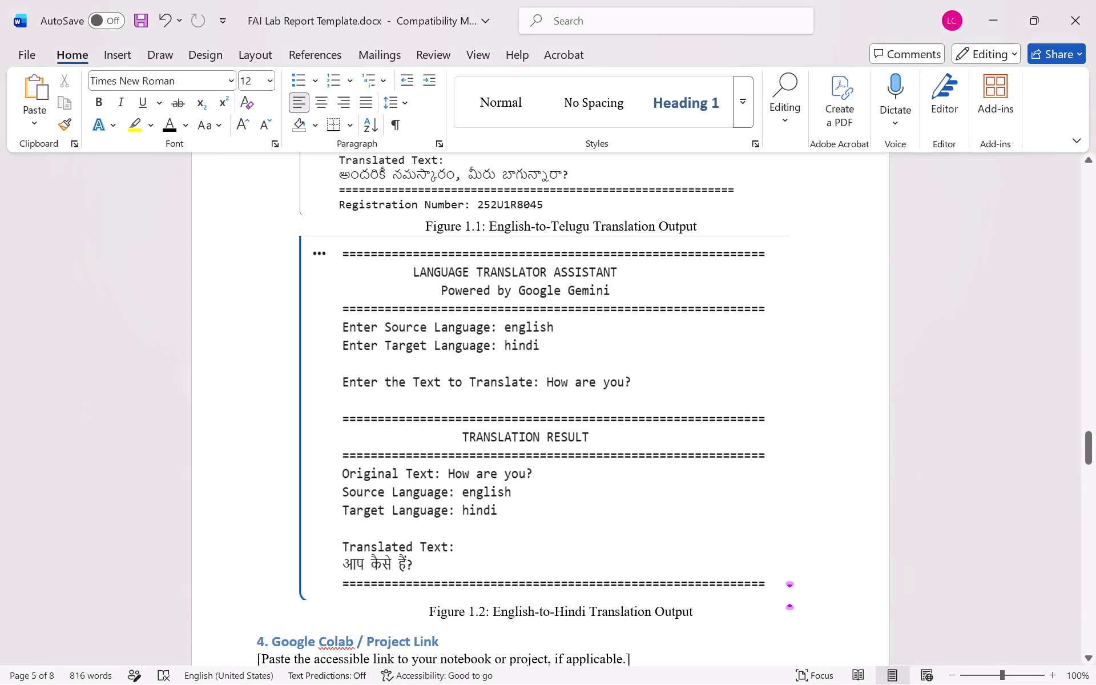
key("alt+Tab")
type("HOw")
key("space")
key("BackSpace")
key("BackSpace")
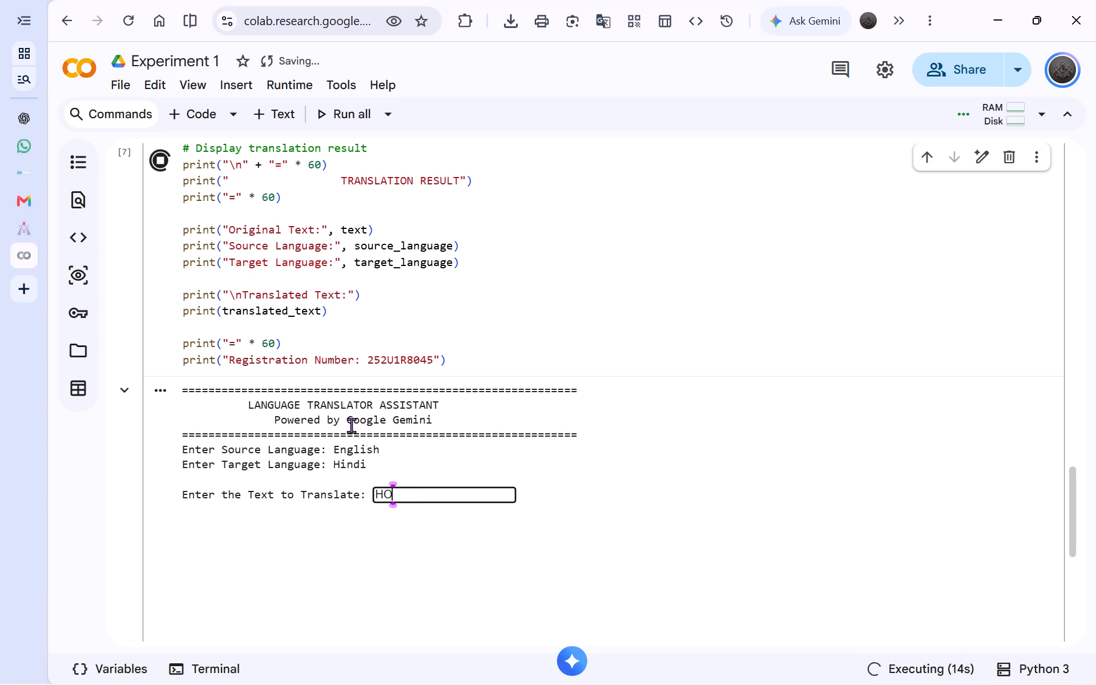
key("BackSpace")
type("ow")
key("space")
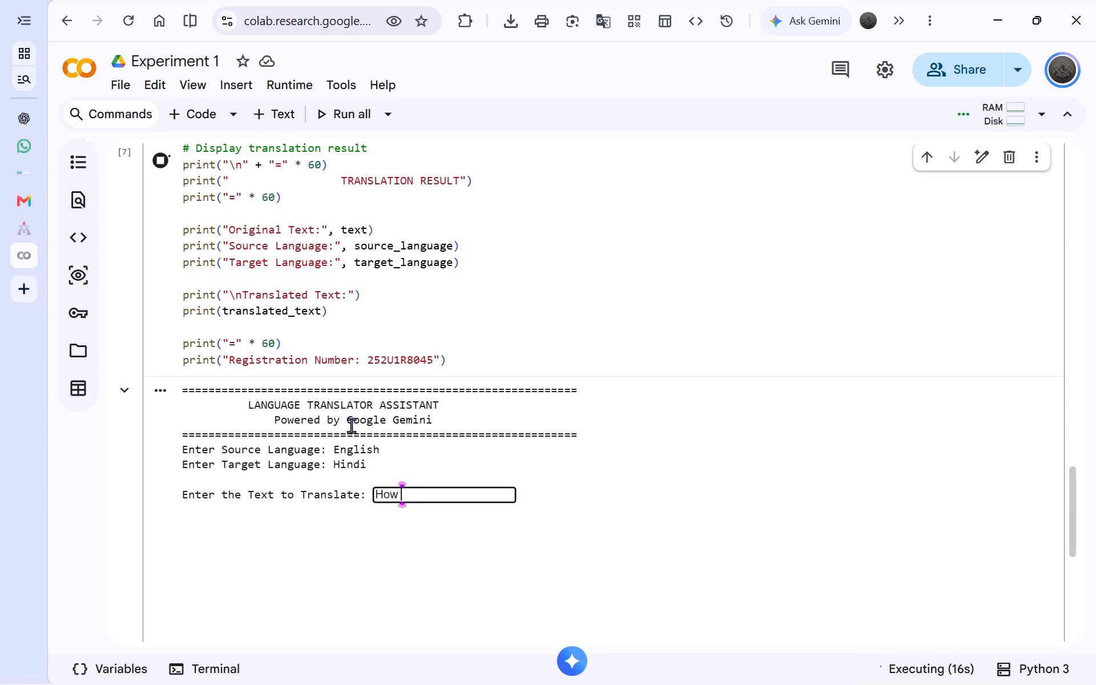
type("are yo")
key("u")
key("shift+question")
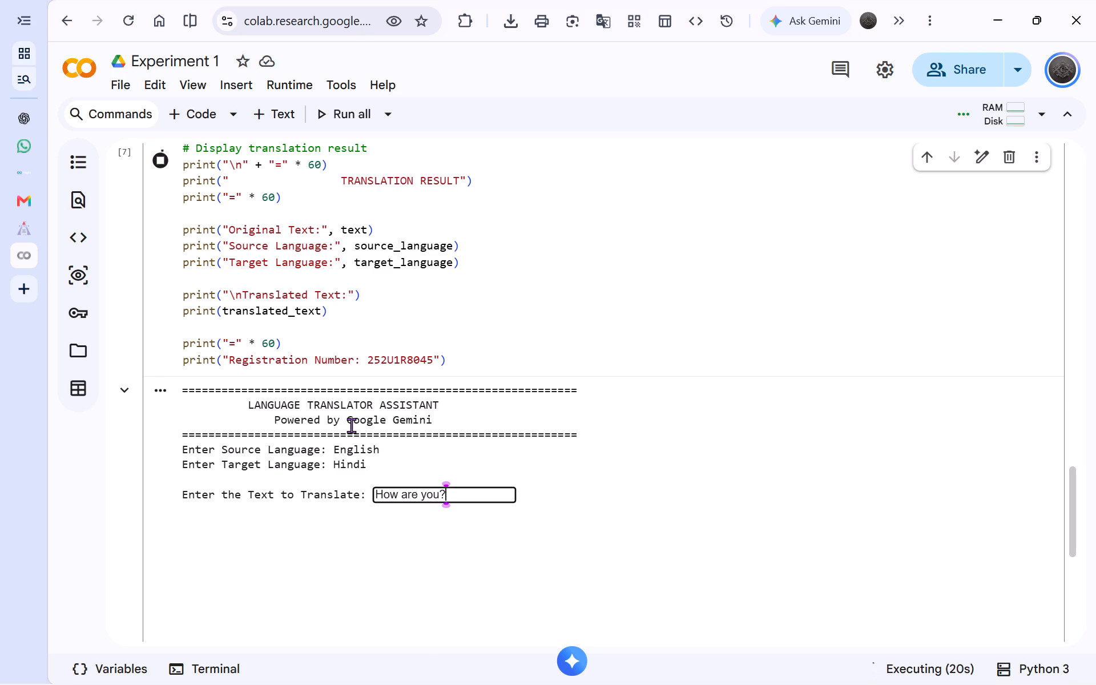
key("Return")
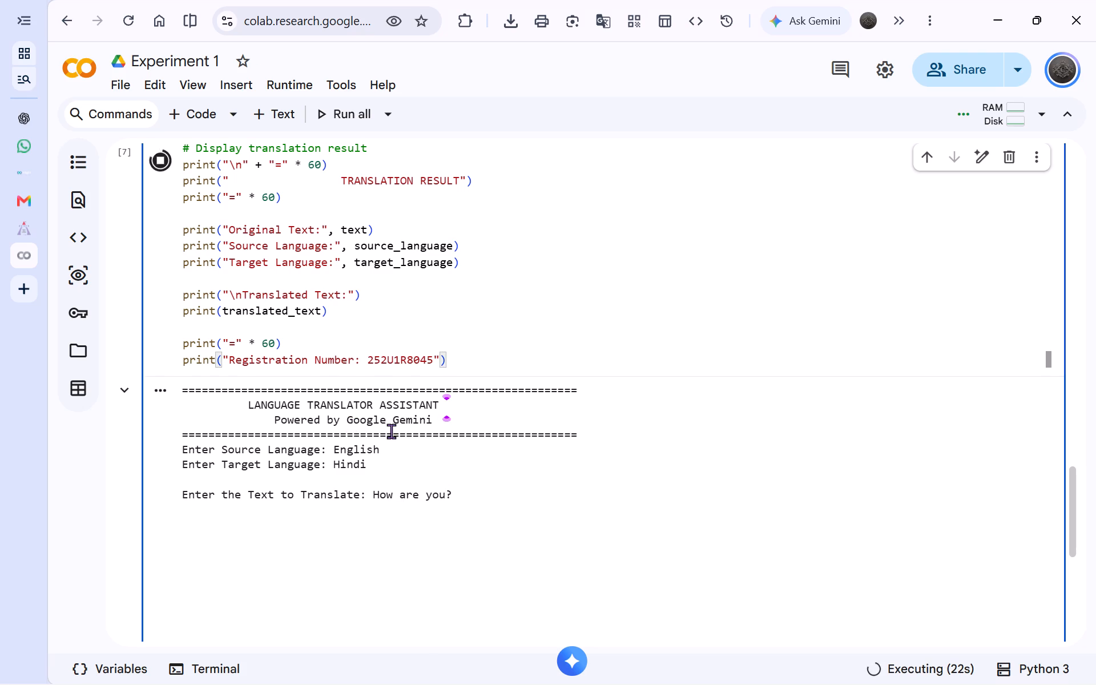
Capture a screenshot of the full English-to-Hindi output, from the banner down to the registration number line.
scroll(391, 431, "down", 1)
left_click(382, 513)
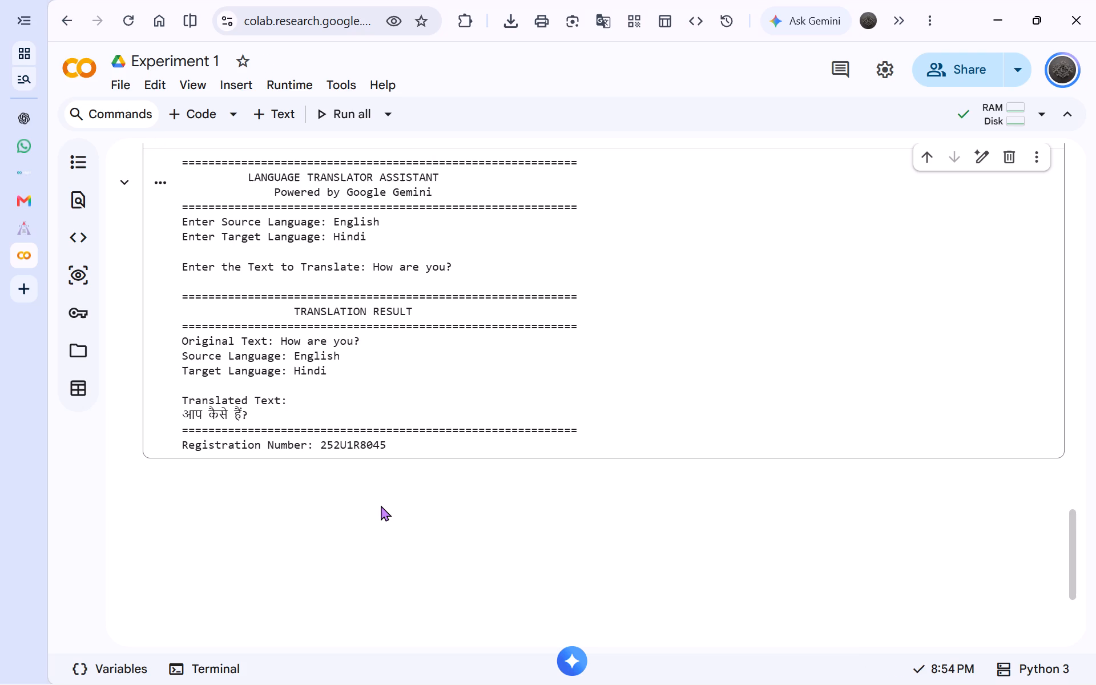
key("Print")
left_click_drag(141, 147, 603, 472)
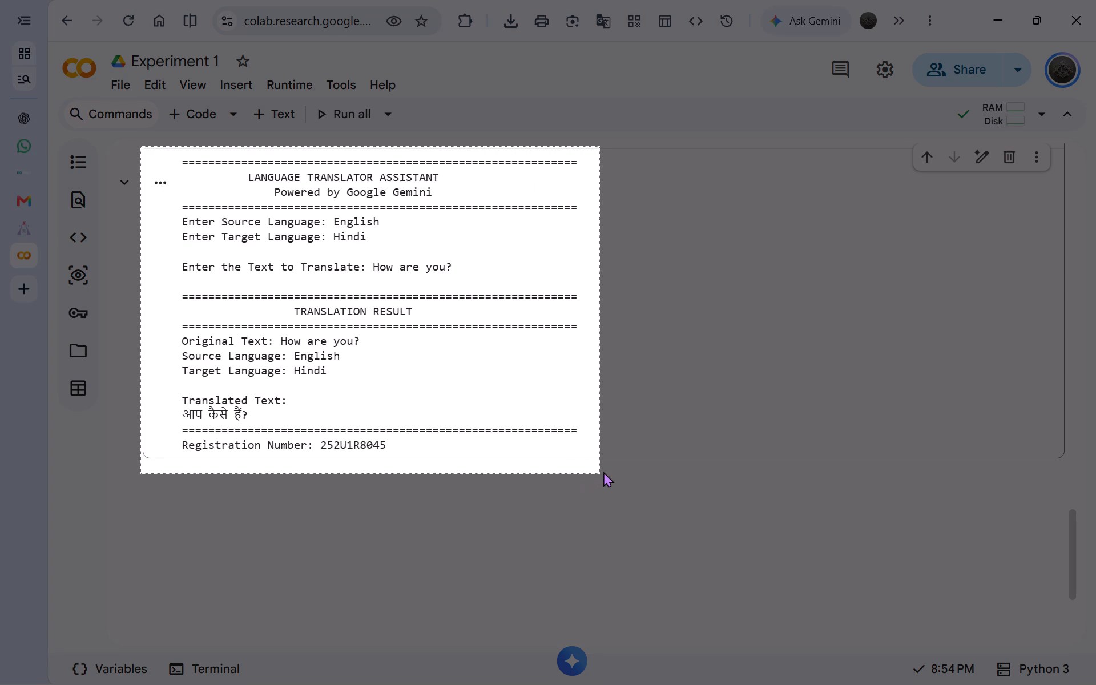
left_click_drag(603, 472, 601, 458)
In the Word report, replace the image above the Figure 1.2 caption with the captured English-to-Hindi output.
key("alt+Tab")
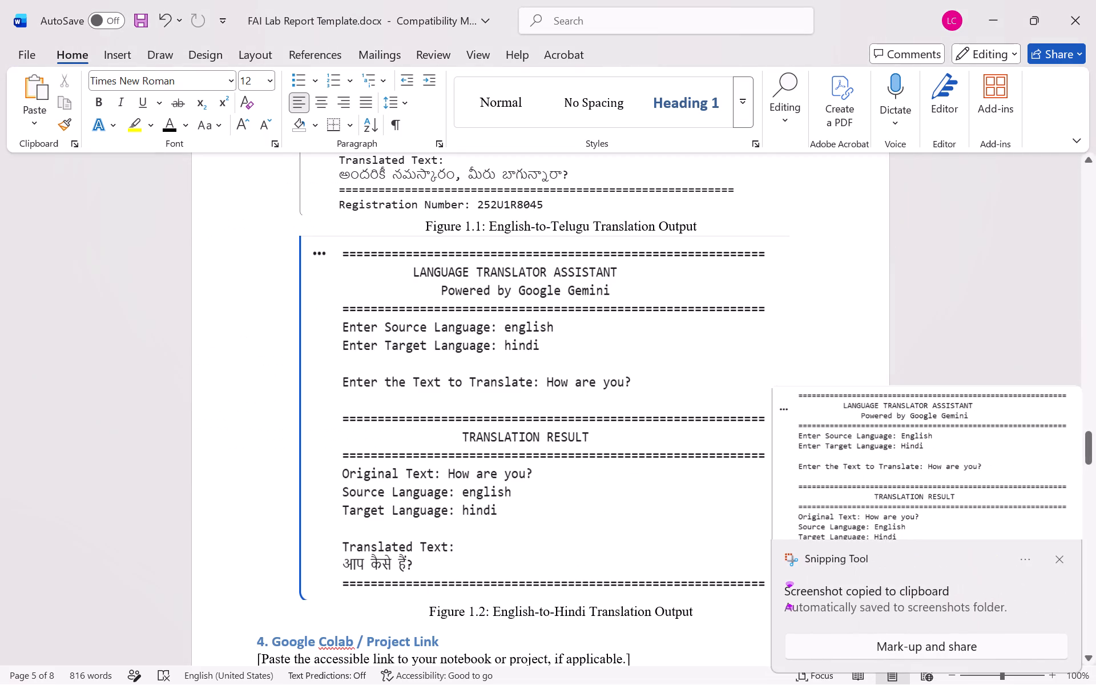
left_click(479, 466)
key("Delete")
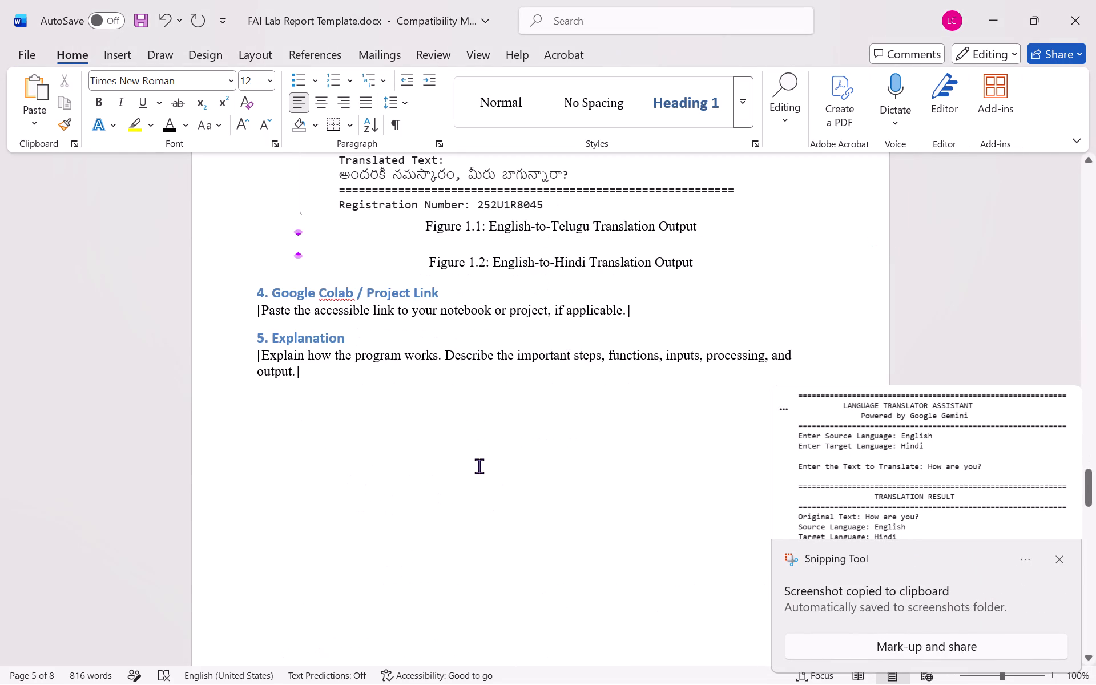
key("ctrl+v")
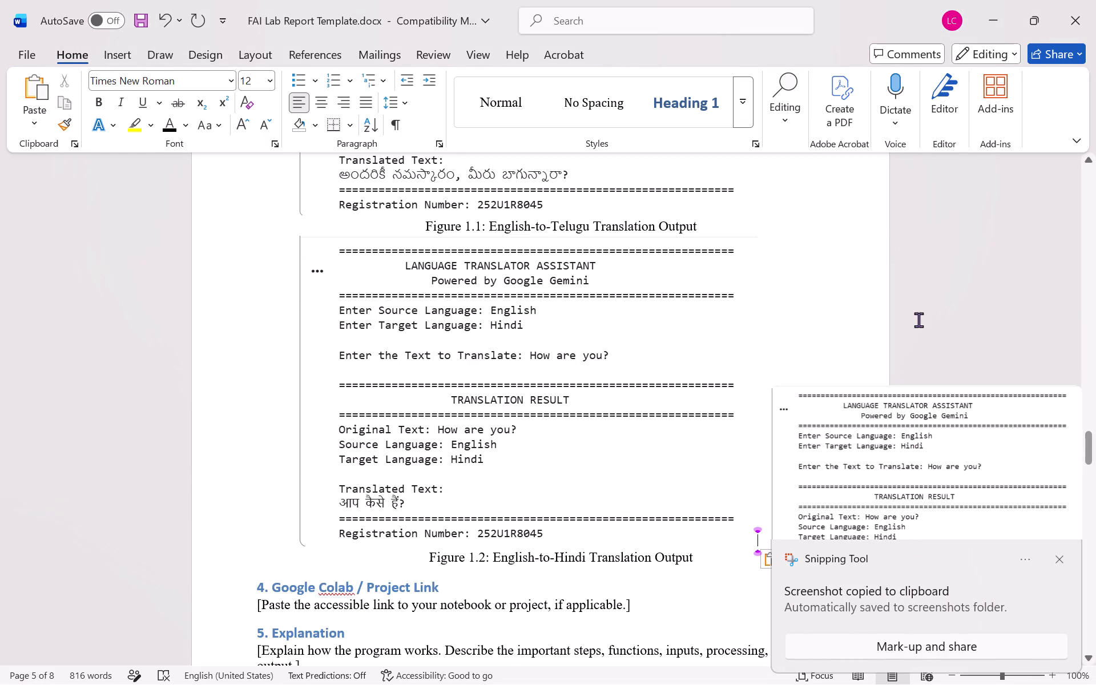
left_click(918, 319)
left_click(1065, 558)
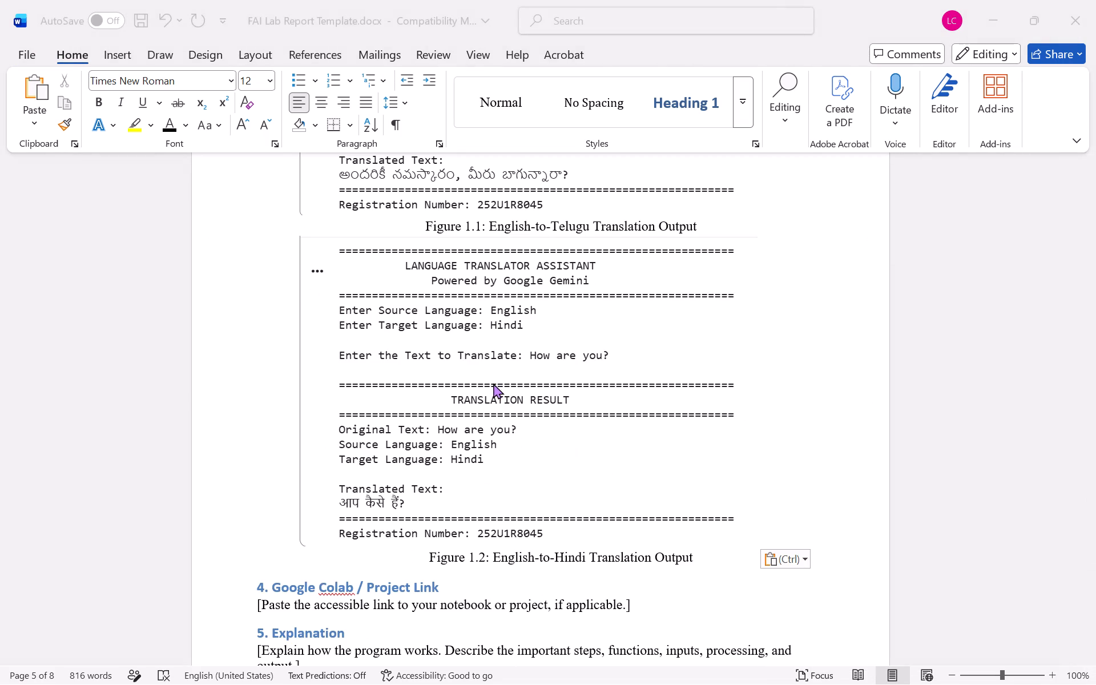
Delete the bracketed placeholder text under the "4. Google Colab / Project Link" heading.
scroll(493, 383, "down", 2)
left_click_drag(646, 388, 646, 388)
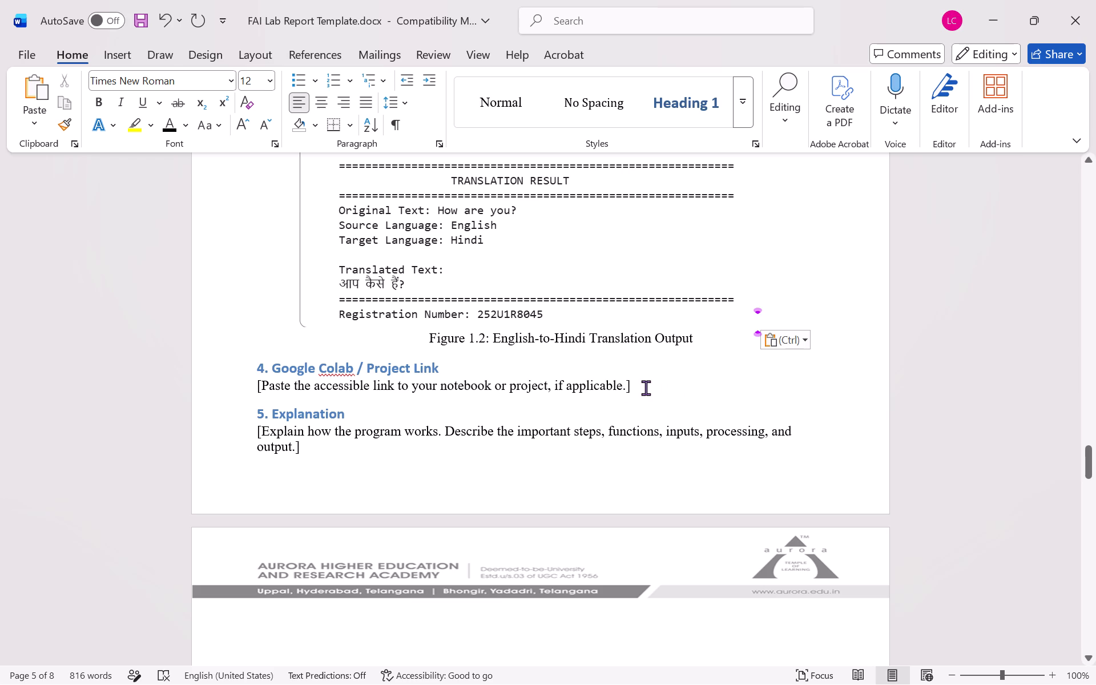
left_click_drag(646, 388, 253, 392)
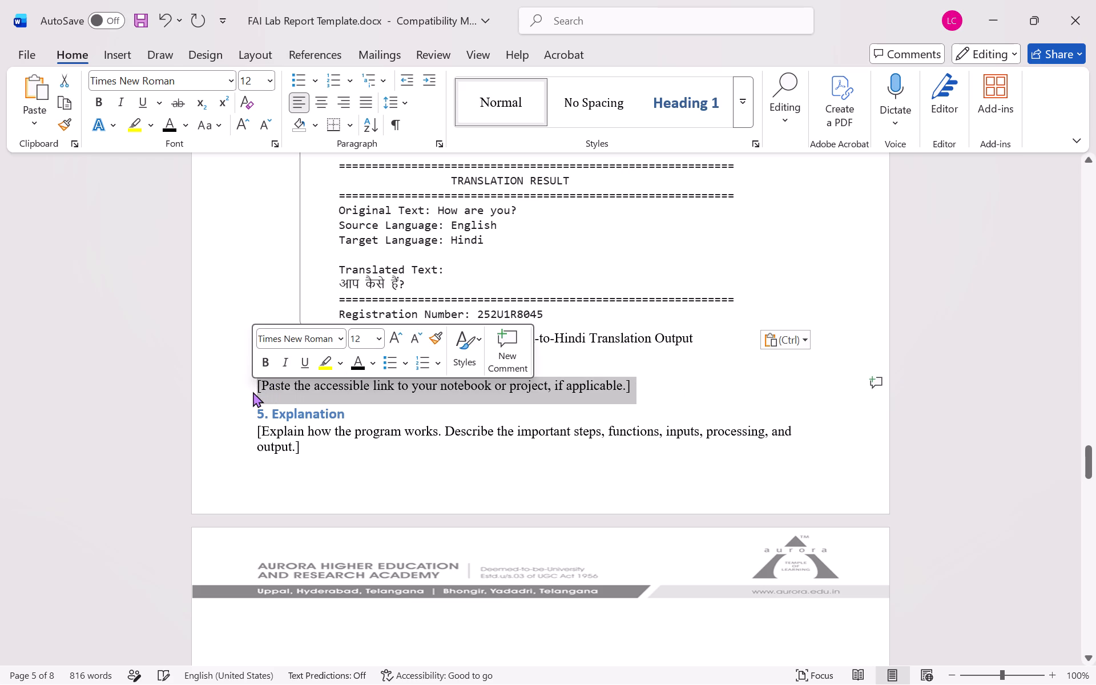
key("BackSpace")
Make the Google Colab / Project Link heading black, end it with a colon and start an unnumbered line below it.
left_click_drag(460, 373, 457, 373)
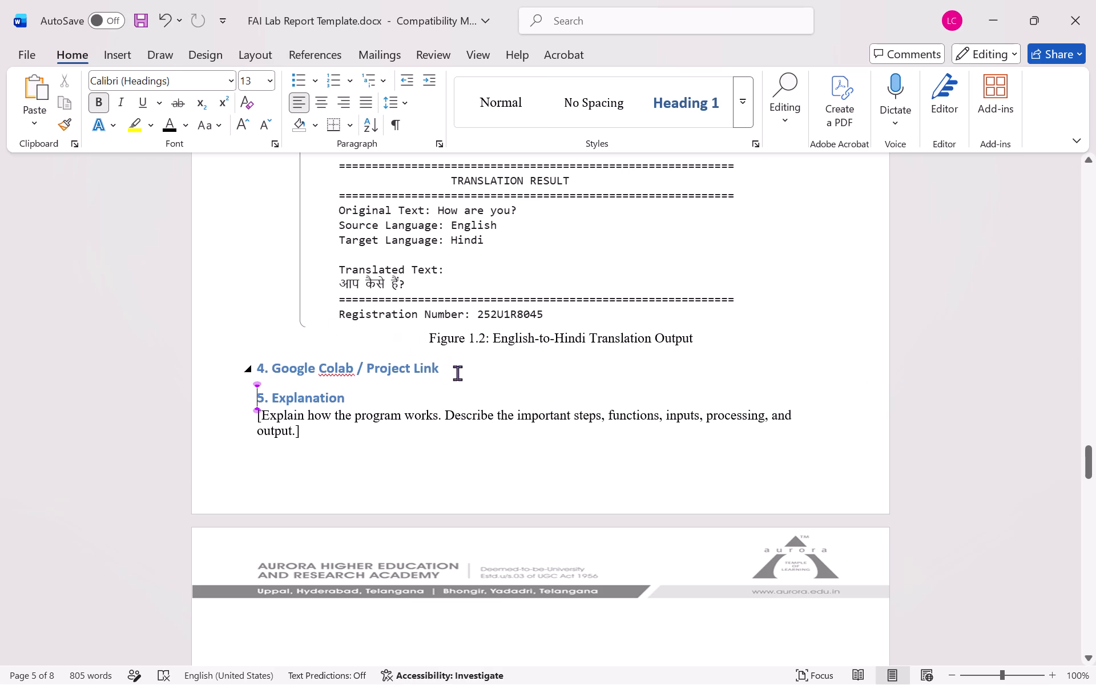
left_click_drag(457, 373, 227, 363)
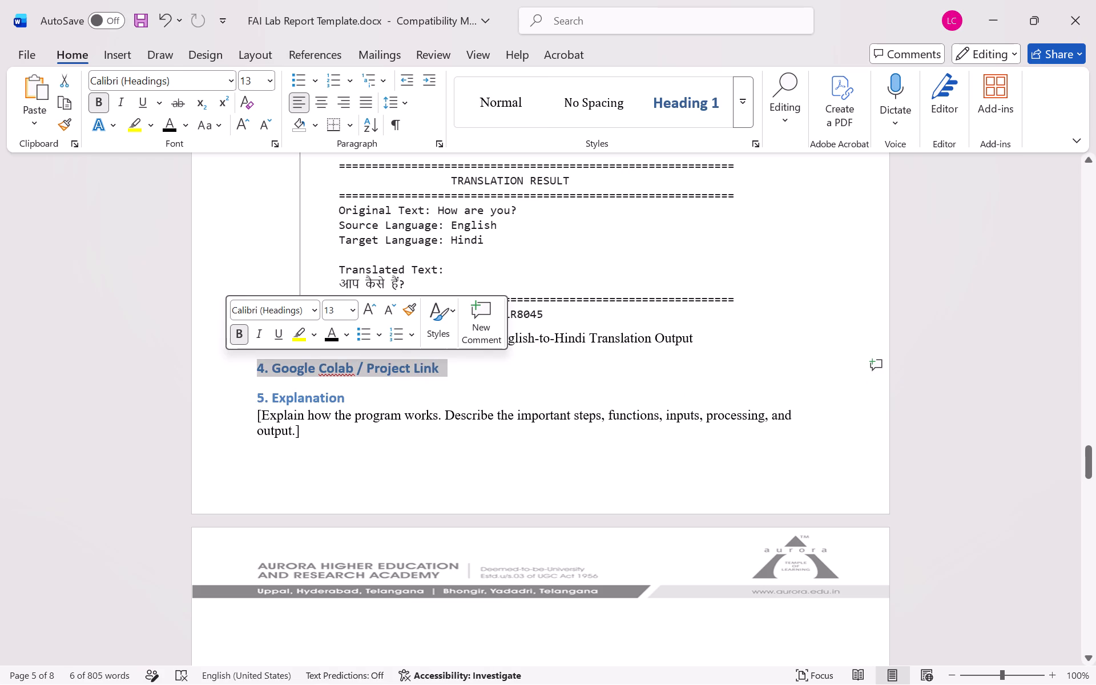
left_click(170, 122)
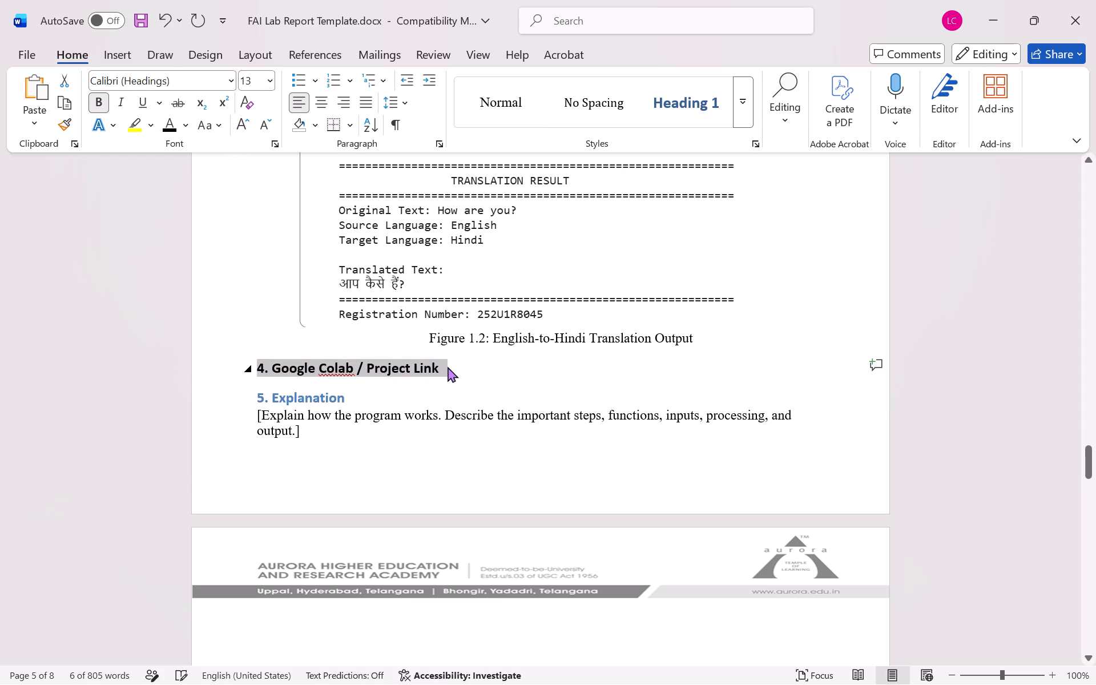
left_click(448, 366)
key("shift+colon")
key("Return")
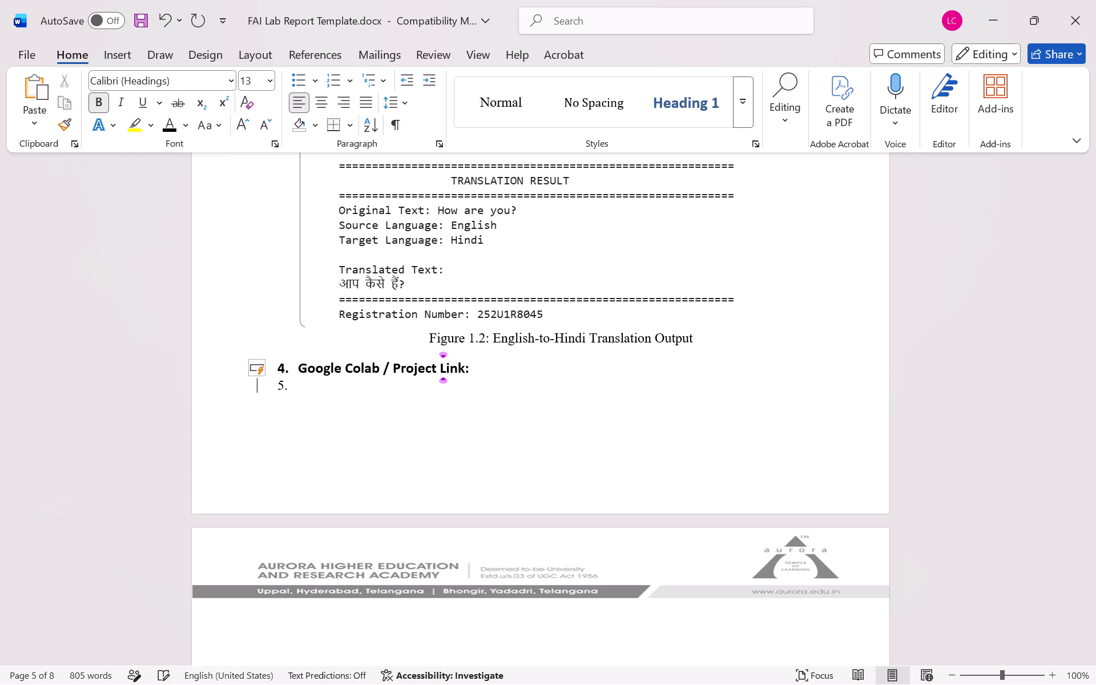
key("BackSpace")
key("Return")
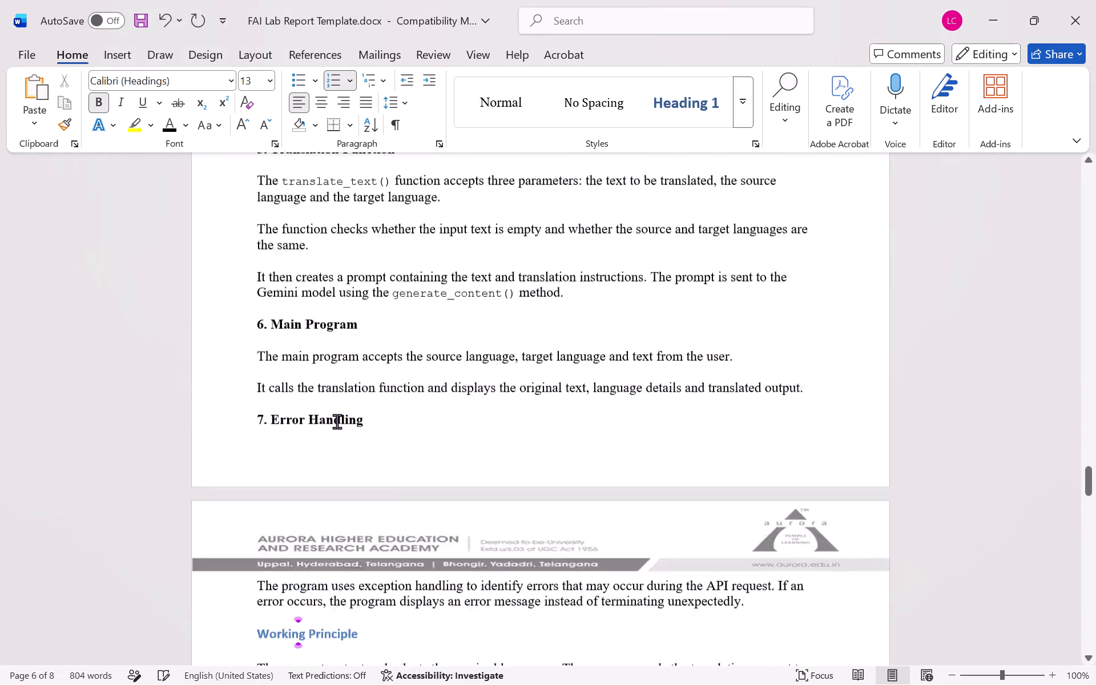
scroll(337, 421, "up", 5)
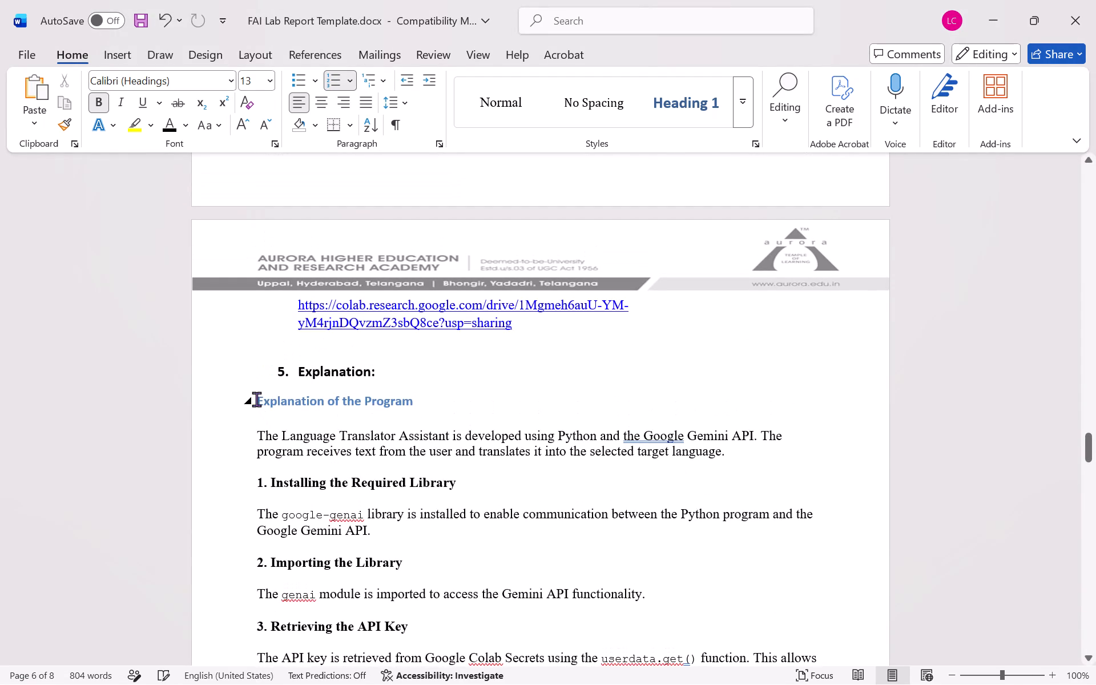
left_click_drag(256, 399, 410, 404)
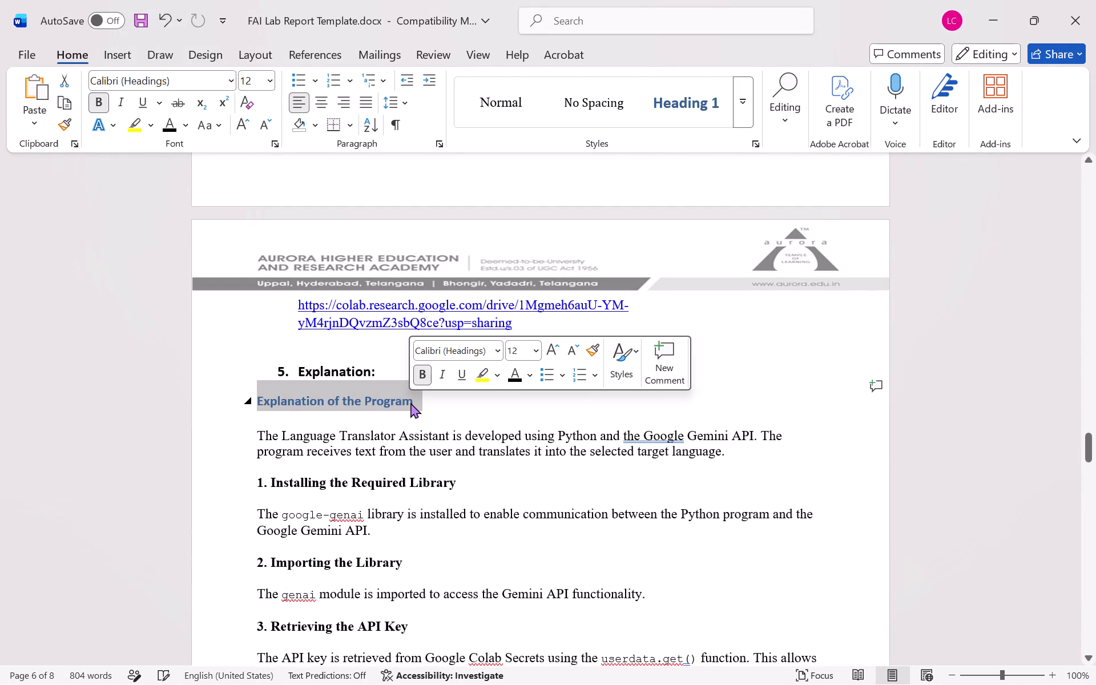
left_click(515, 376)
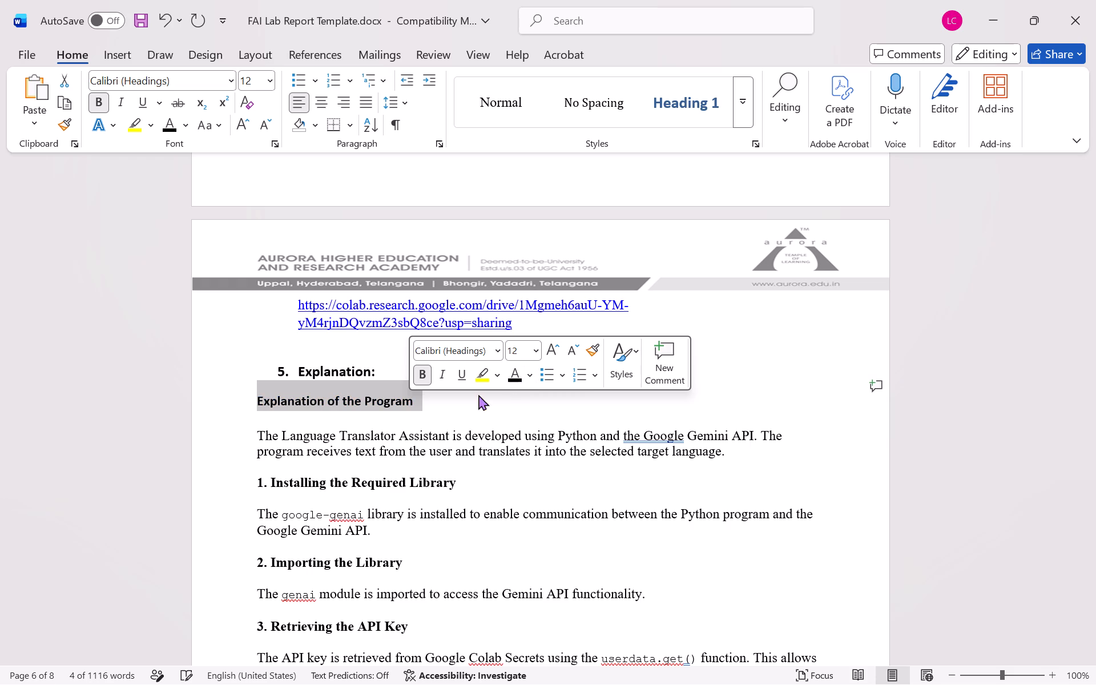
left_click(428, 401)
key("shift+colon")
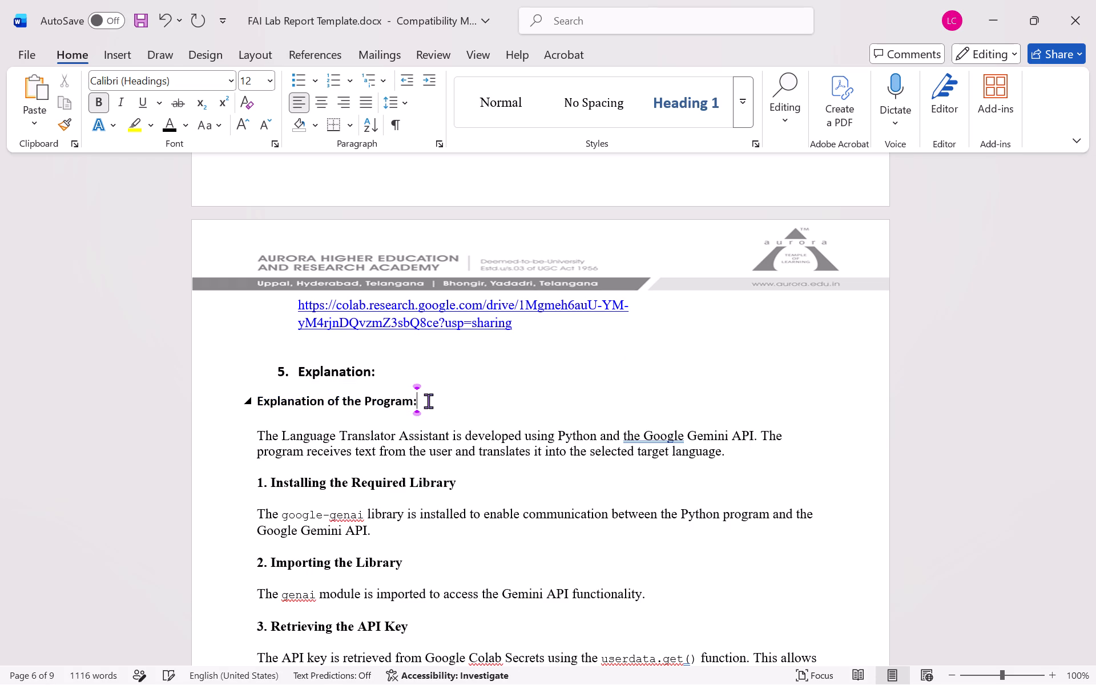
key("Down")
key("Up")
key("BackSpace")
key("shift+colon")
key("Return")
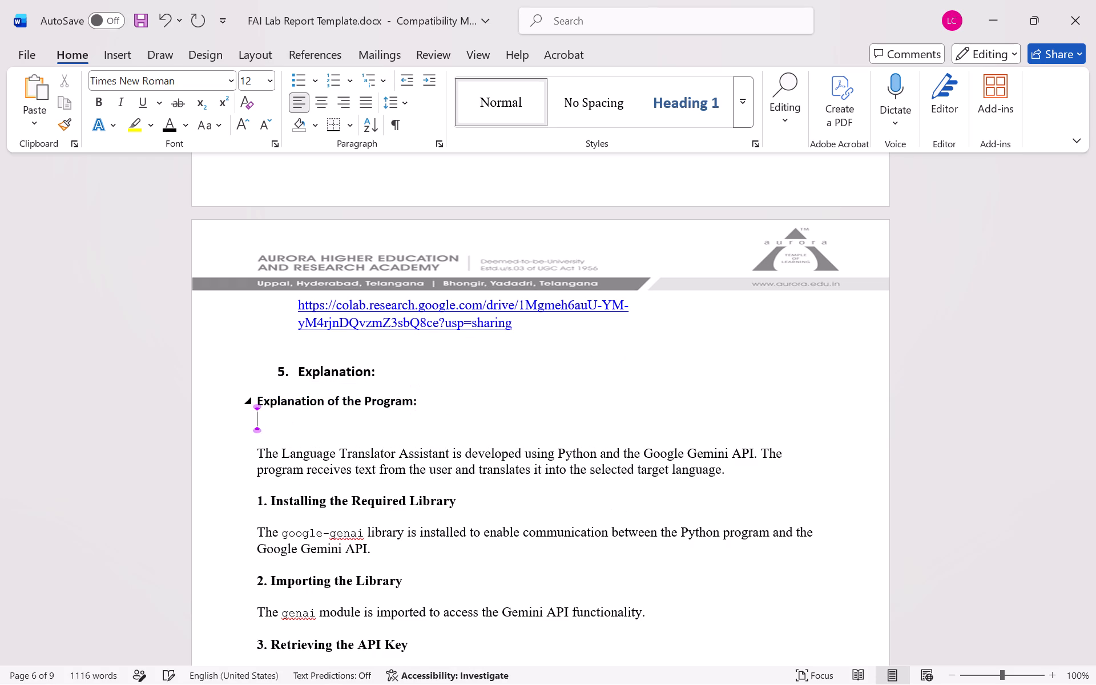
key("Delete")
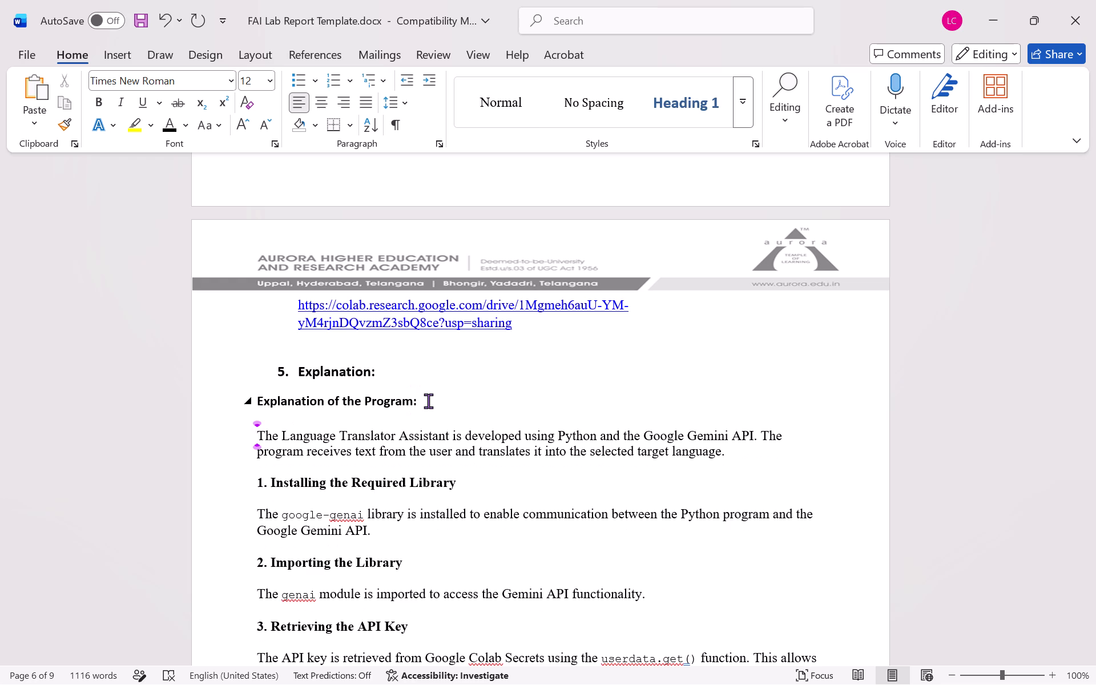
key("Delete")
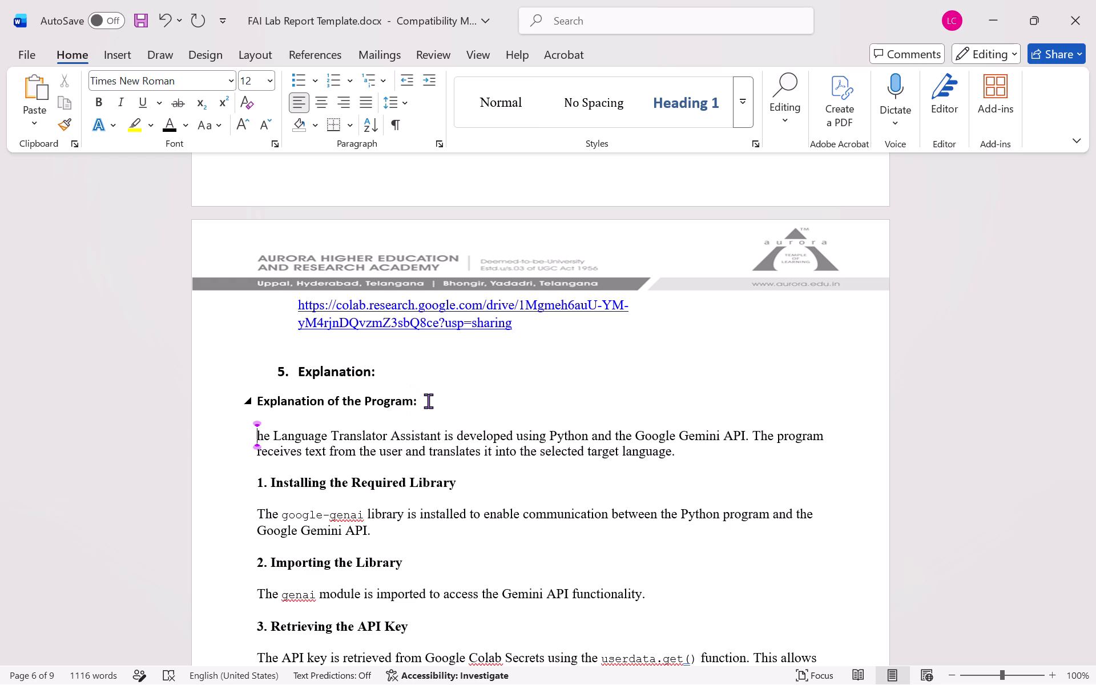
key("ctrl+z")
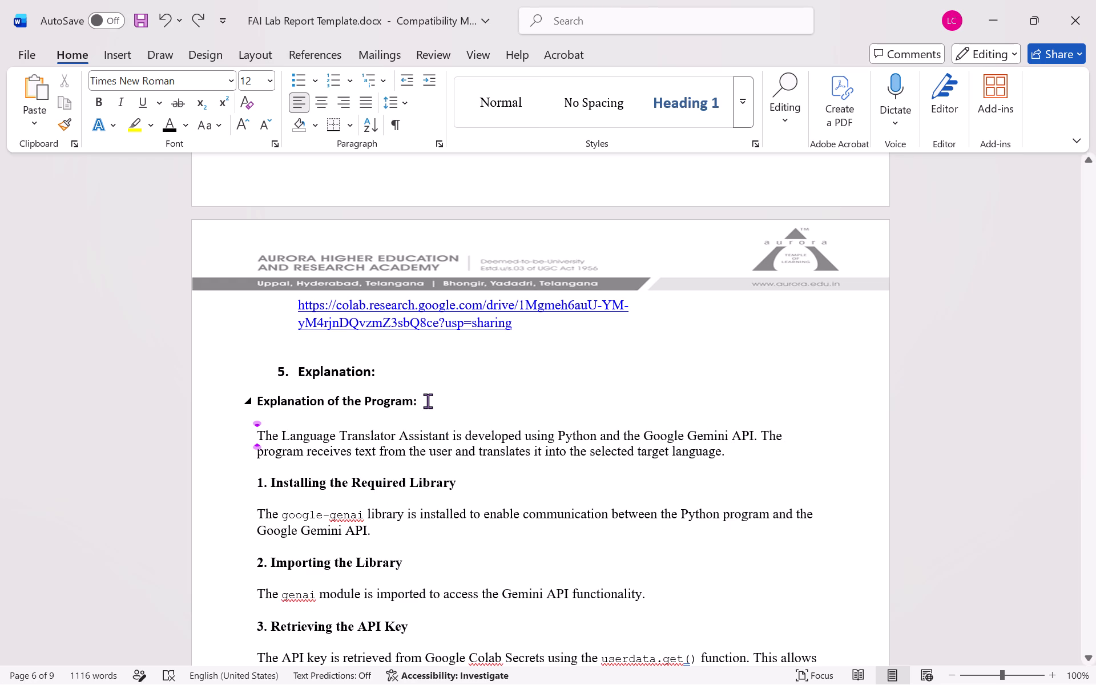
Make the "Working Principle" heading black and end it with a colon.
scroll(361, 465, "down", 2)
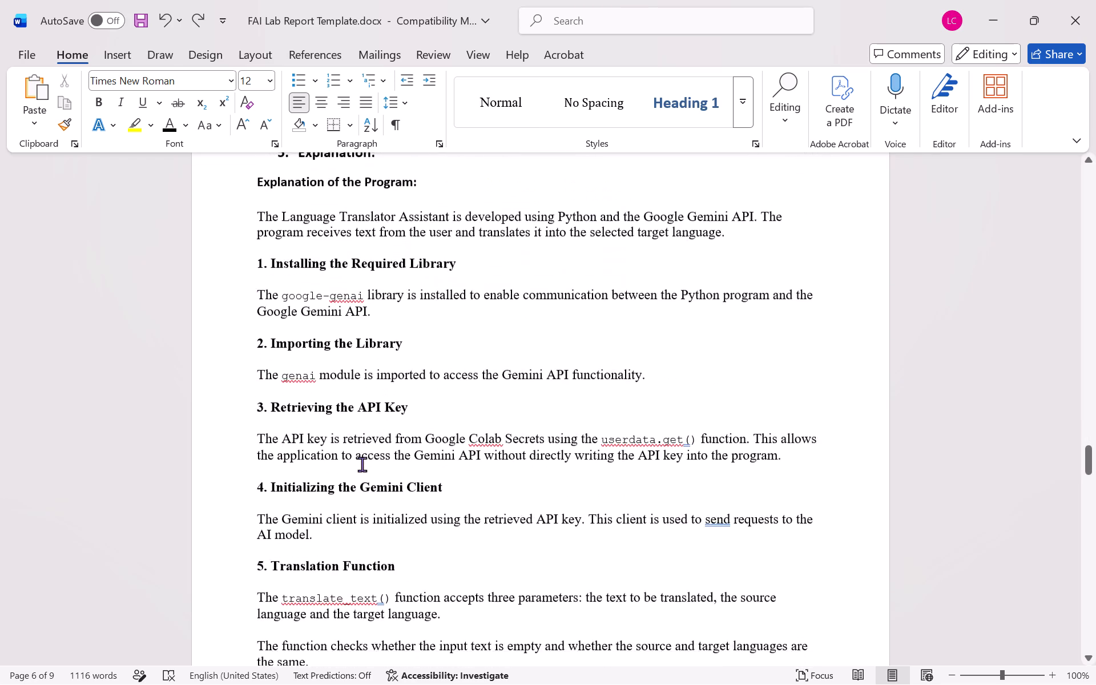
scroll(362, 464, "down", 3)
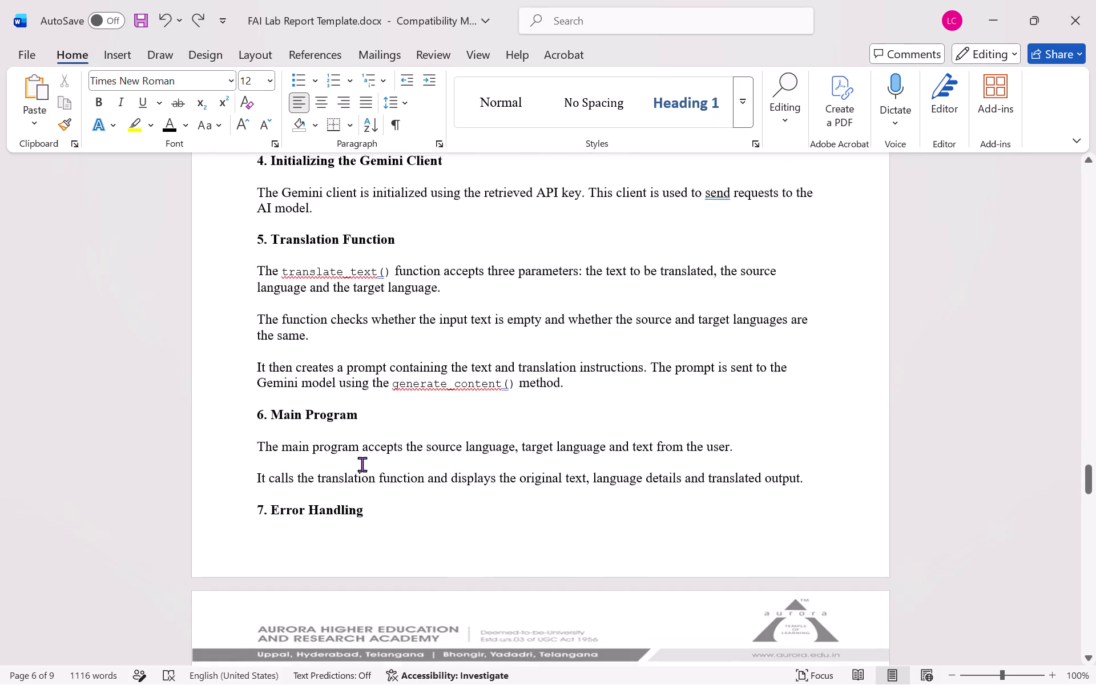
scroll(362, 464, "down", 3)
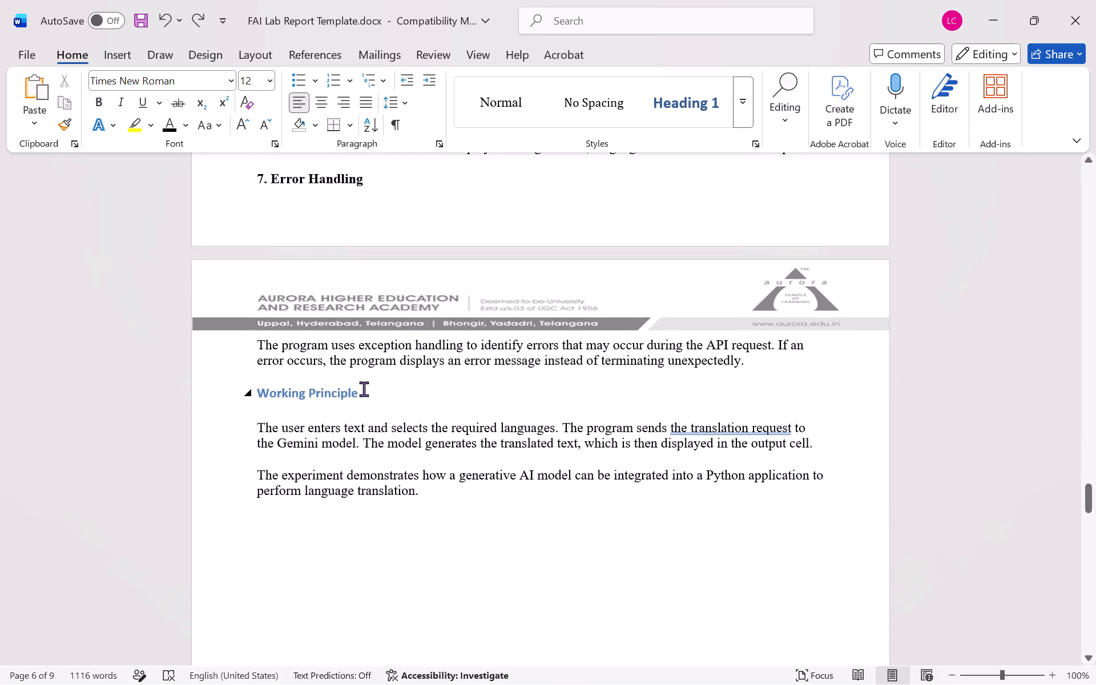
left_click_drag(364, 389, 267, 388)
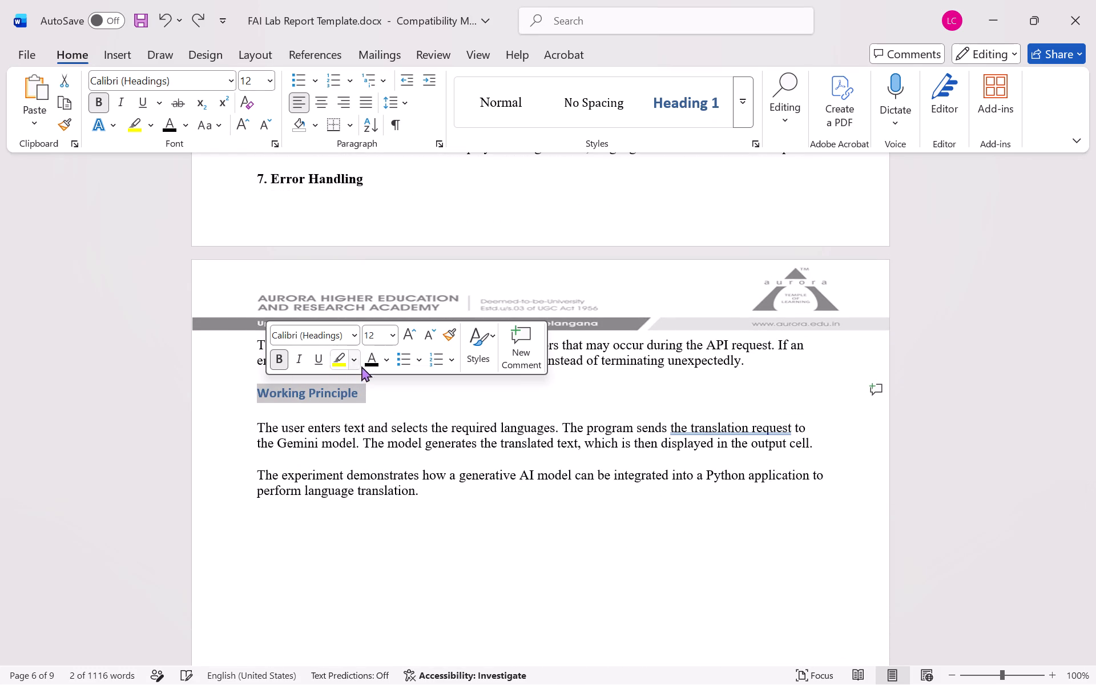
left_click(369, 362)
left_click(374, 382)
key("Down")
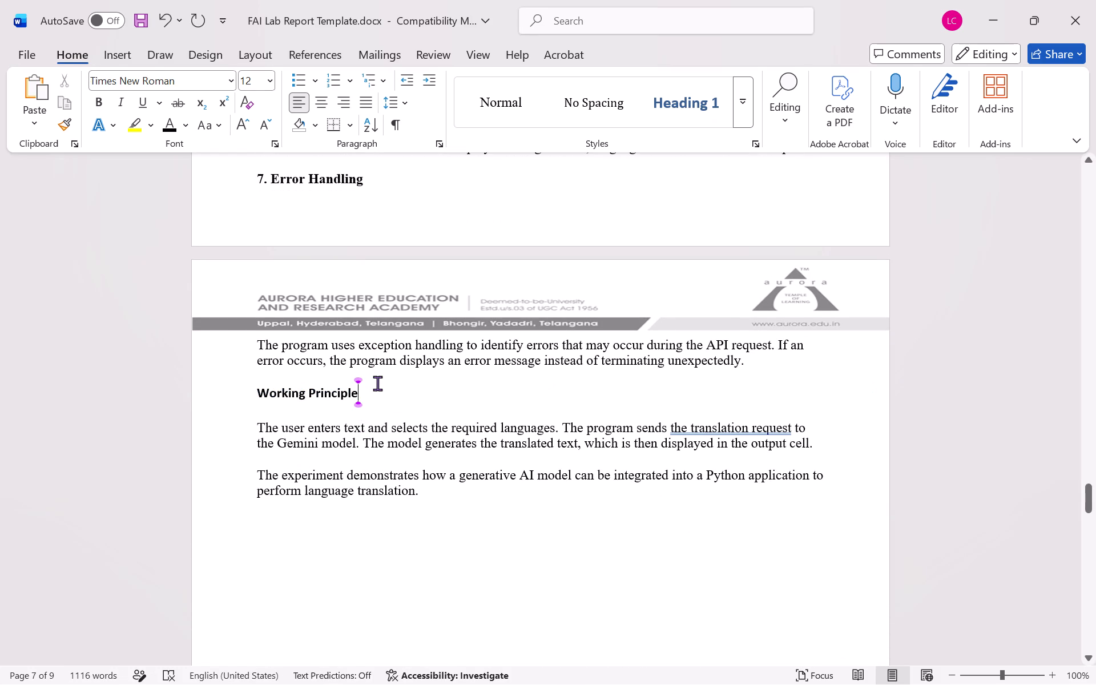
key("shift+colon")
Indent the whole pasted explanation, from "Explanation of the Program:" through the final Working Principle paragraph, by one level.
scroll(298, 320, "up", 2)
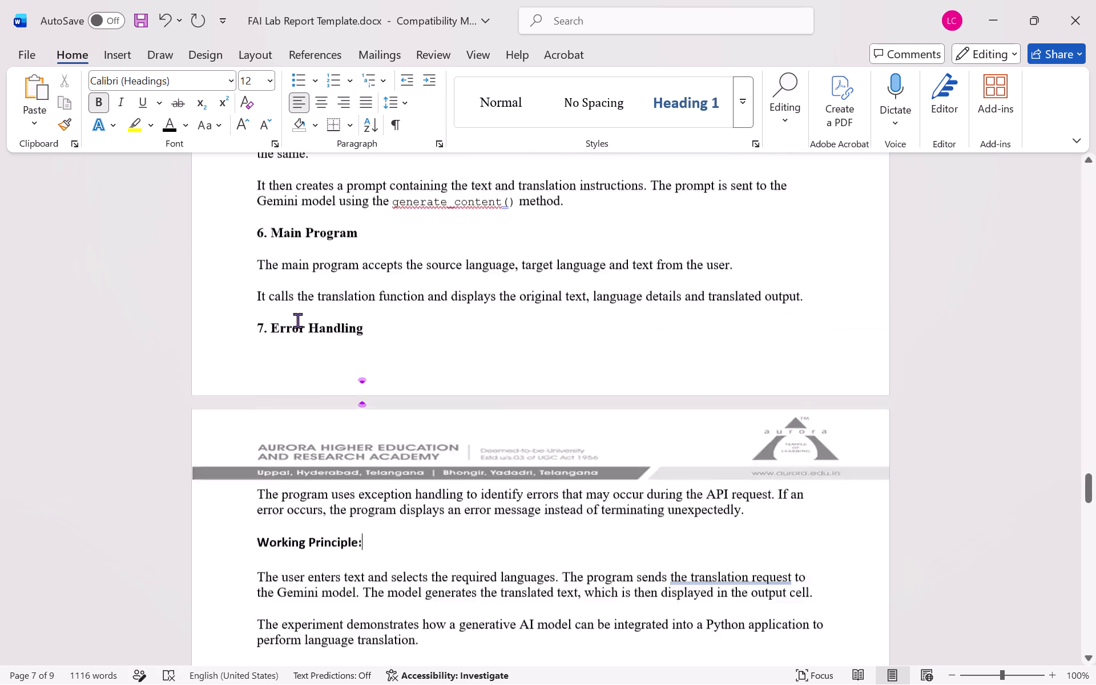
scroll(297, 320, "up", 6)
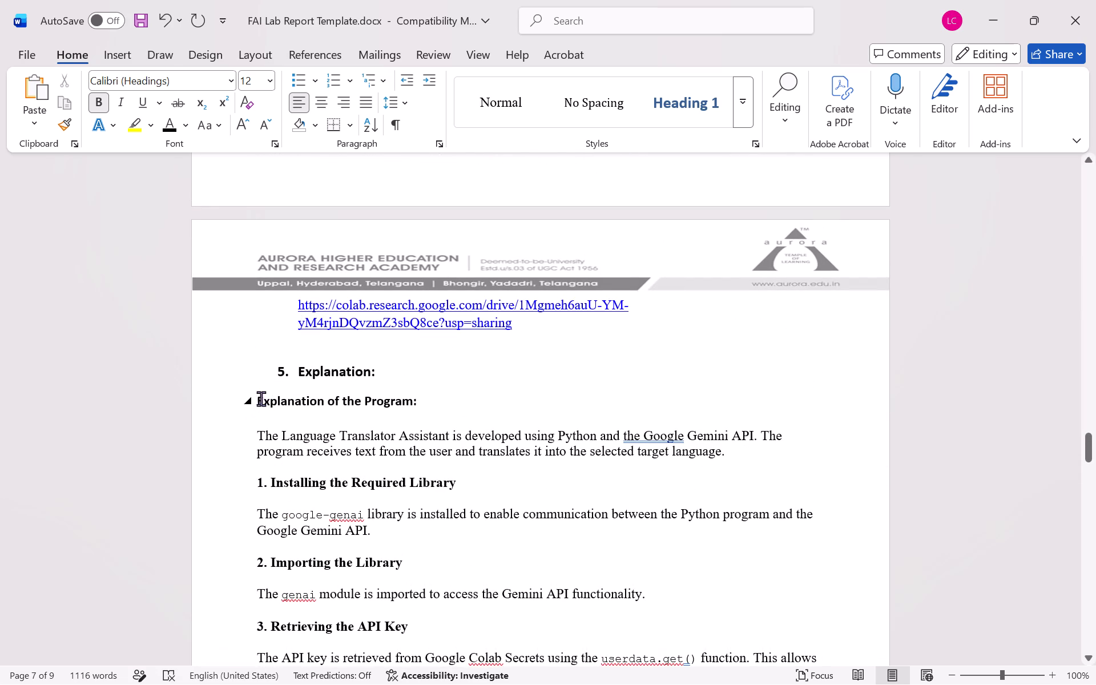
left_click_drag(258, 400, 374, 539)
scroll(373, 538, "down", 6)
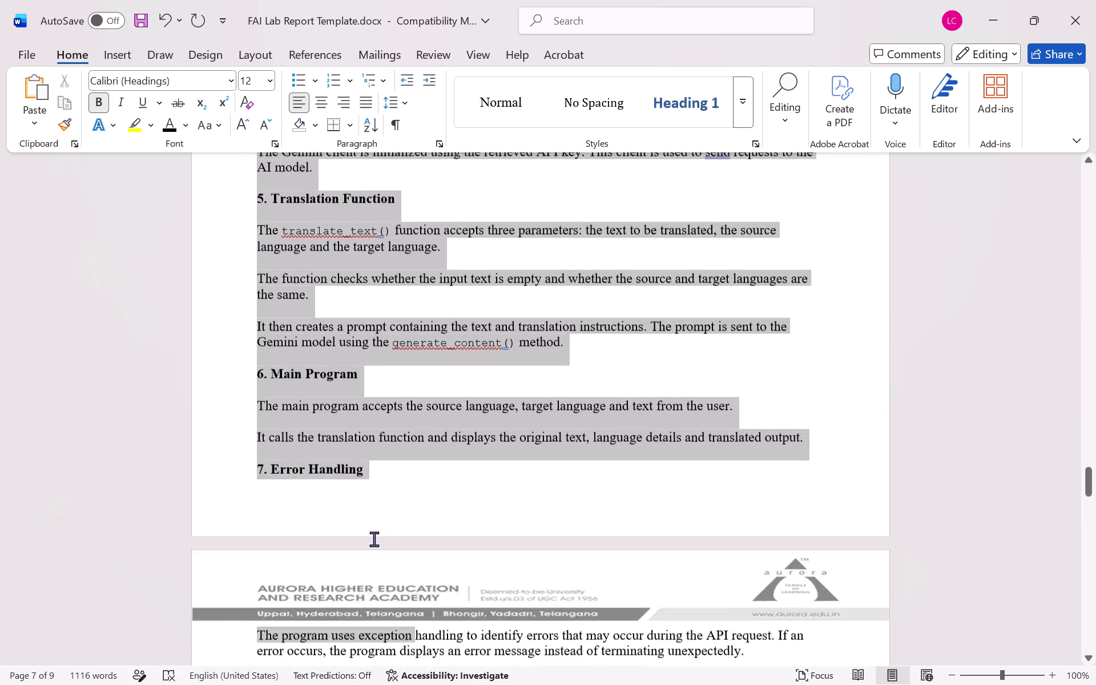
left_click_drag(374, 539, 421, 490)
scroll(374, 539, "down", 2)
key("Tab")
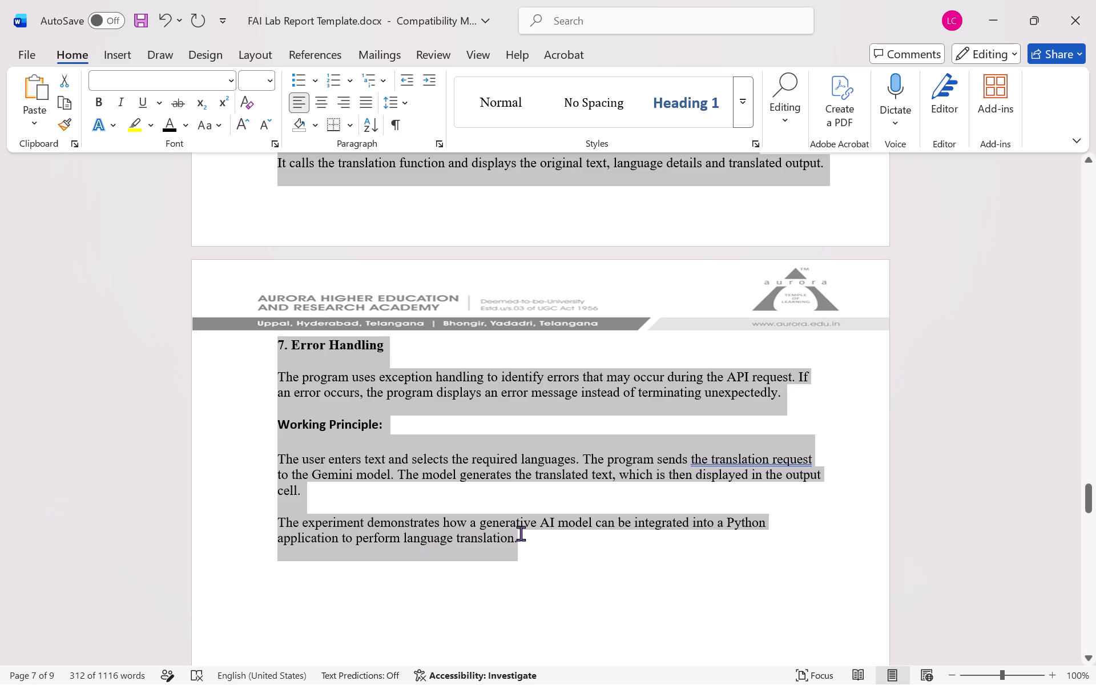
left_click(521, 534)
Indent the text from the Language Translator Assistant paragraph through the end of "7. Error Handling" one further level.
scroll(450, 463, "up", 7)
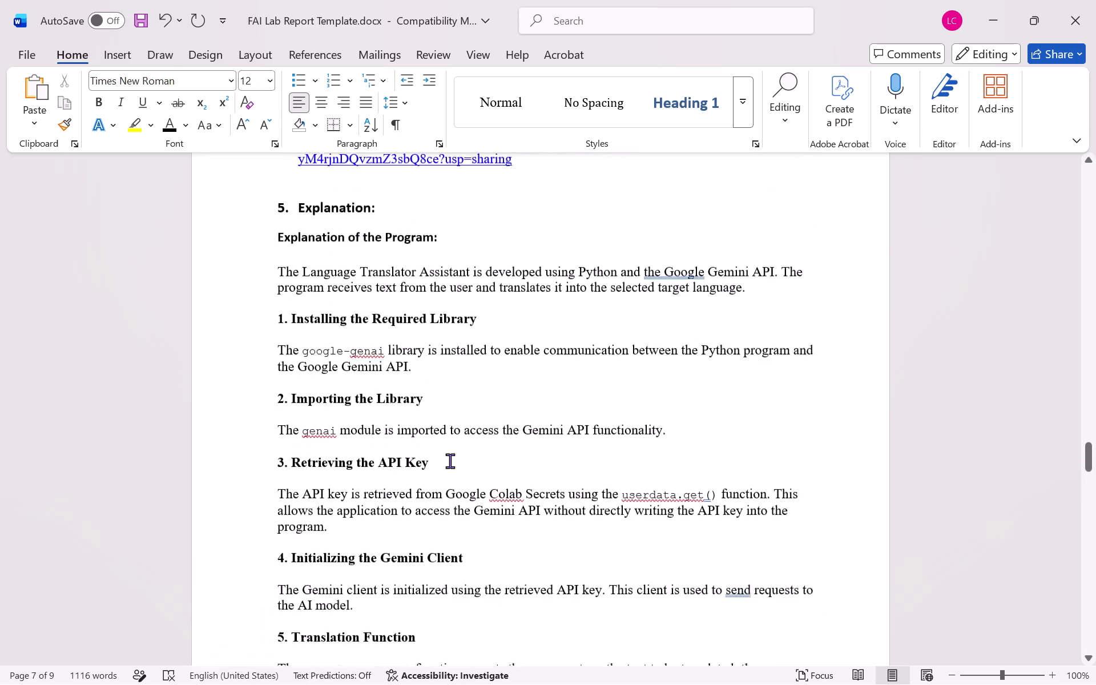
left_click_drag(277, 324, 464, 507)
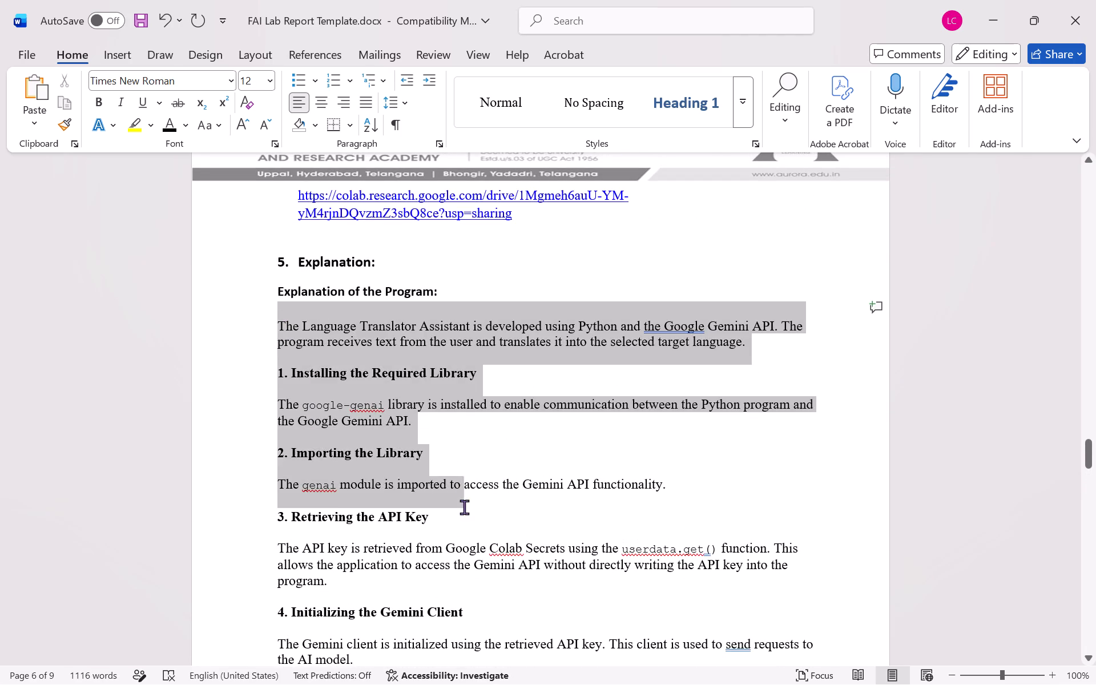
scroll(464, 507, "down", 1)
left_click_drag(464, 507, 465, 489)
scroll(464, 507, "down", 6)
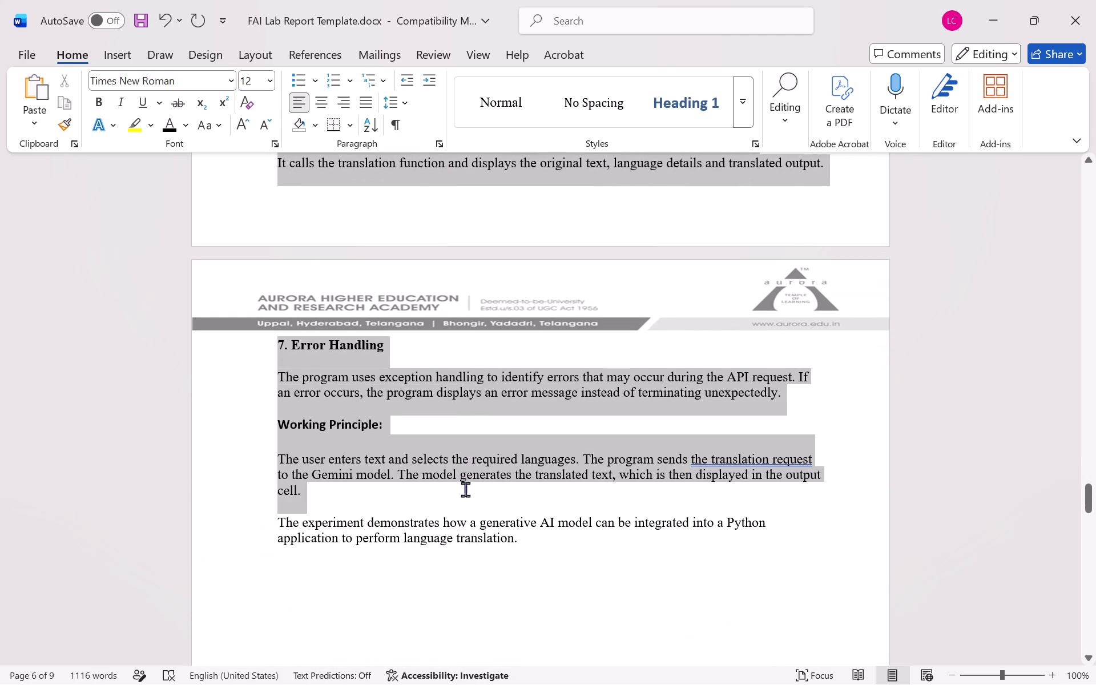
left_click_drag(465, 489, 767, 399)
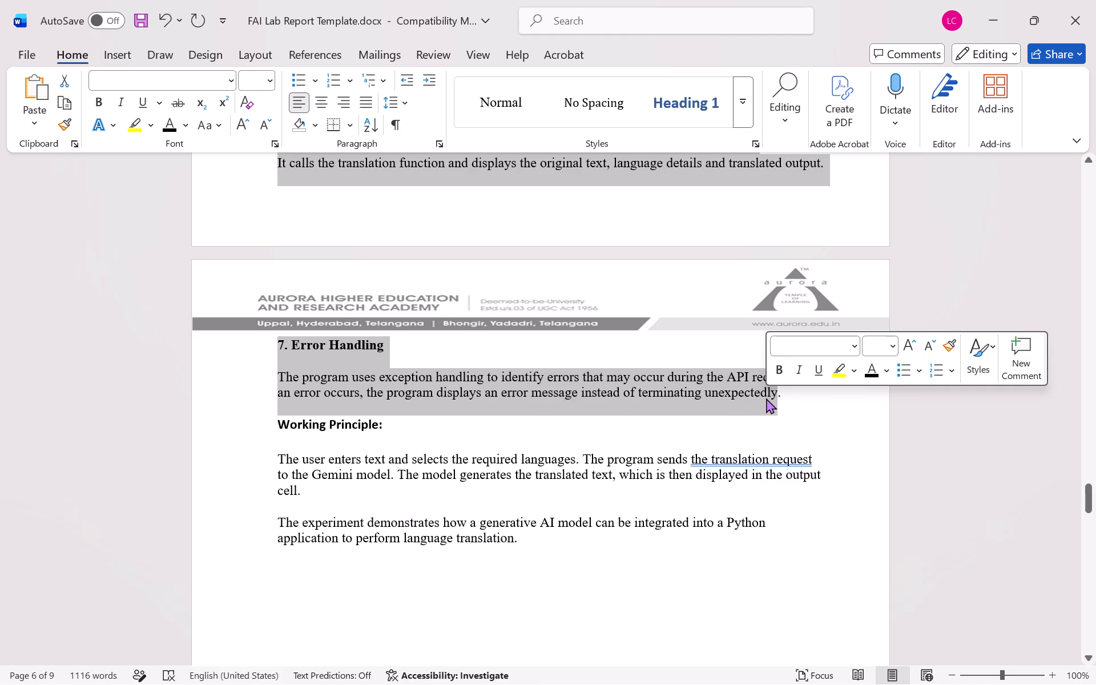
key("shift+Right")
key("Tab")
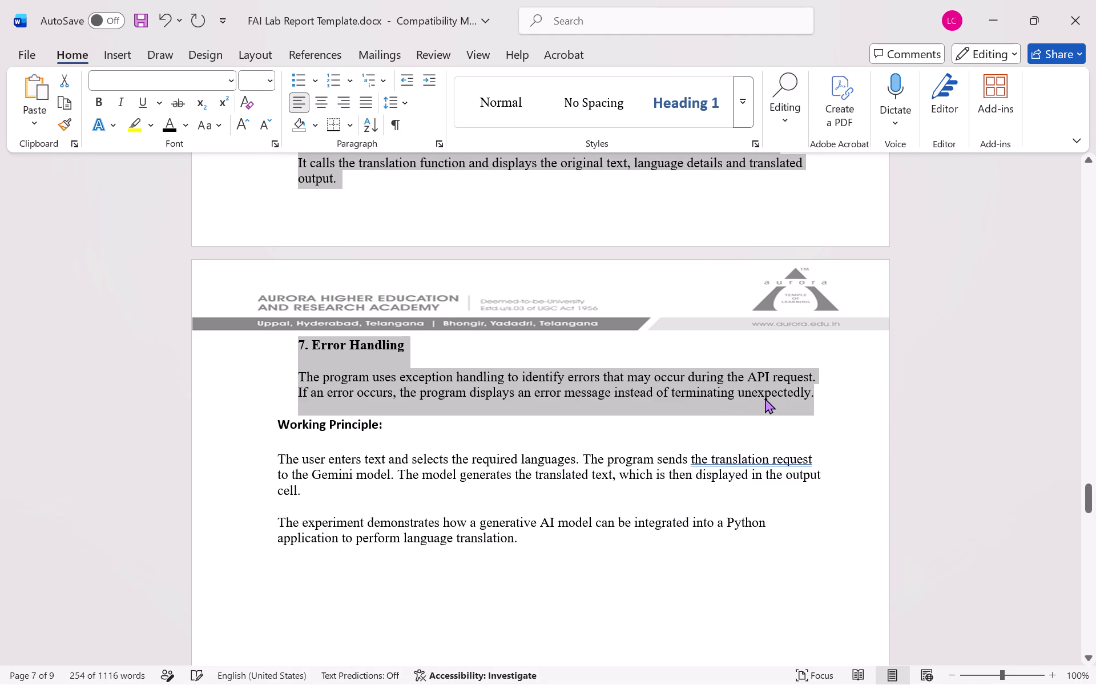
left_click(813, 394)
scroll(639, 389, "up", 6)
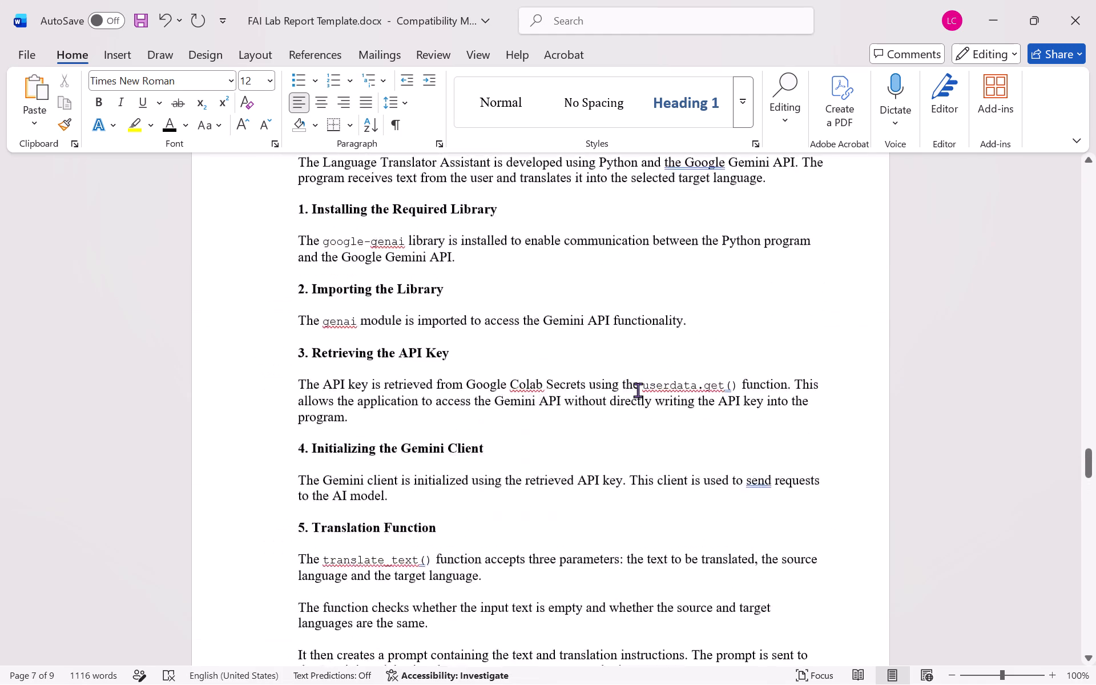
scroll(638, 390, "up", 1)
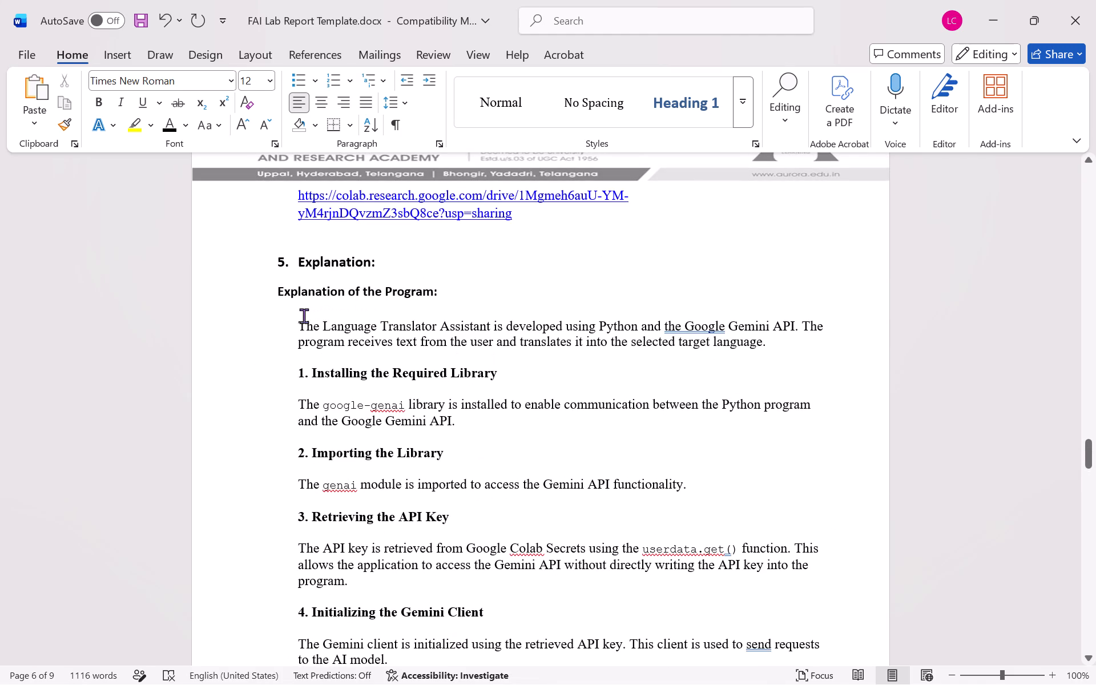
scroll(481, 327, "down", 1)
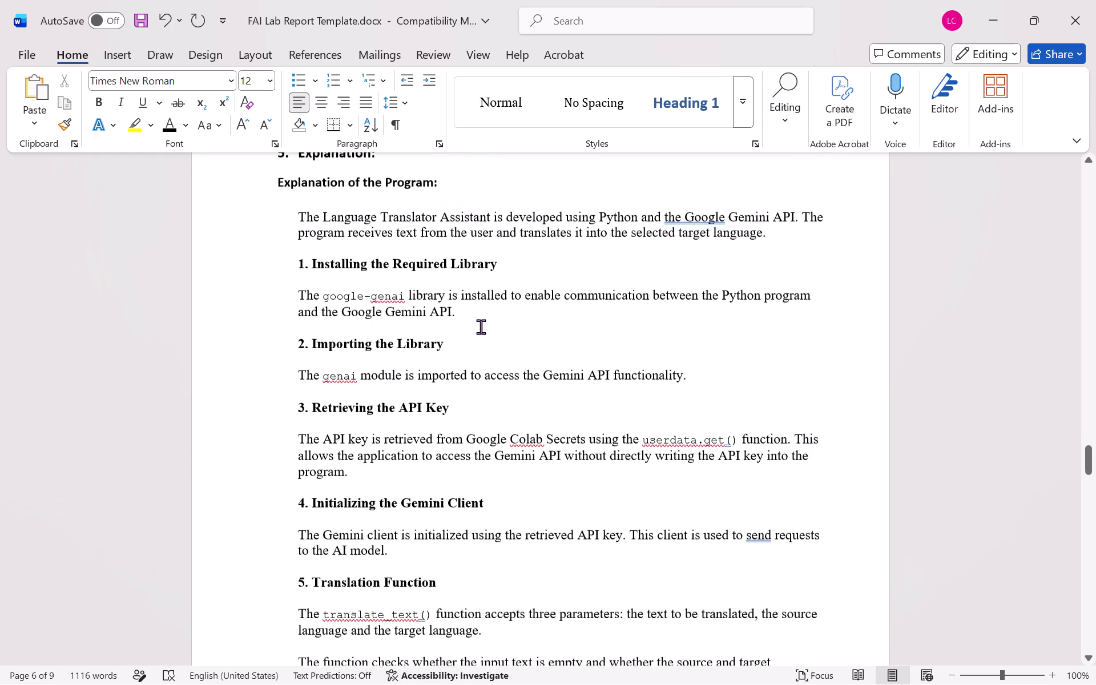
Copy the entire Experiment 1 section, from its title line through the final Working Principle paragraph, and paste it below that paragraph after a blank line.
scroll(481, 327, "down", 7)
scroll(481, 327, "up", 3)
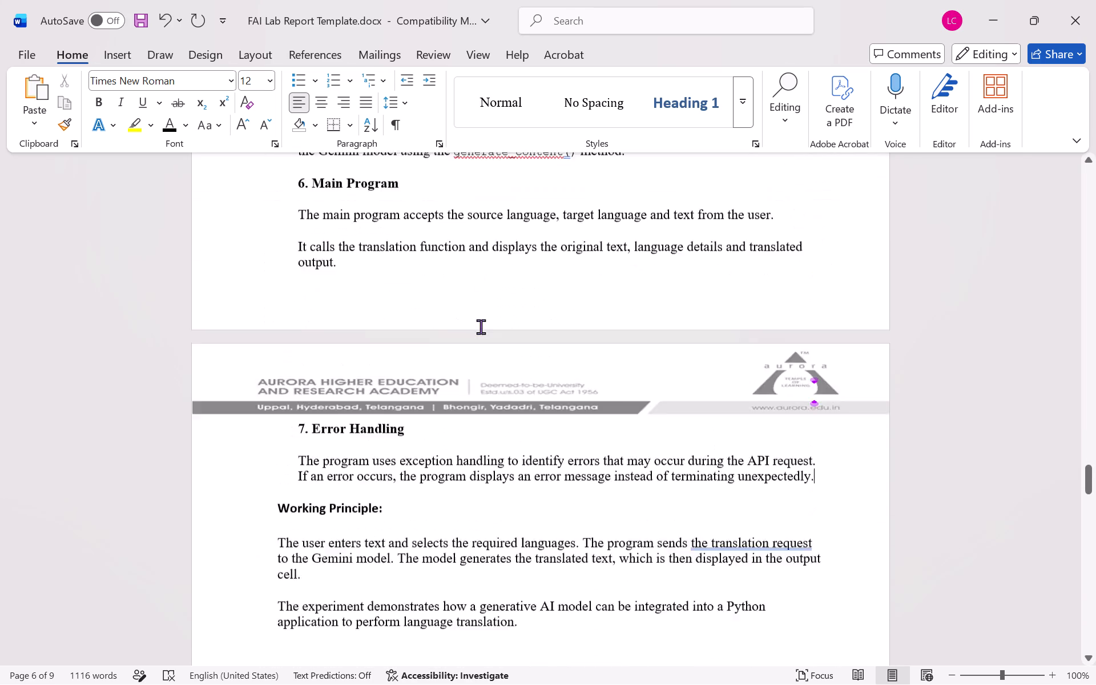
scroll(481, 327, "up", 18)
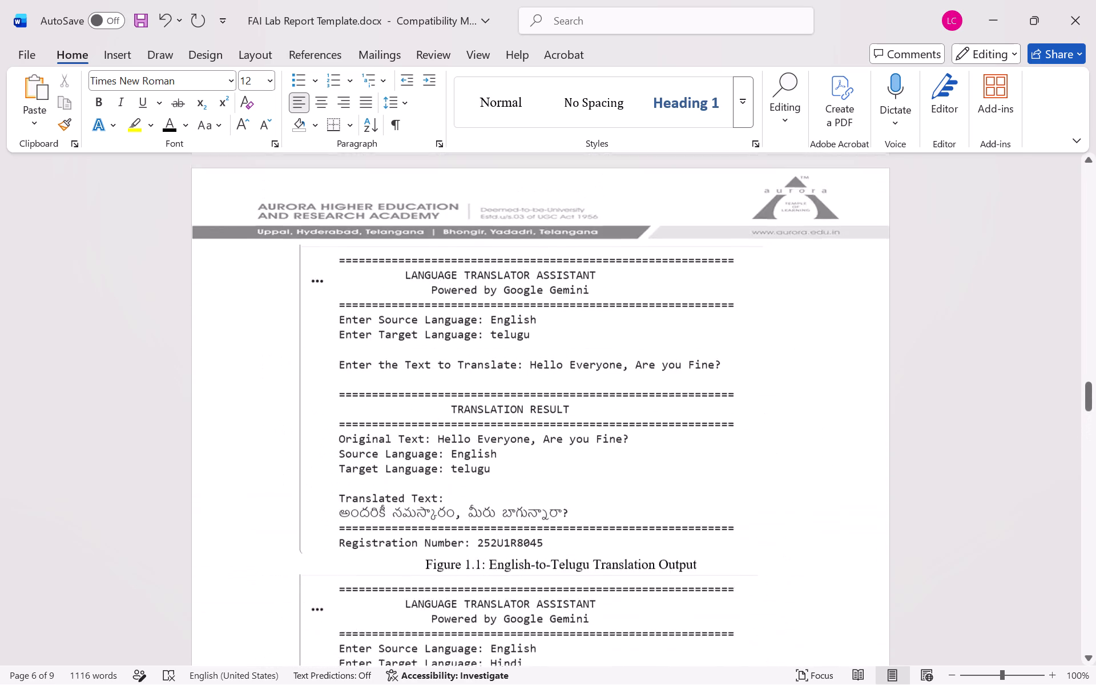
scroll(481, 327, "up", 20)
scroll(481, 327, "up", 4)
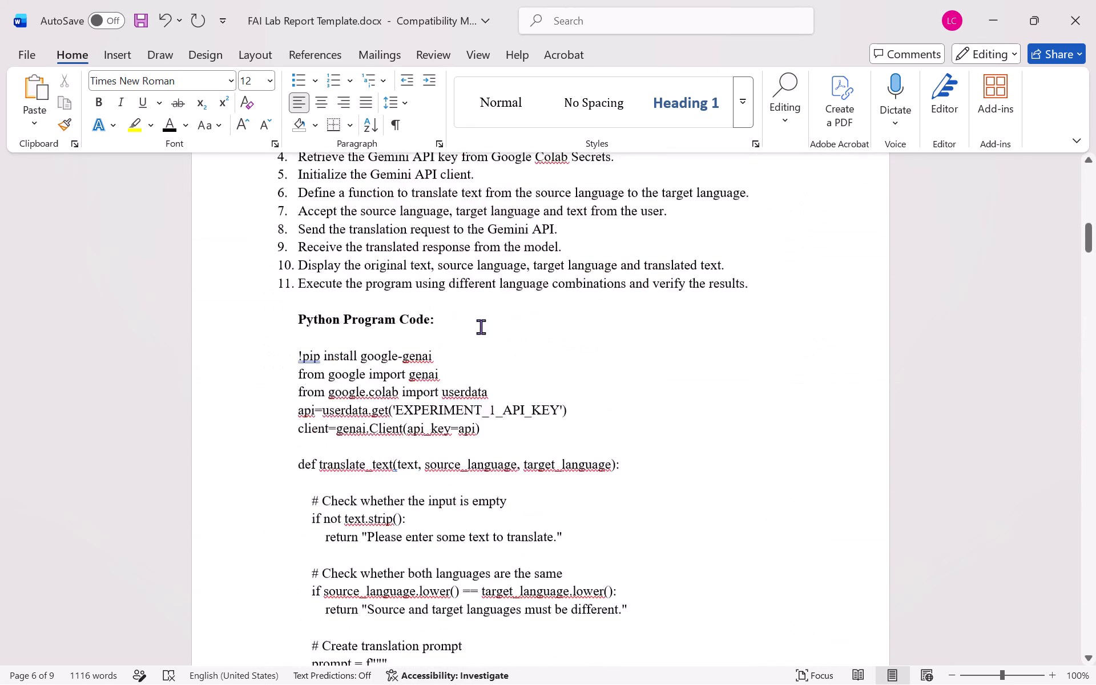
scroll(481, 327, "up", 8)
scroll(481, 327, "down", 2)
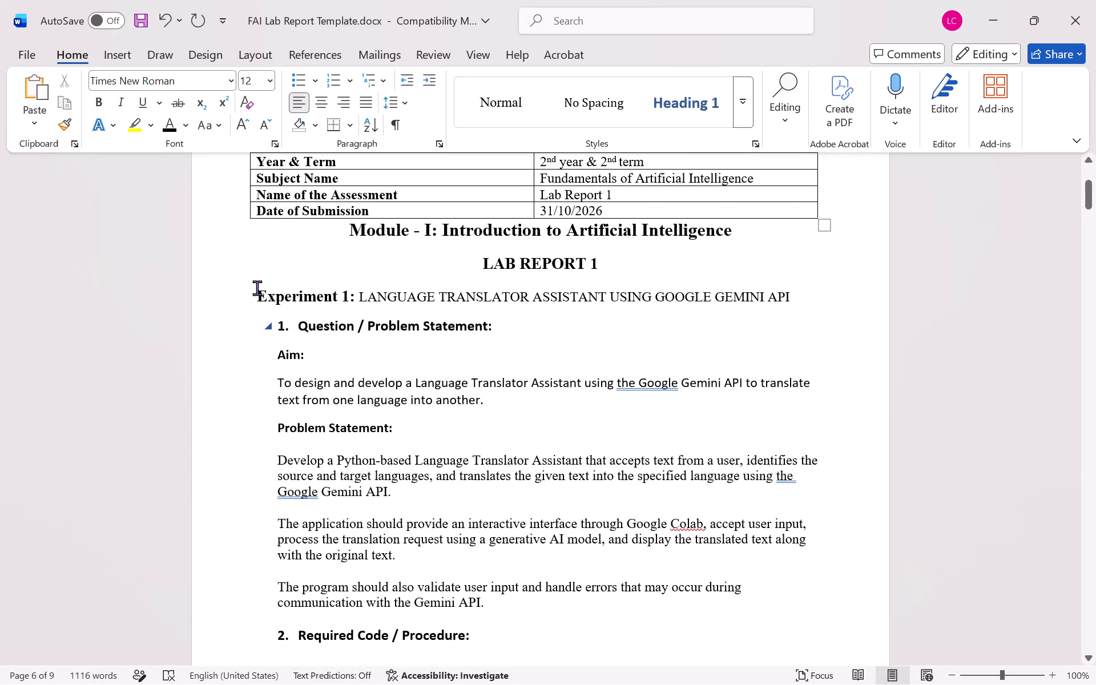
left_click_drag(257, 288, 517, 684)
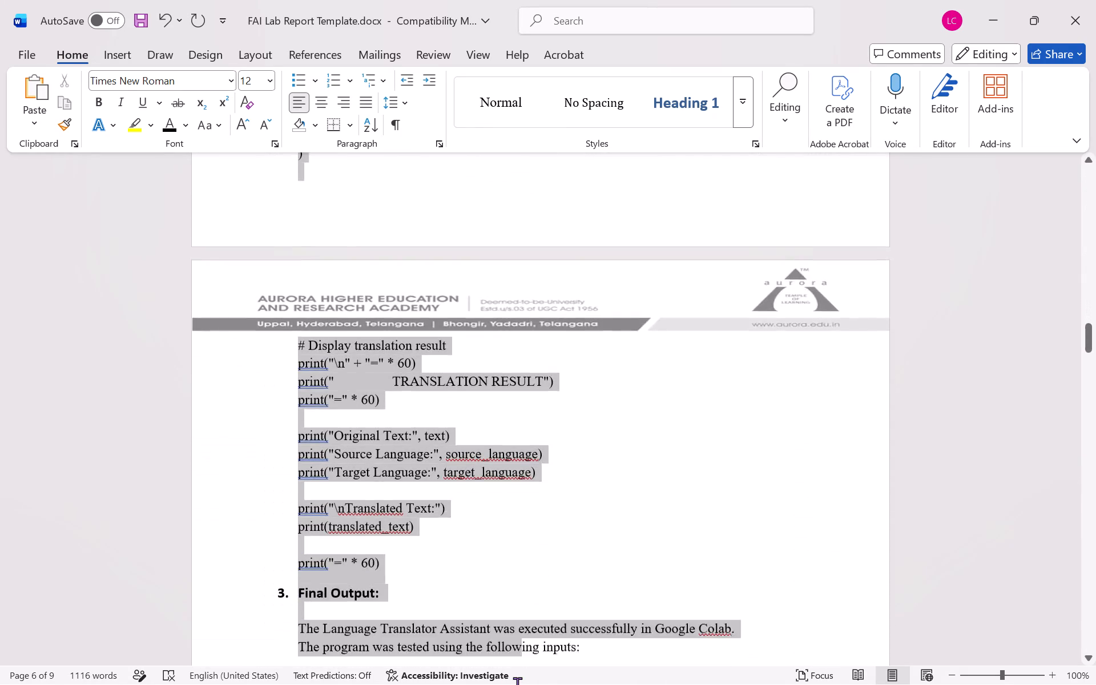
left_click_drag(517, 684, 518, 684)
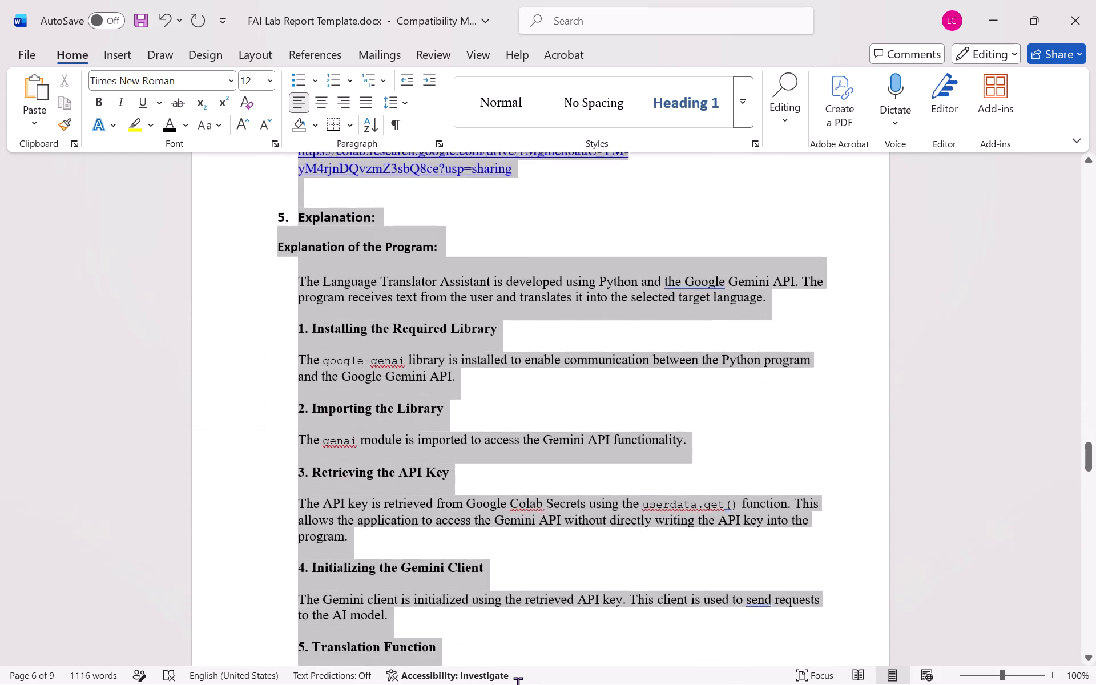
left_click_drag(518, 684, 505, 595)
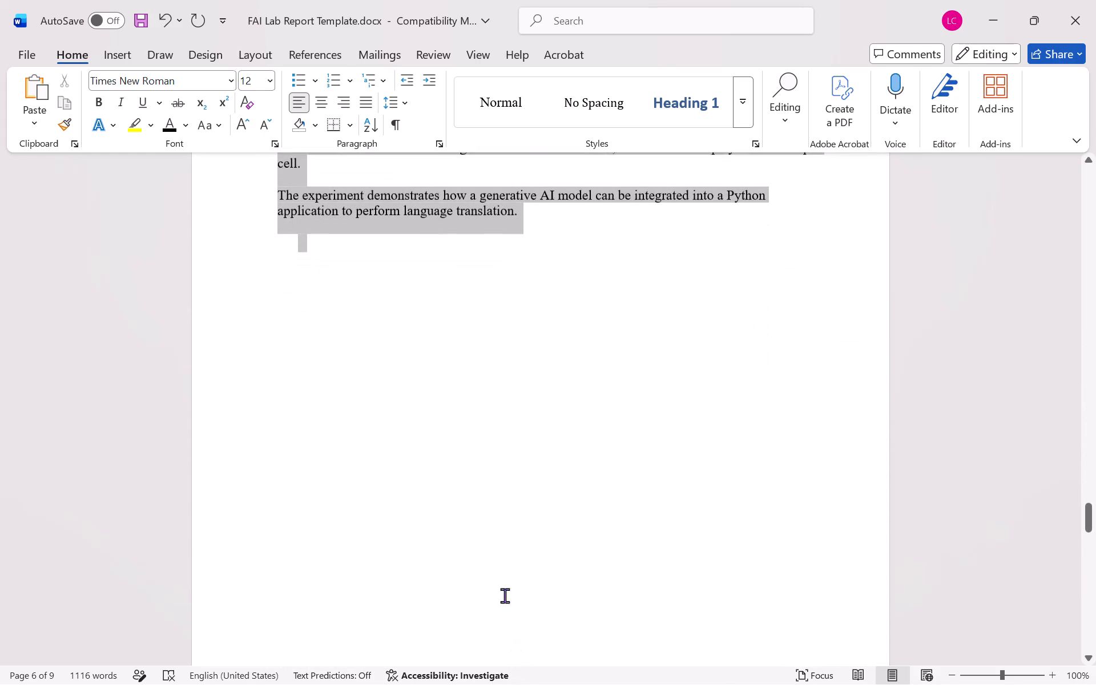
left_click_drag(505, 595, 517, 204)
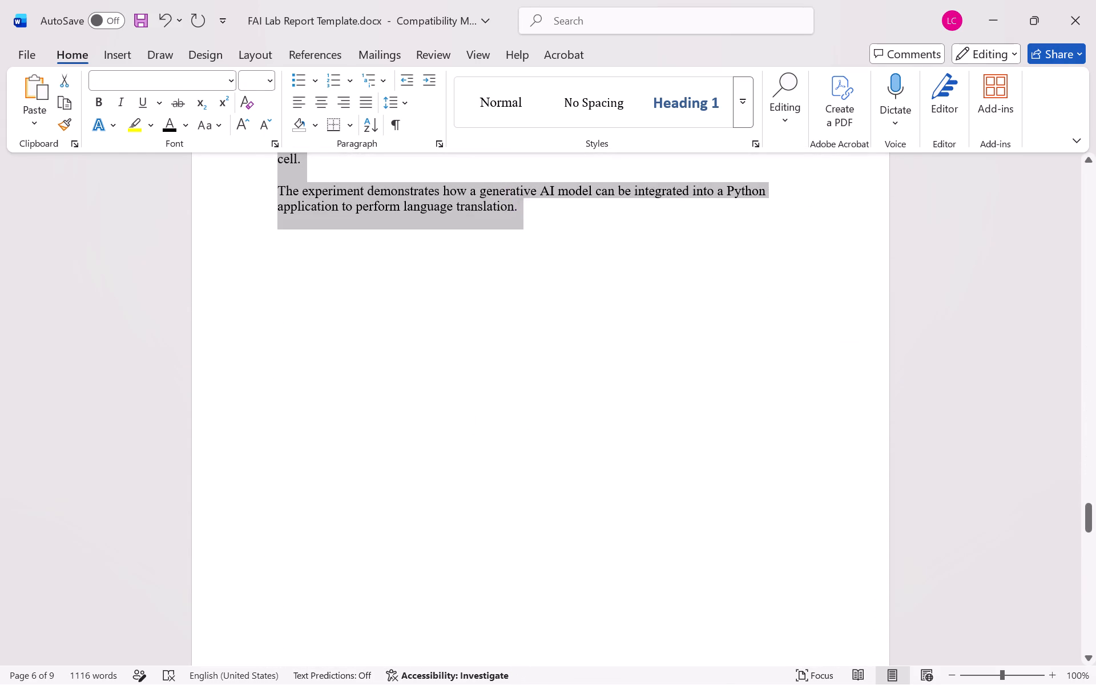
key("ctrl+c")
left_click(546, 216)
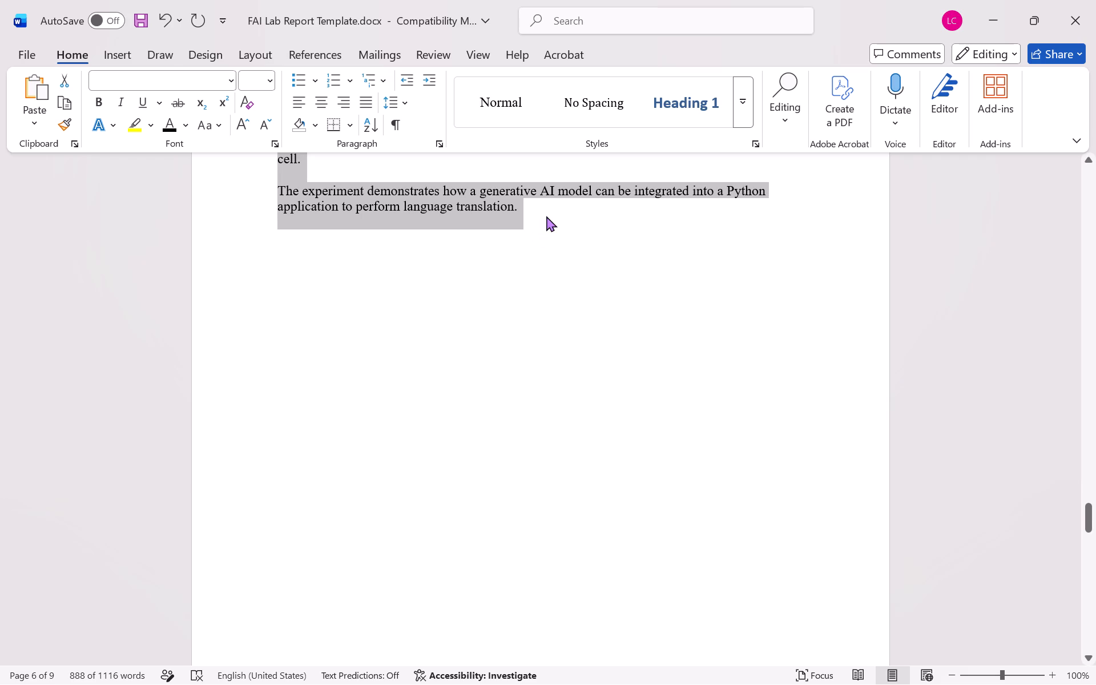
left_click(521, 209)
key("Return")
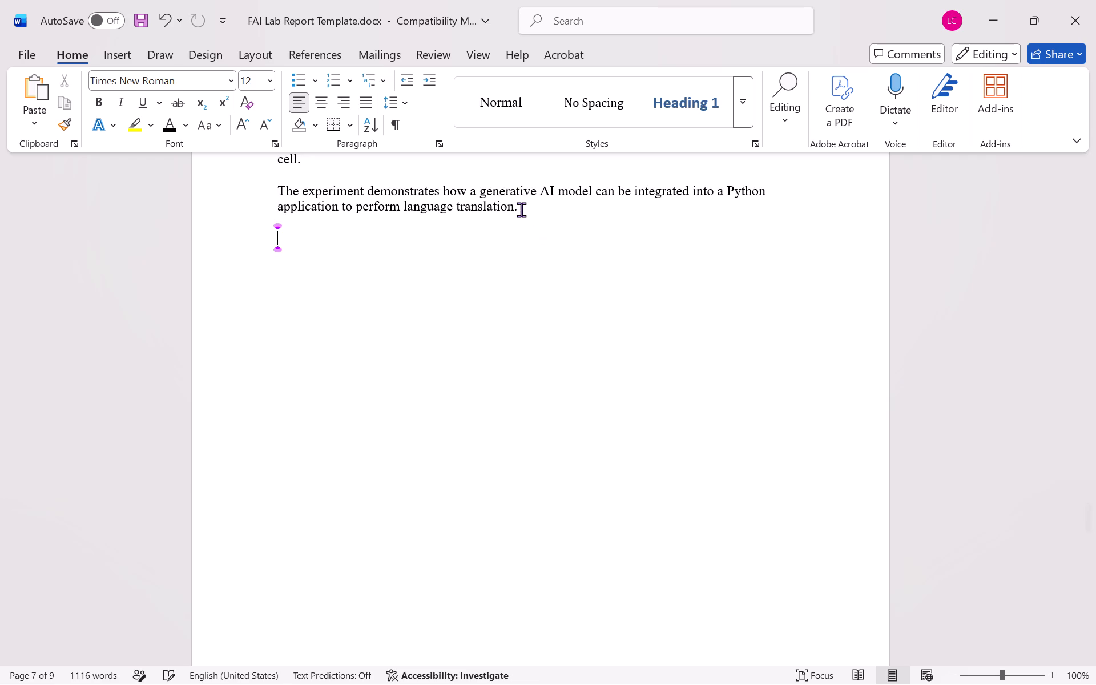
key("Return")
key("ctrl+v")
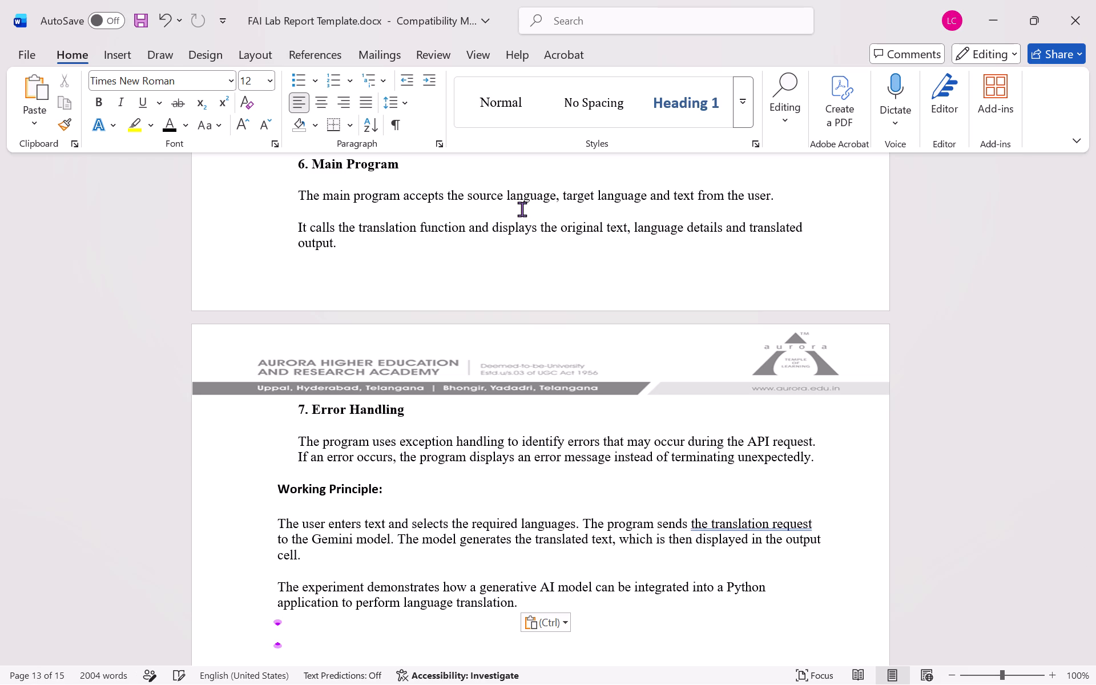
Change the experiment number in the pasted copy's title line to 2.
scroll(522, 209, "up", 8)
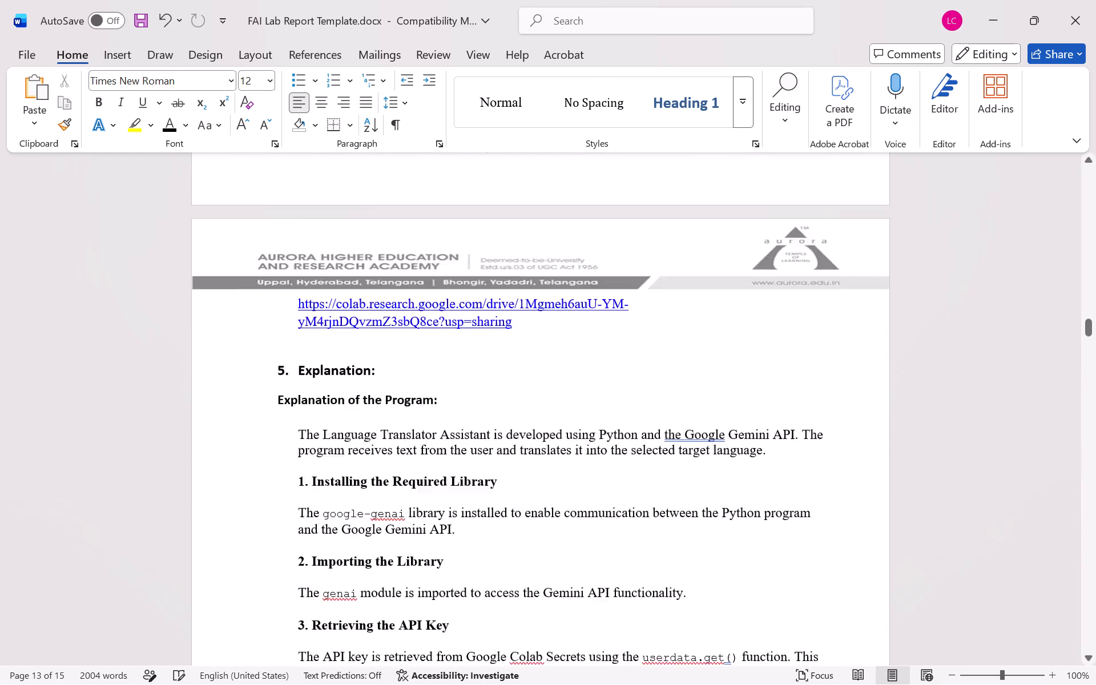
scroll(522, 209, "down", 1)
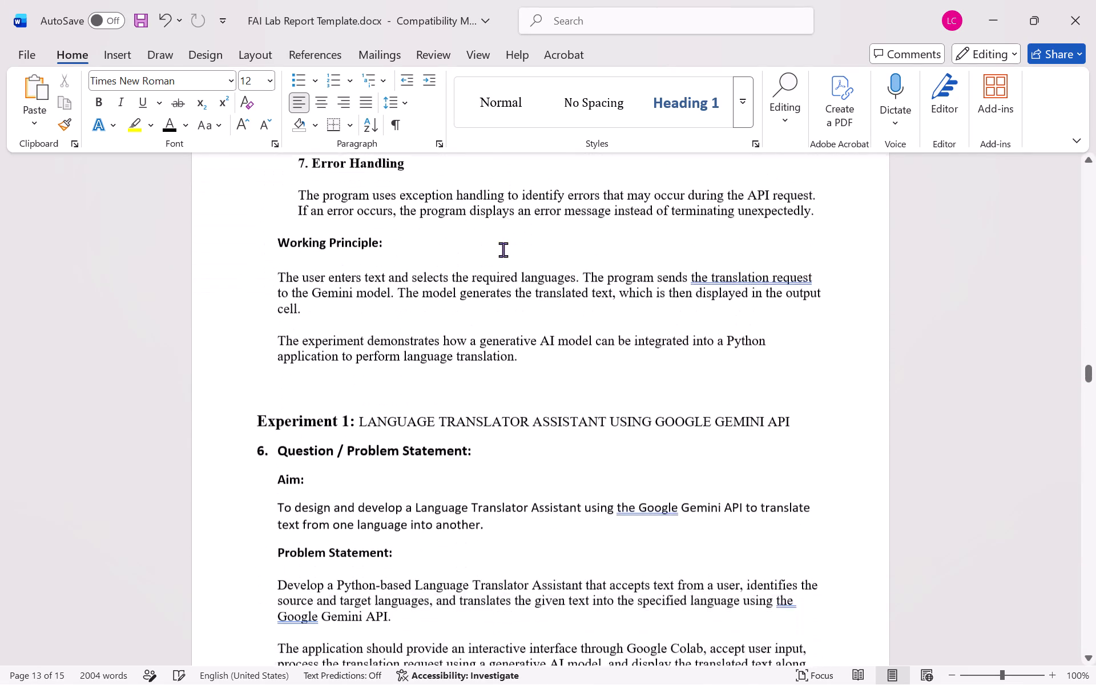
scroll(503, 249, "down", 1)
left_click(348, 379)
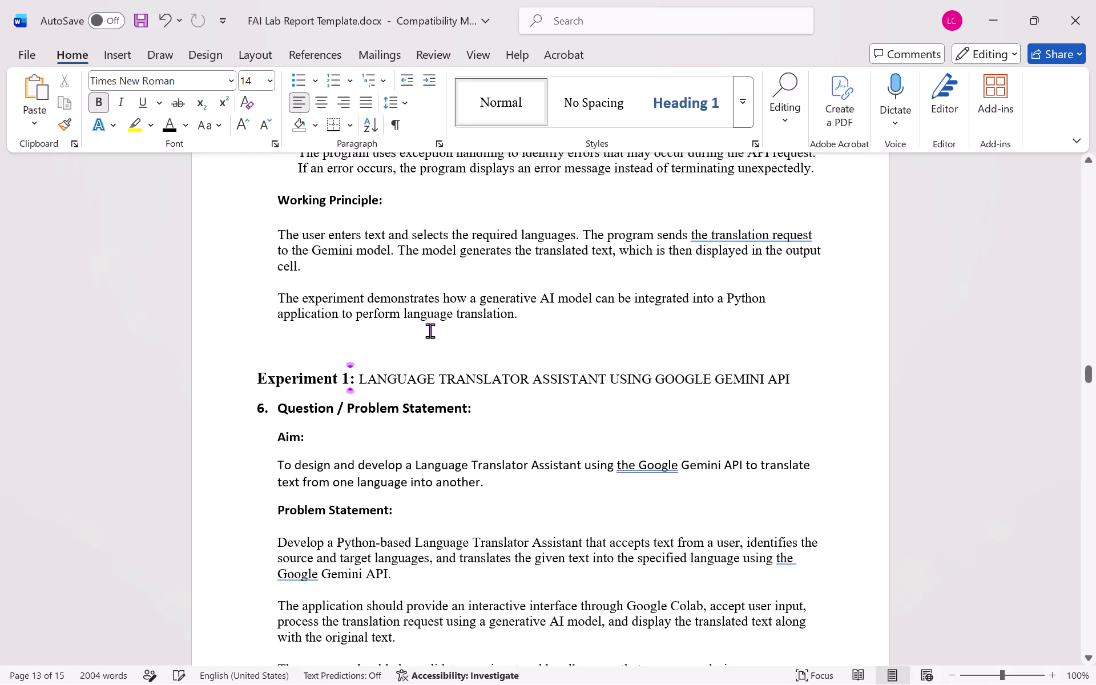
key("BackSpace")
key("2")
left_click_drag(805, 373, 369, 370)
key("BackSpace")
key("alt+Tab")
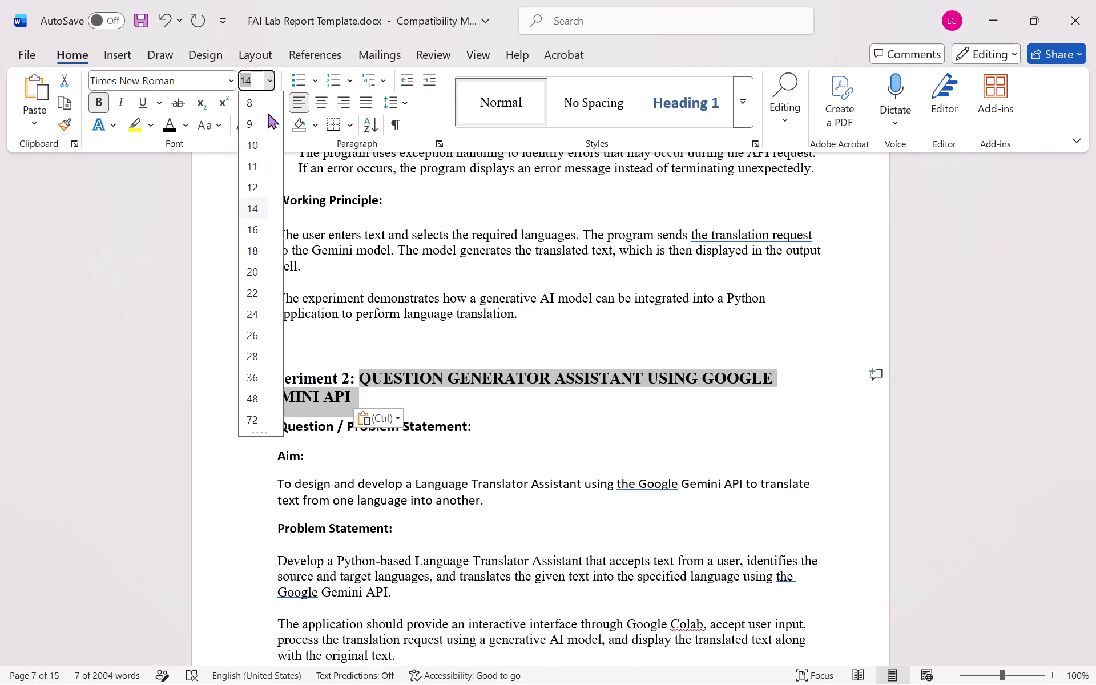
left_click(244, 191)
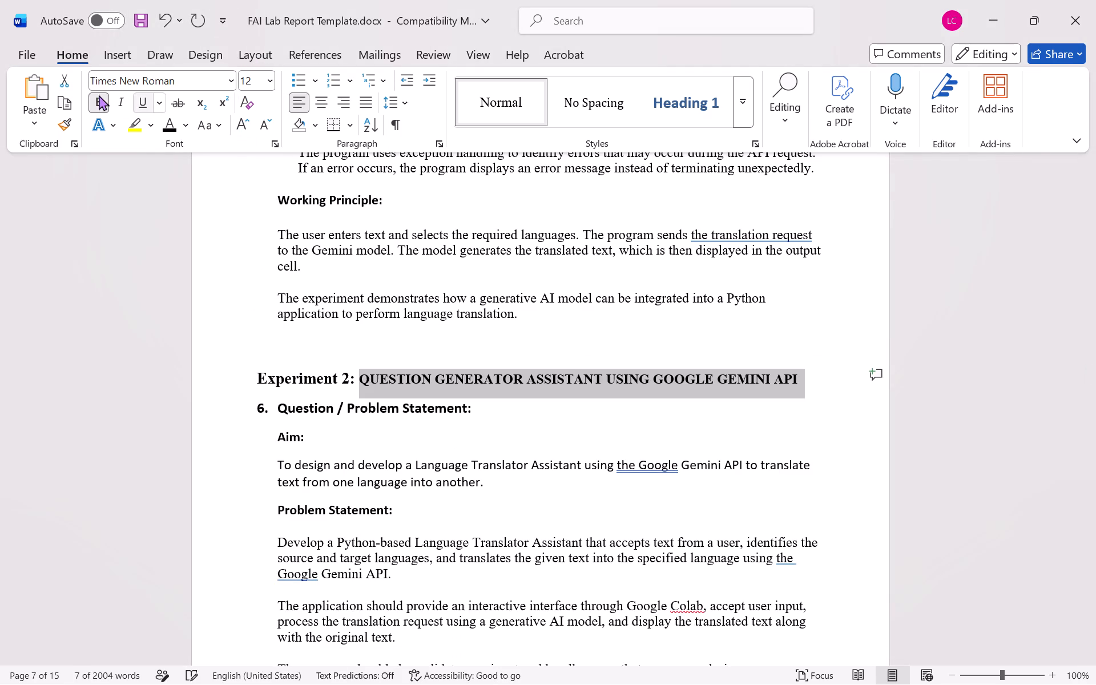
left_click(98, 94)
left_click(485, 412)
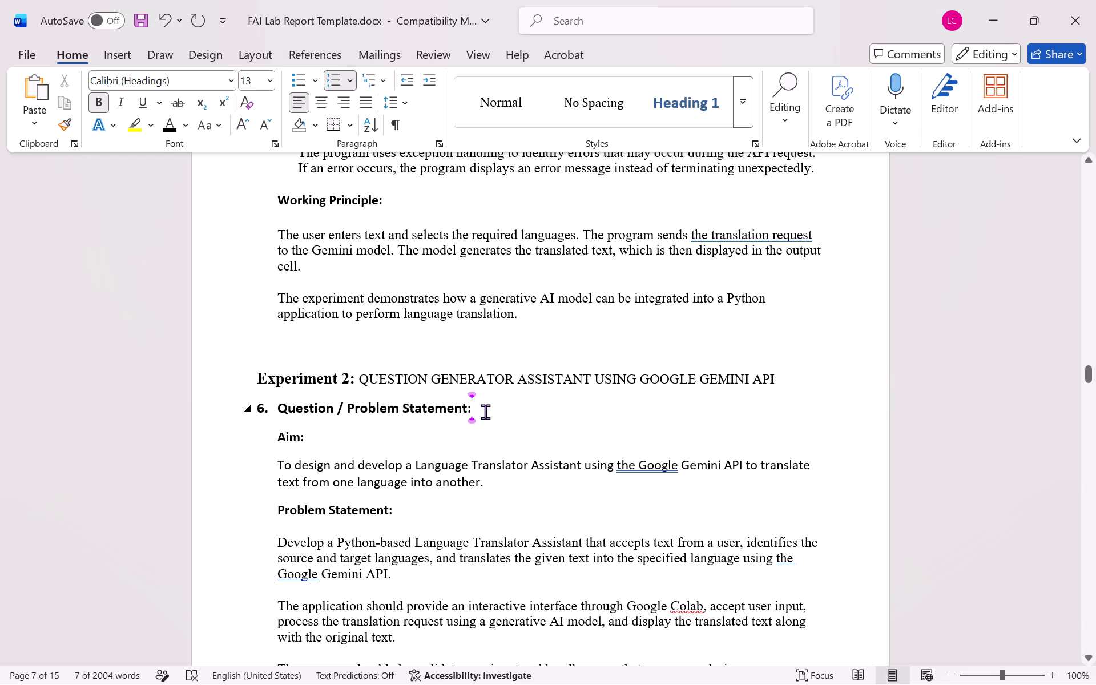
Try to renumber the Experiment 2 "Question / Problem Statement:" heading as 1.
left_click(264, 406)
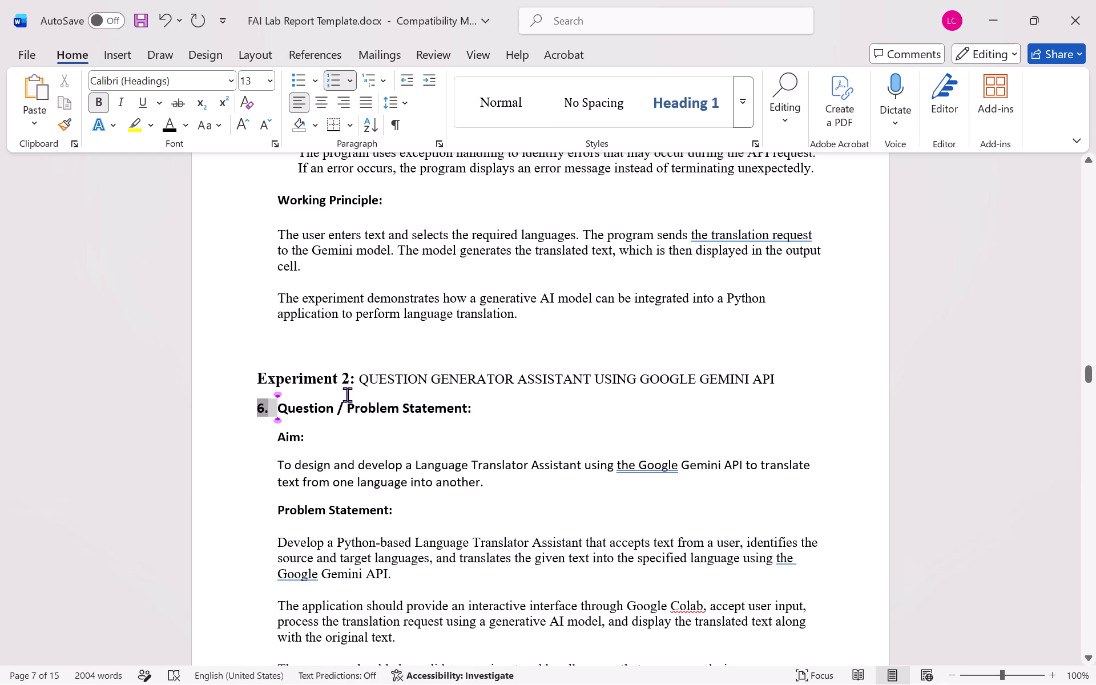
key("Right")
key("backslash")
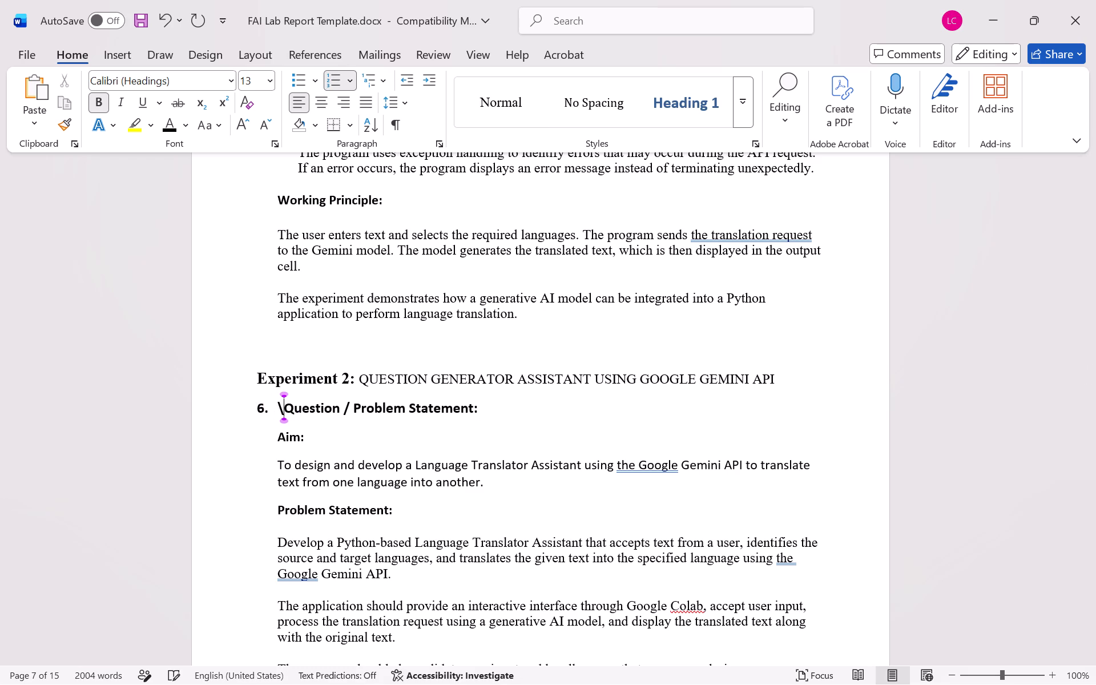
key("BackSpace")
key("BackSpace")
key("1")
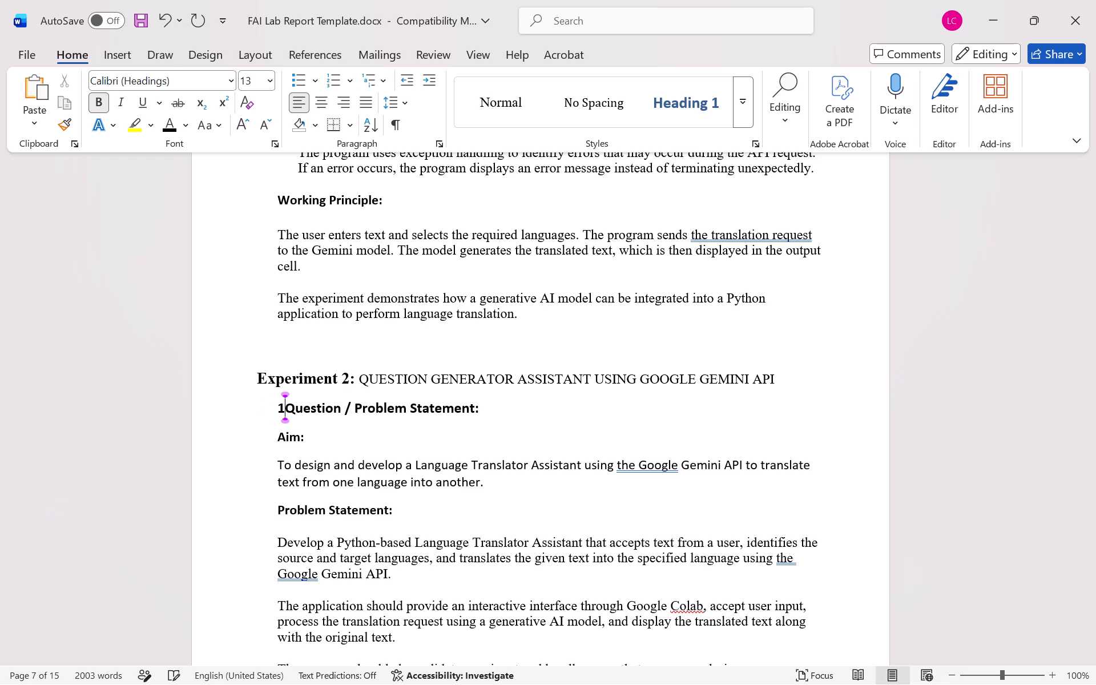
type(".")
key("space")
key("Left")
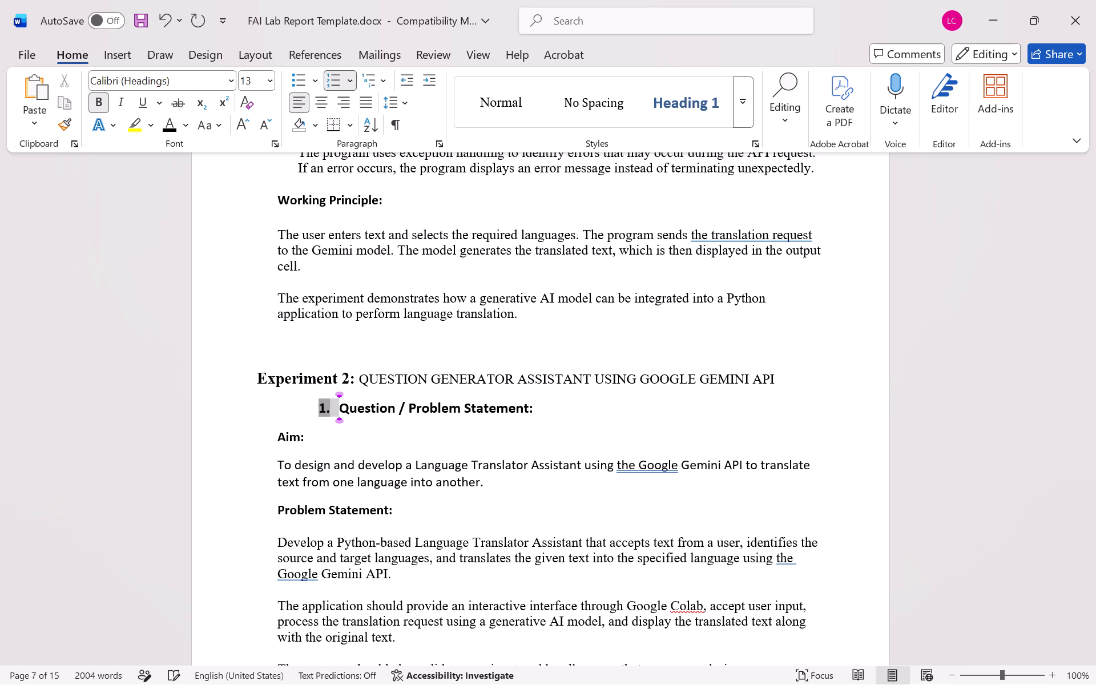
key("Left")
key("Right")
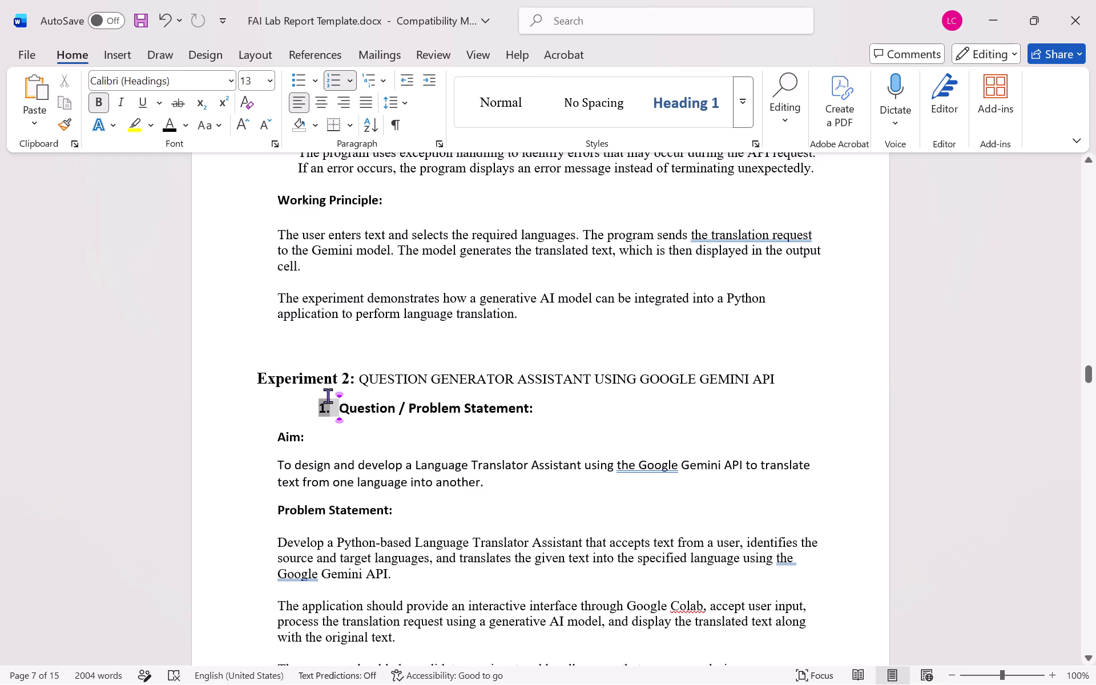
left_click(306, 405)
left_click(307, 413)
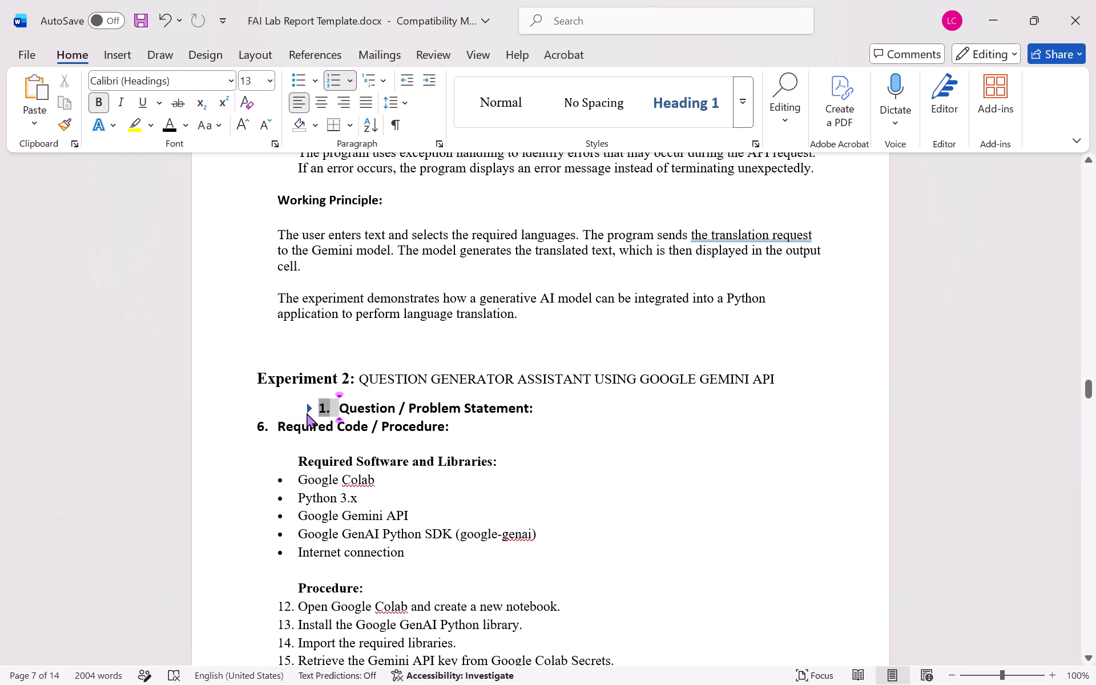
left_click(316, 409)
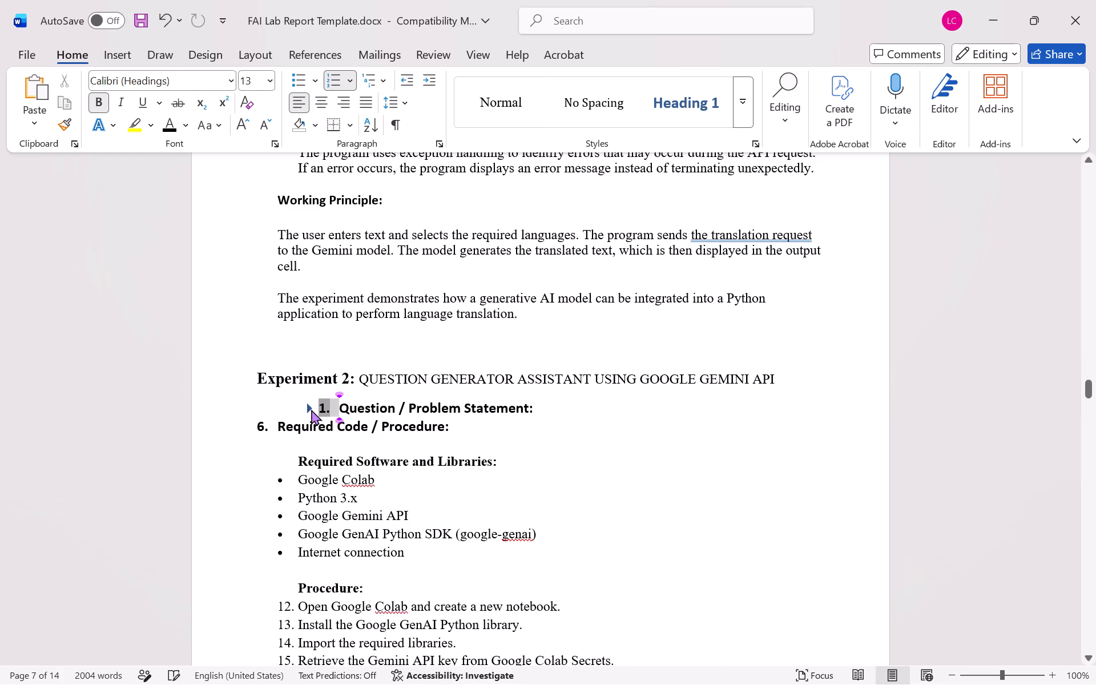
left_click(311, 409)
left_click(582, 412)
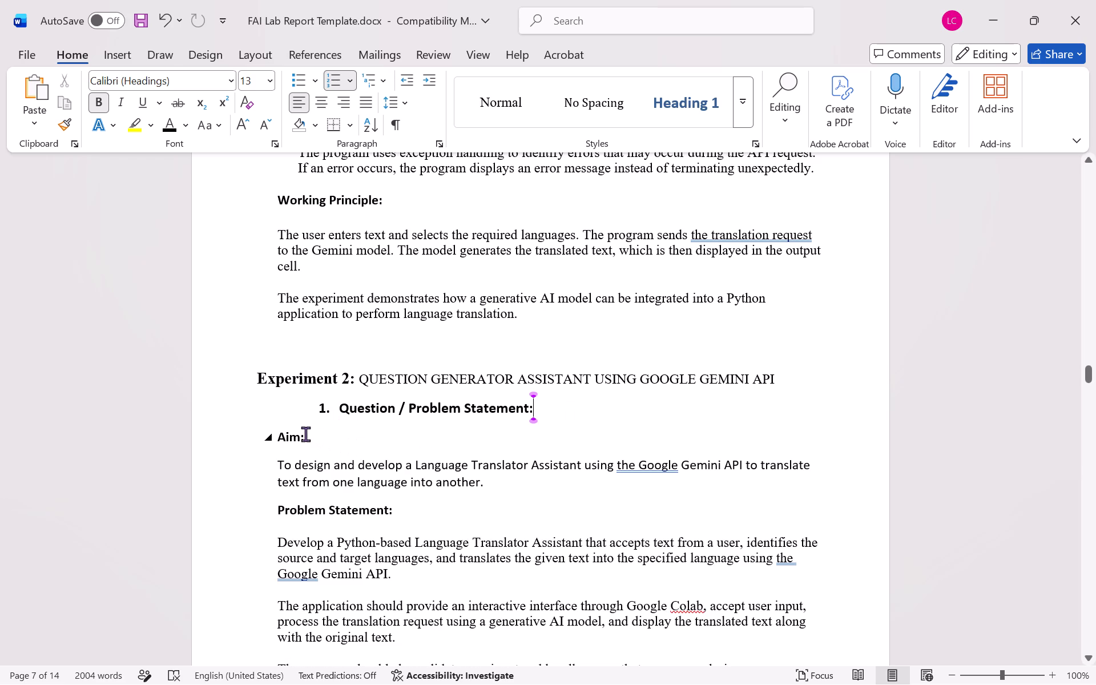
Remove the numbering and indent from the Experiment 2 "Question / Problem Statement:" heading and number it 1. again.
left_click(337, 405)
key("BackSpace")
key("BackSpace")
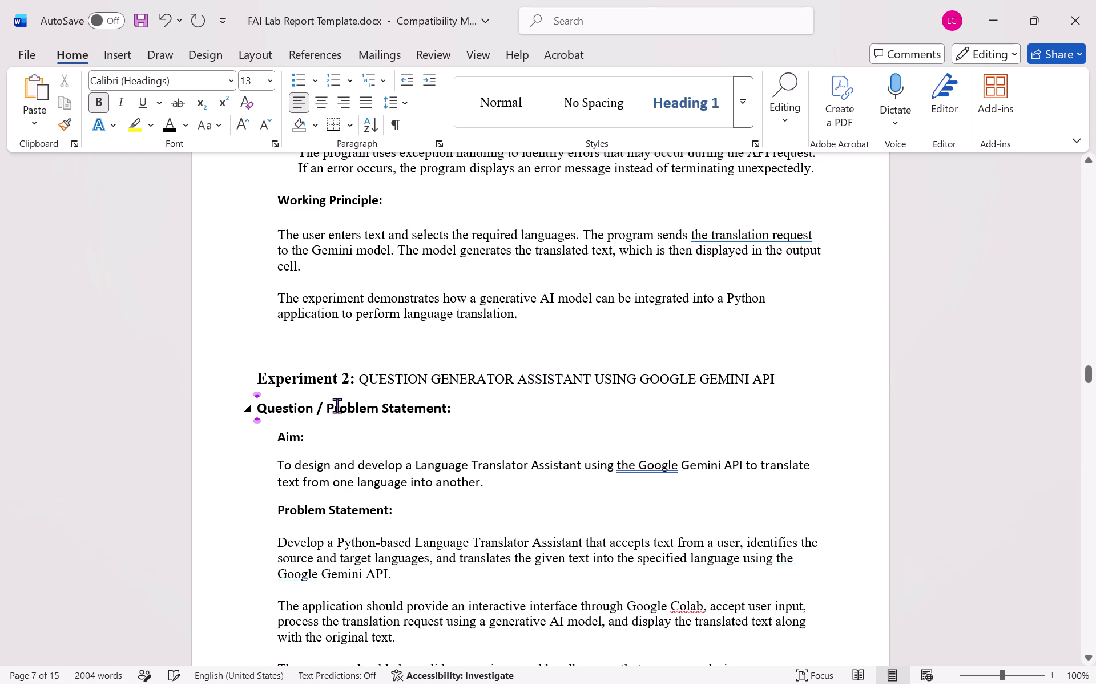
type("1.")
key("space")
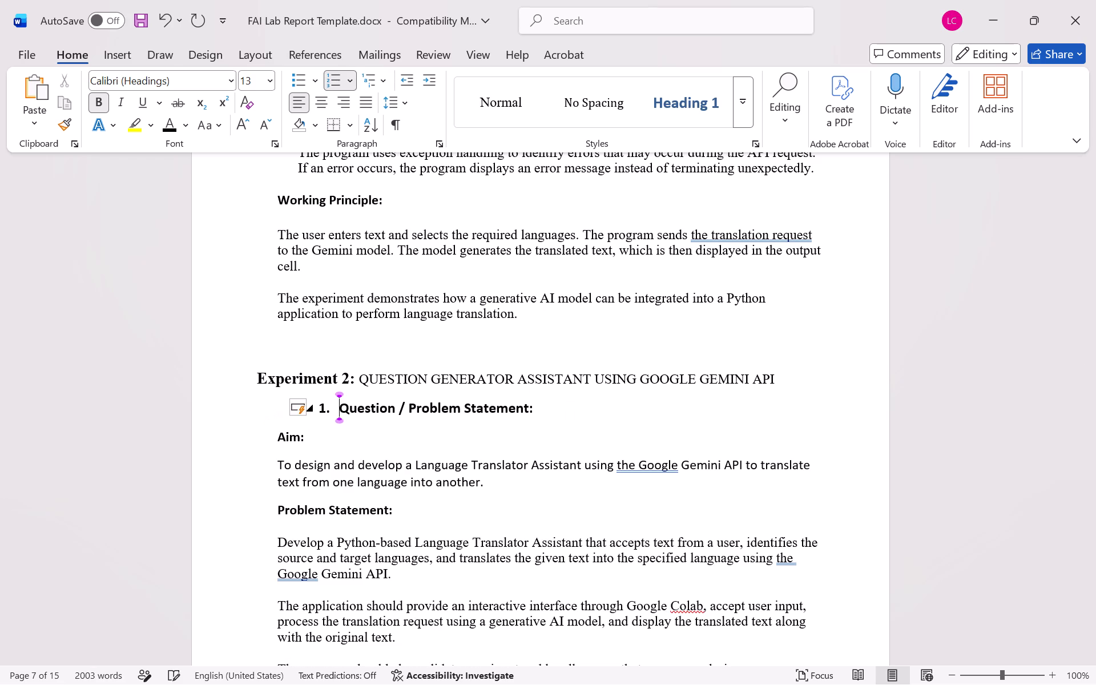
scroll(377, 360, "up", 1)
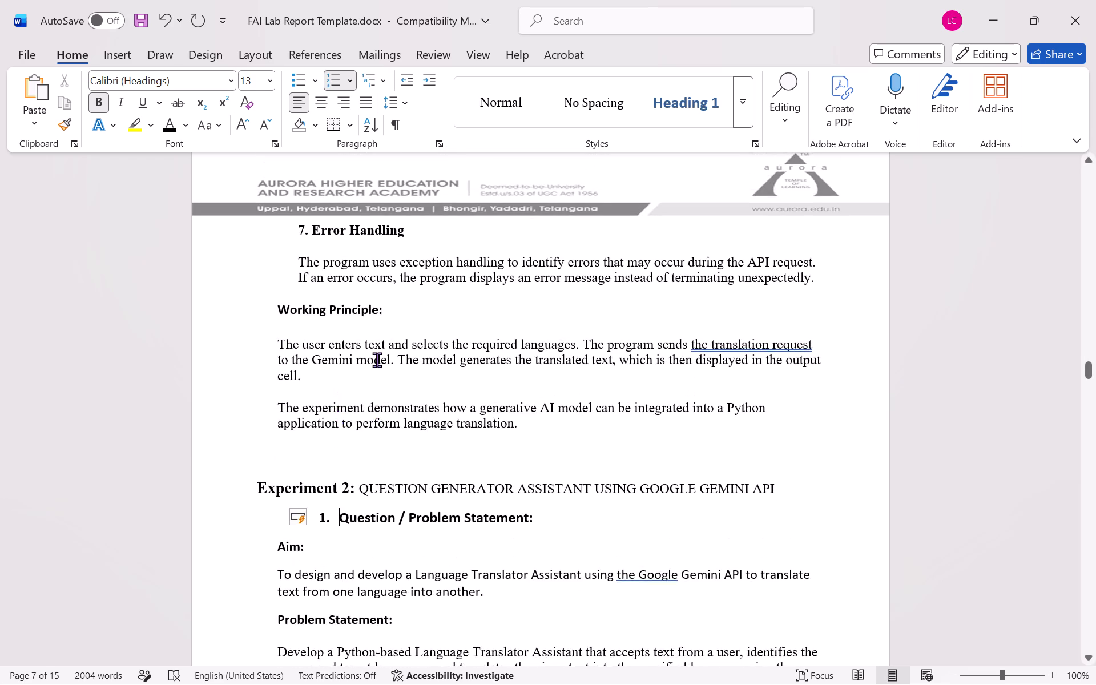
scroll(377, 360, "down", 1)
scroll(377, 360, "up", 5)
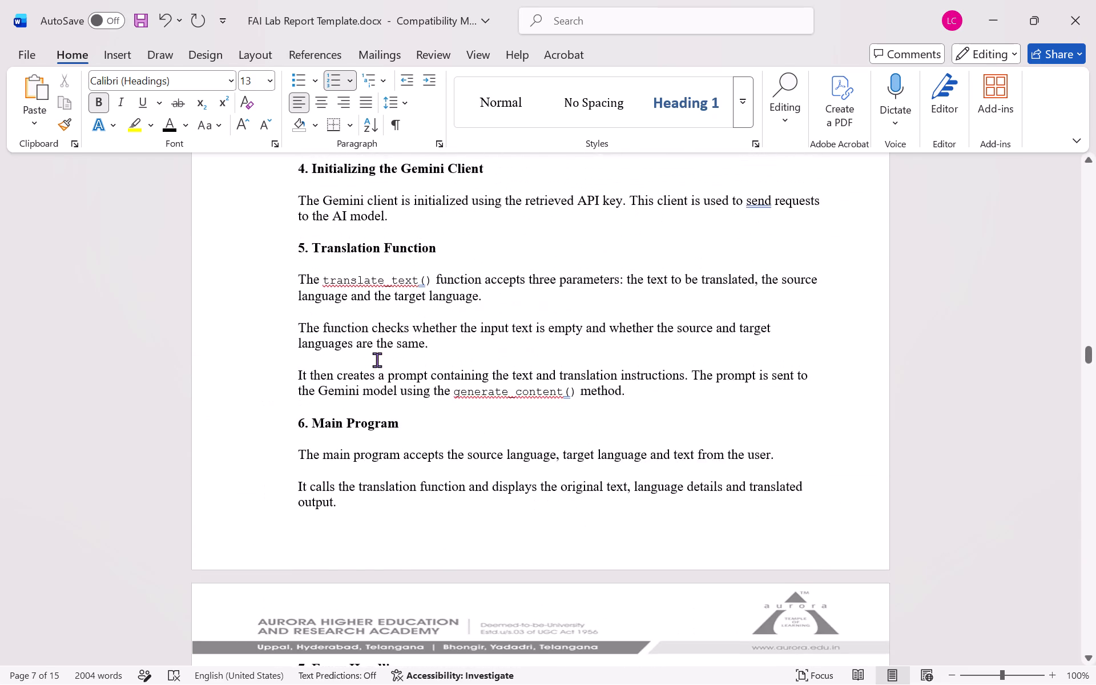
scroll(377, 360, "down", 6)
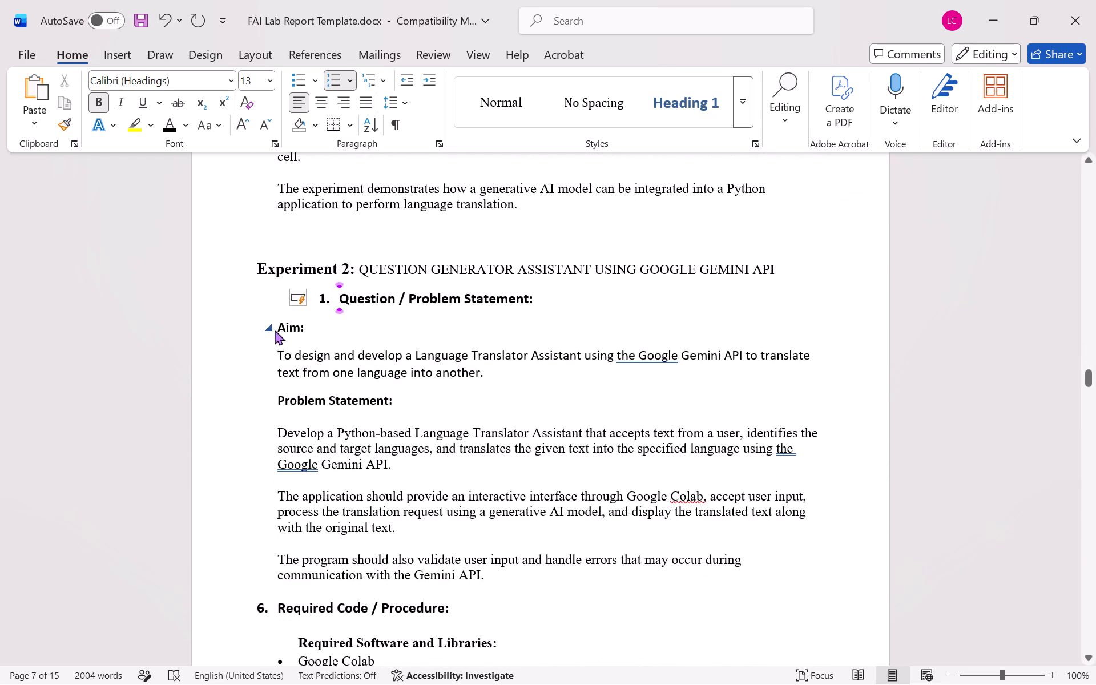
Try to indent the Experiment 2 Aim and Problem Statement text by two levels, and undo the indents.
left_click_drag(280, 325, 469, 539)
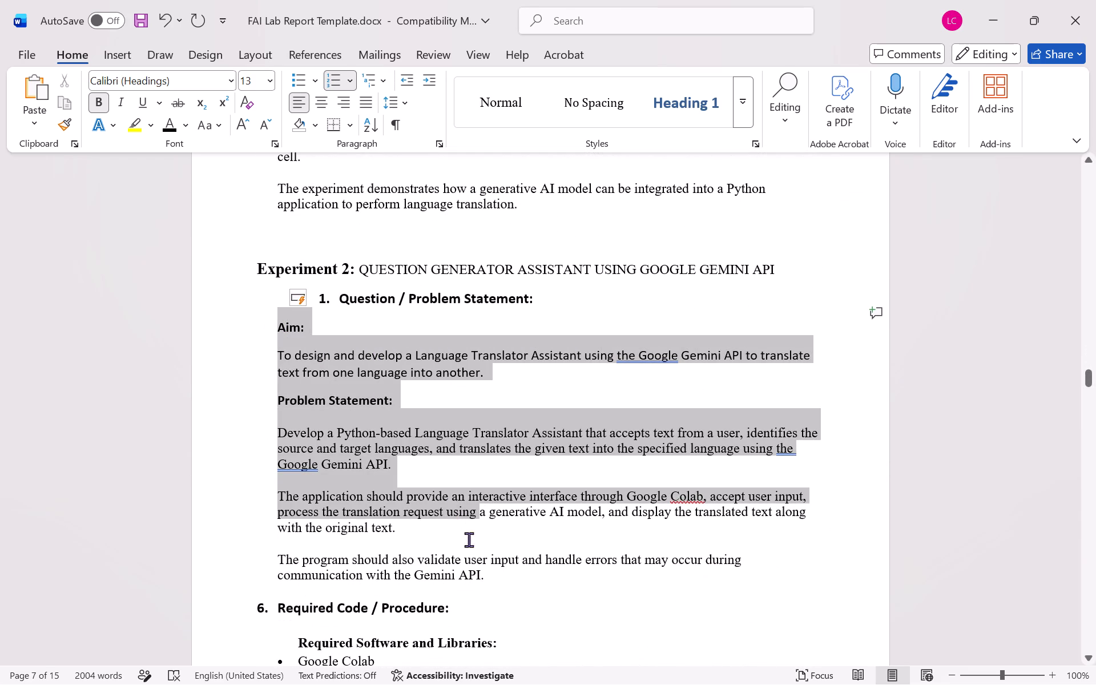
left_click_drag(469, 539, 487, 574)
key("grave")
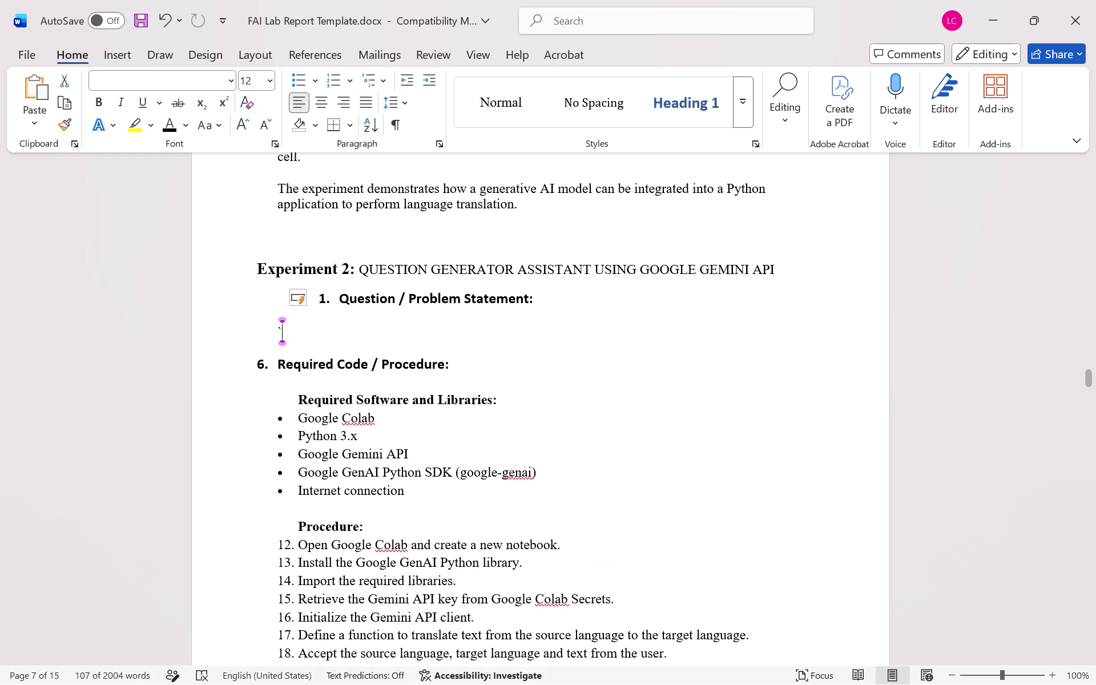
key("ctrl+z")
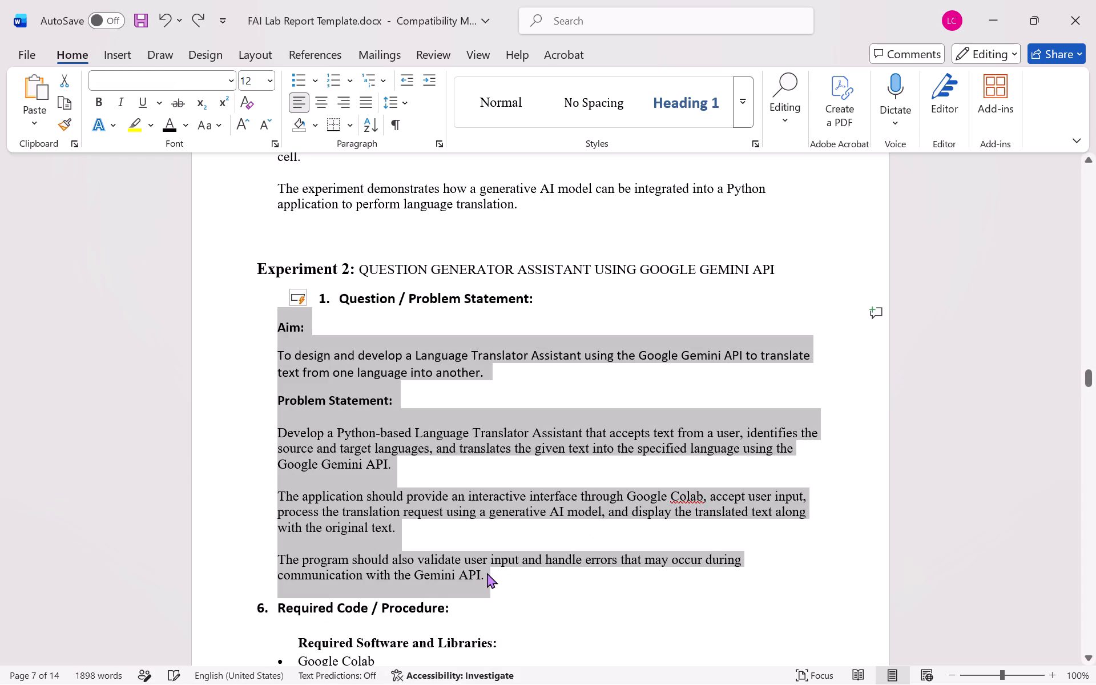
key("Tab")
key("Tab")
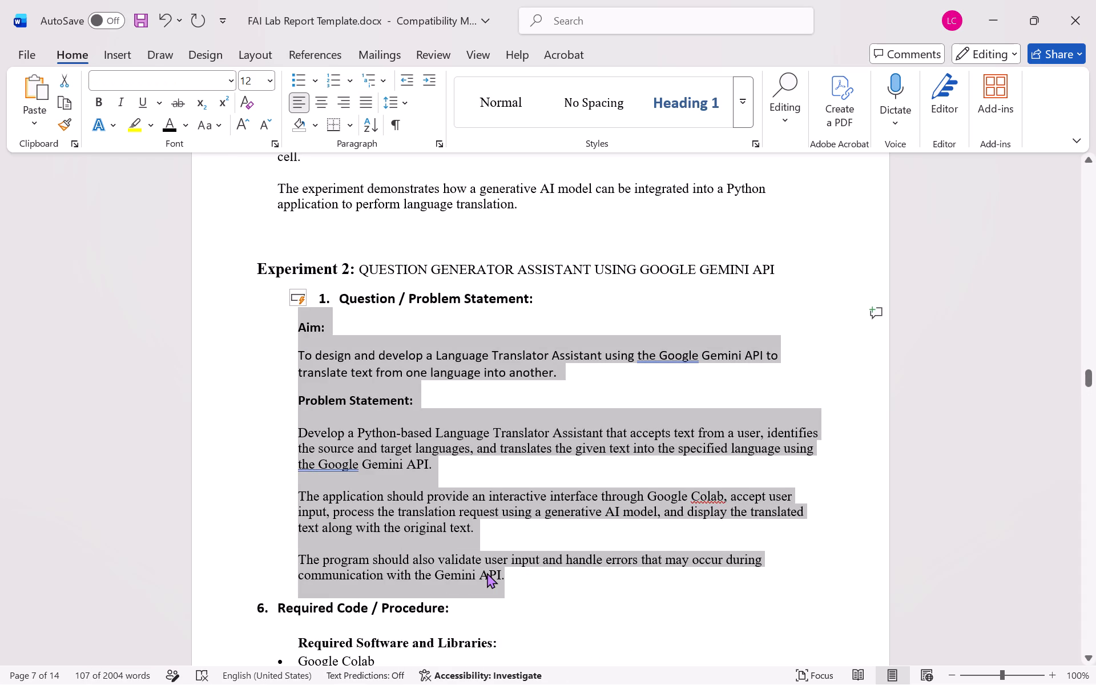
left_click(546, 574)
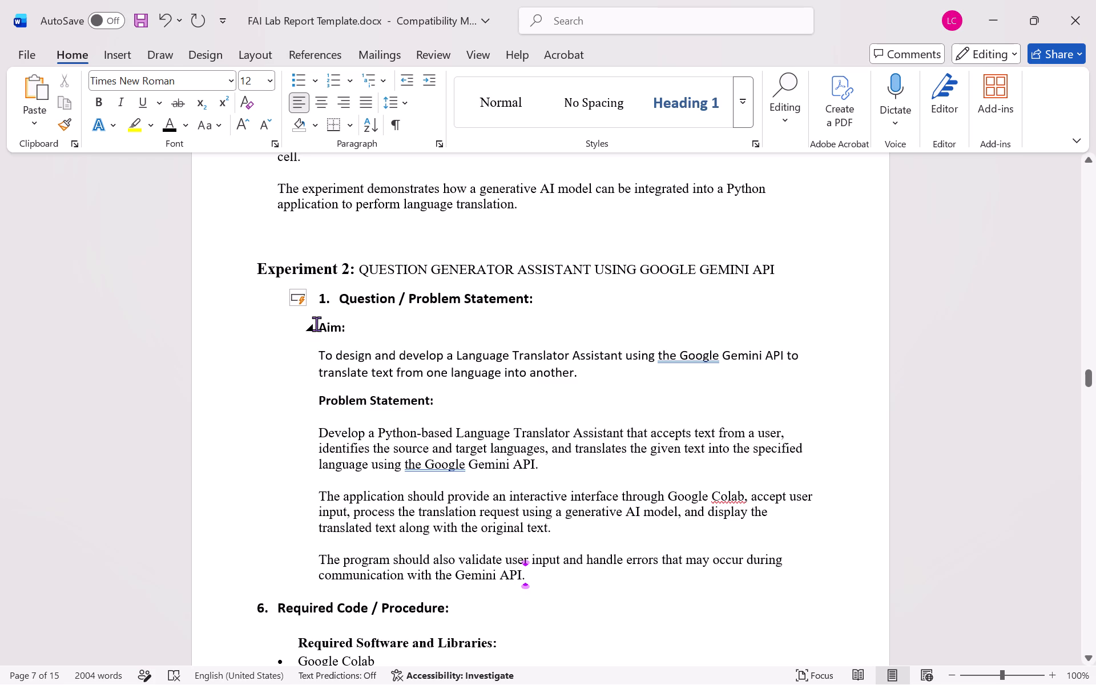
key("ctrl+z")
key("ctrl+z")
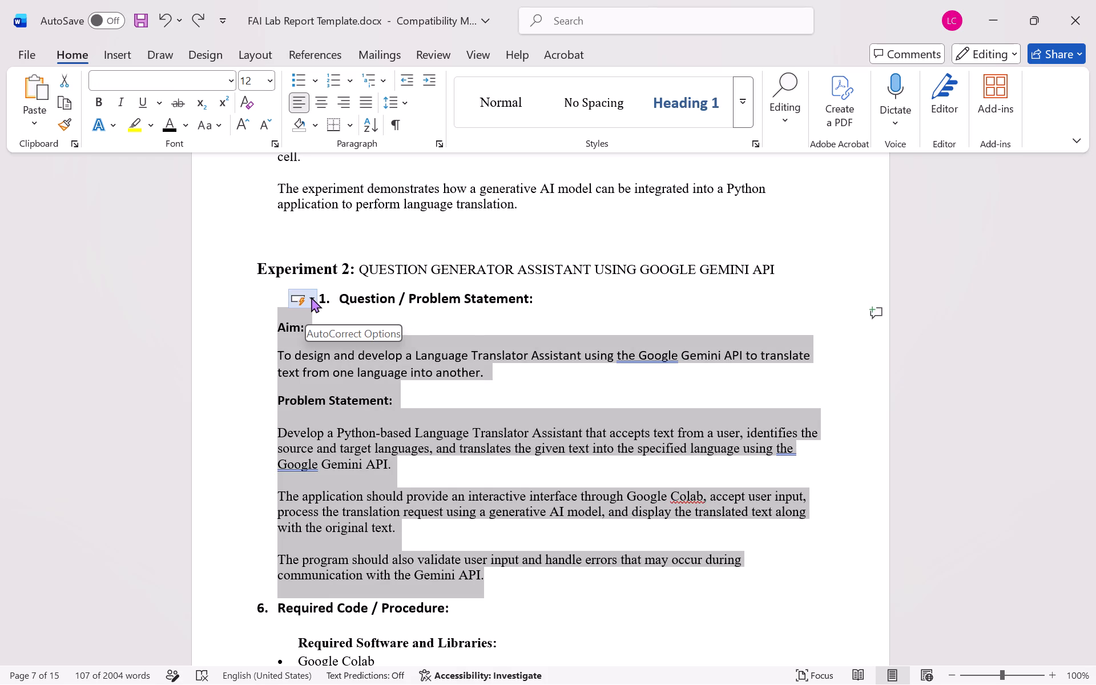
Open the Bullets and Numbering settings for the Experiment 2 "Question / Problem Statement:" heading.
left_click(311, 297)
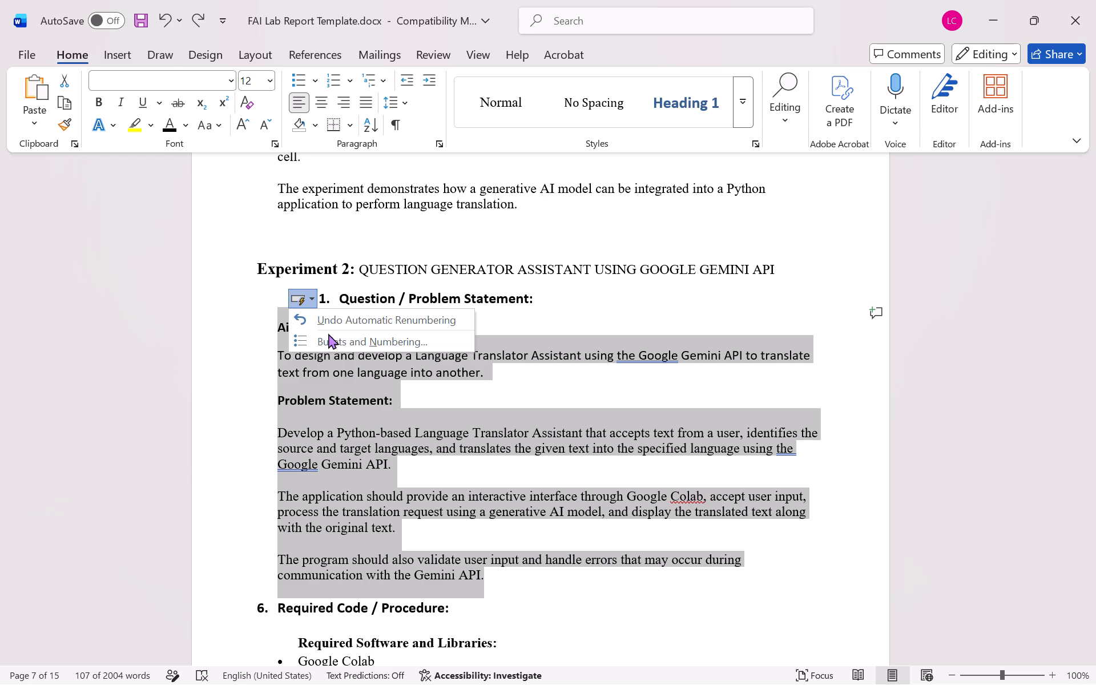
left_click_drag(296, 293, 276, 293)
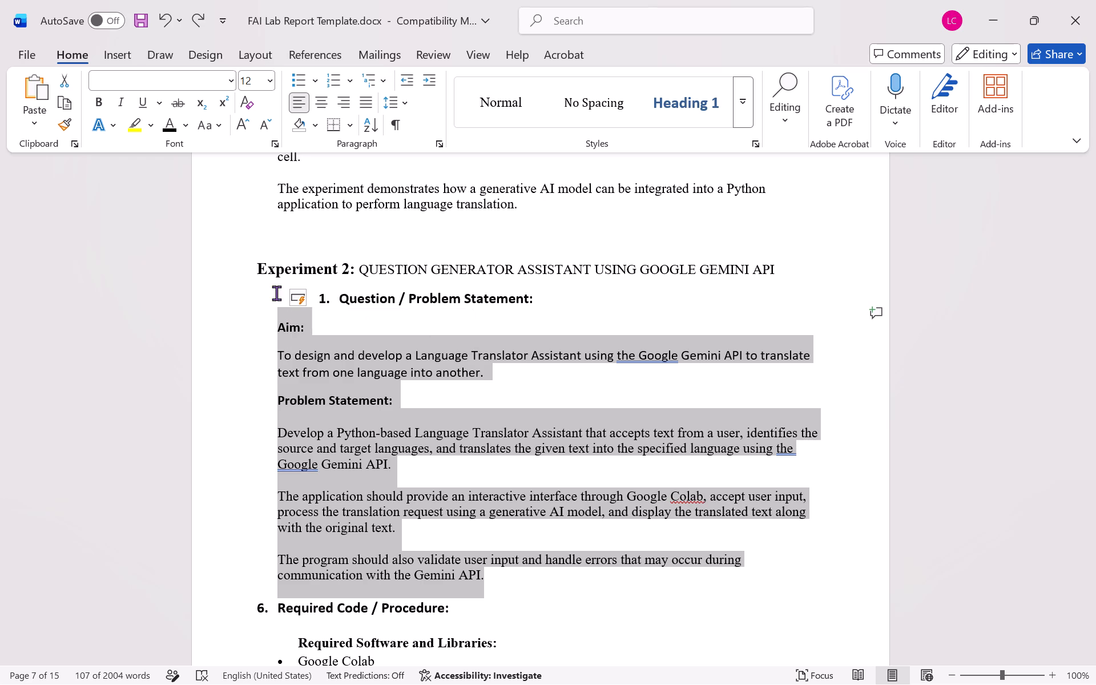
left_click_drag(276, 293, 267, 293)
left_click(296, 300)
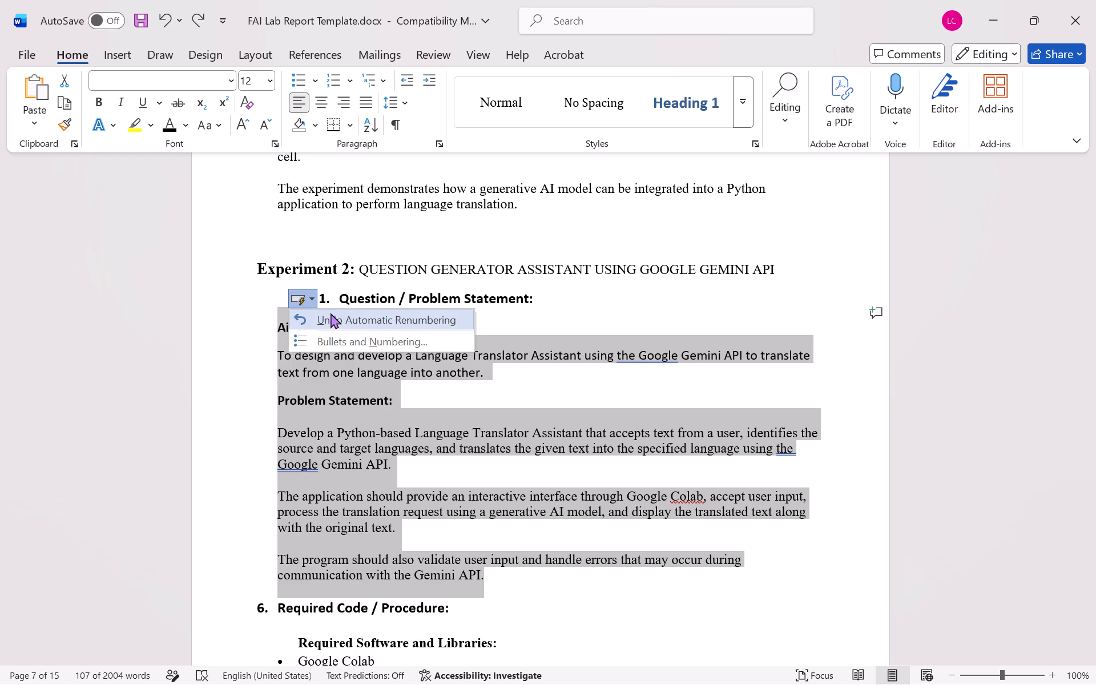
left_click(346, 341)
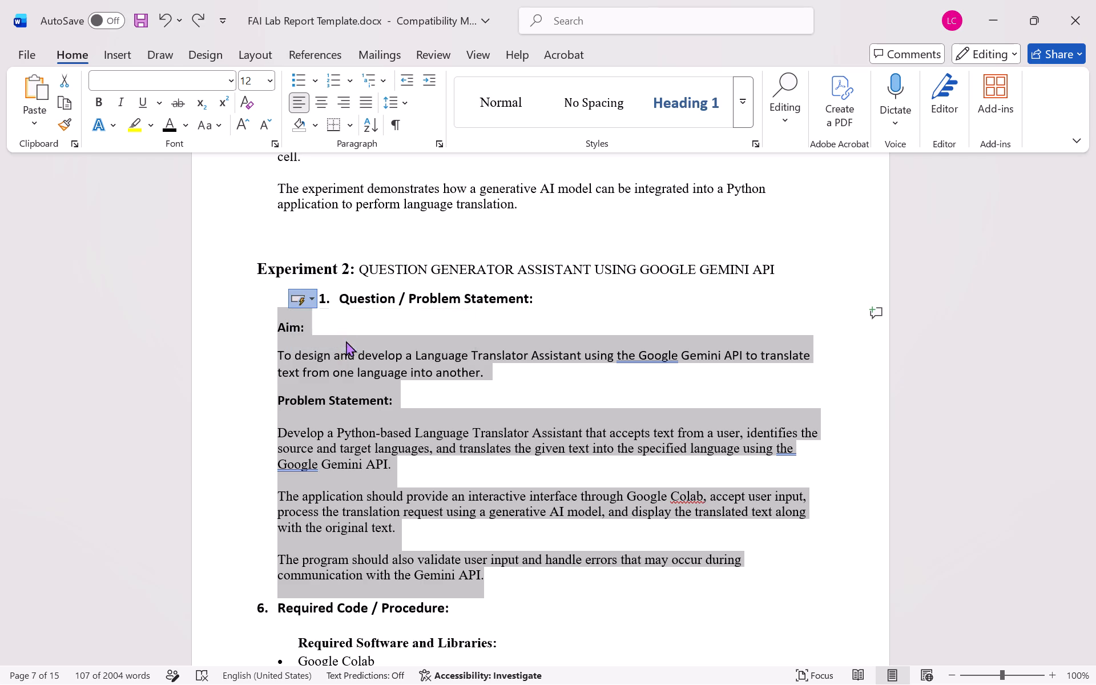